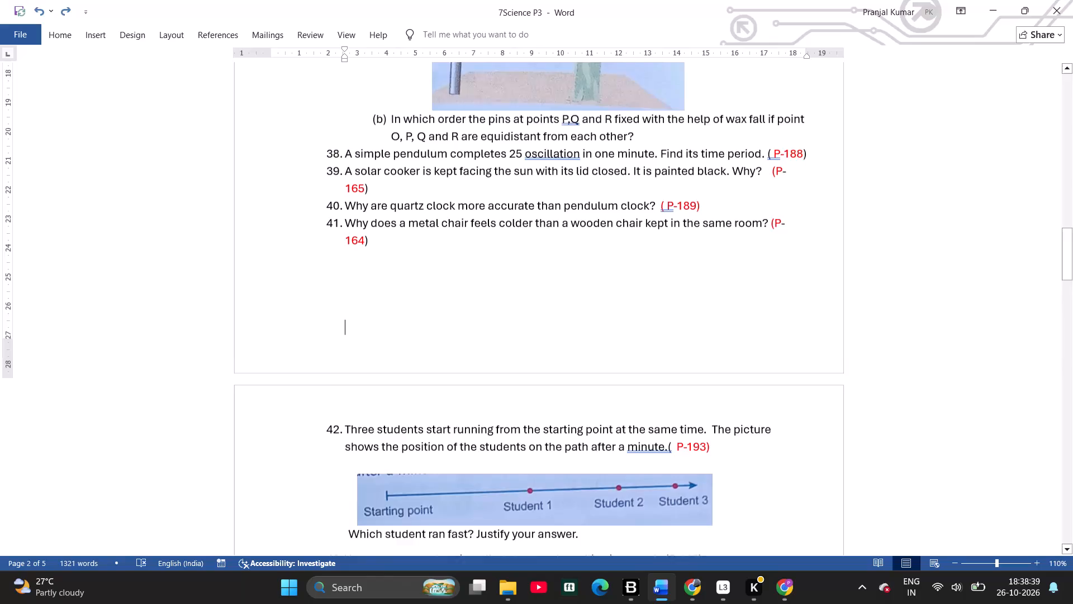
Look through the question paper between questions 8 and 54, examining the layout and gaps around the page breaks.
{"action": "scroll", "coordinate": [653, 346], "scroll_direction": "up", "scroll_amount": 3}
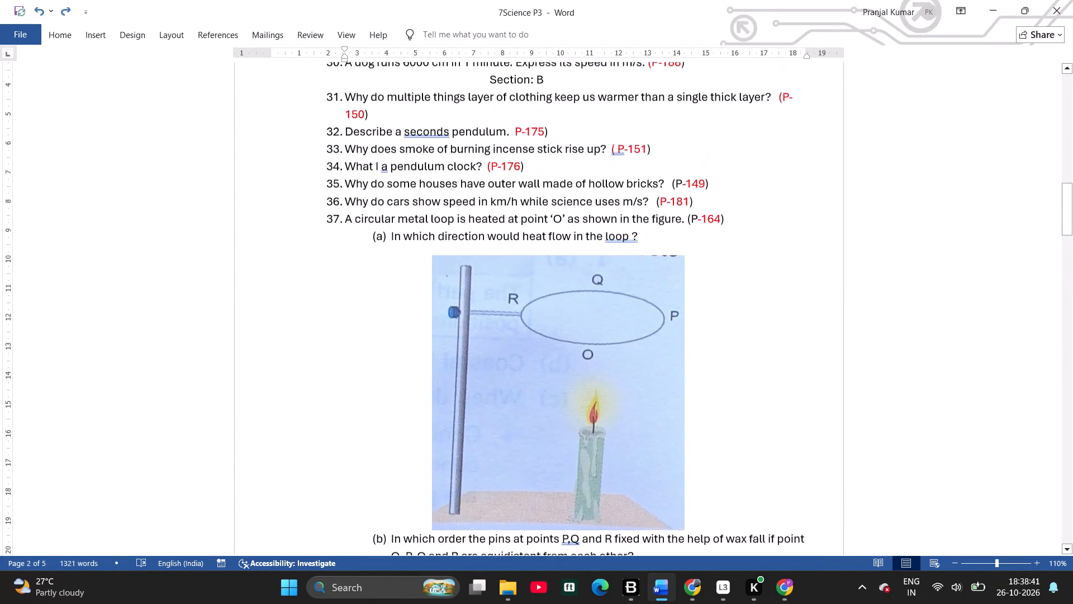
{"action": "scroll", "coordinate": [653, 346], "scroll_direction": "up", "scroll_amount": 3}
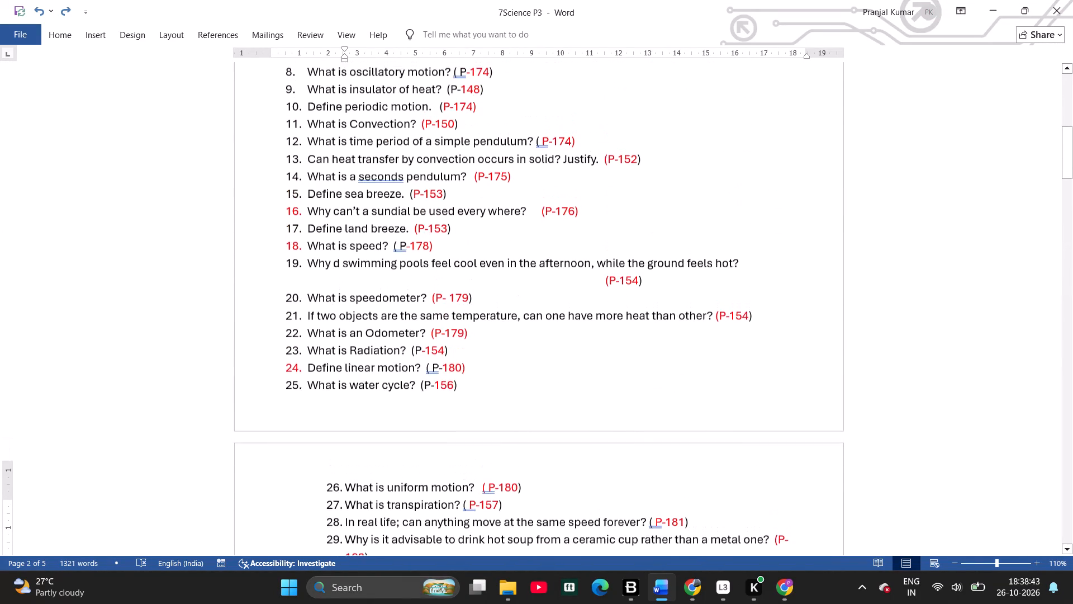
{"action": "scroll", "coordinate": [653, 346], "scroll_direction": "up", "scroll_amount": 1}
{"action": "scroll", "coordinate": [653, 346], "scroll_direction": "down", "scroll_amount": 3}
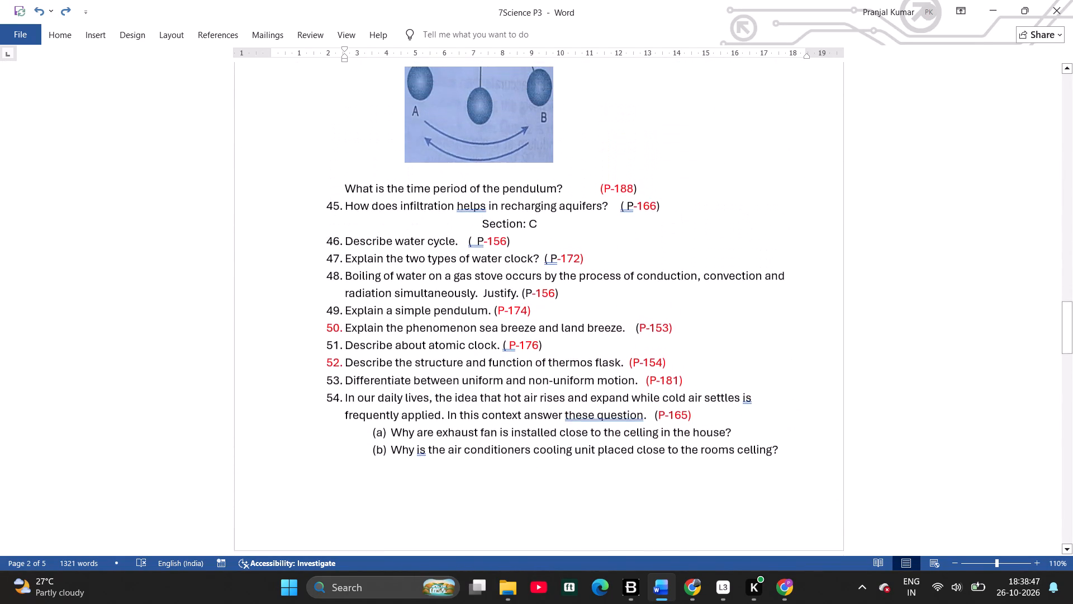
{"action": "scroll", "coordinate": [653, 346], "scroll_direction": "up", "scroll_amount": 1}
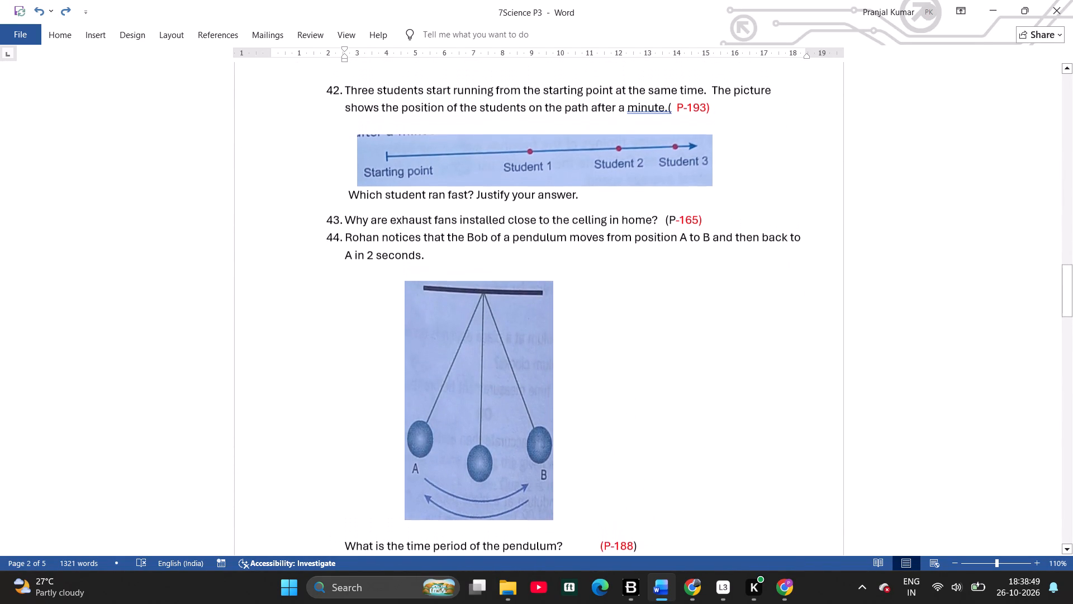
{"action": "scroll", "coordinate": [653, 346], "scroll_direction": "up", "scroll_amount": 2}
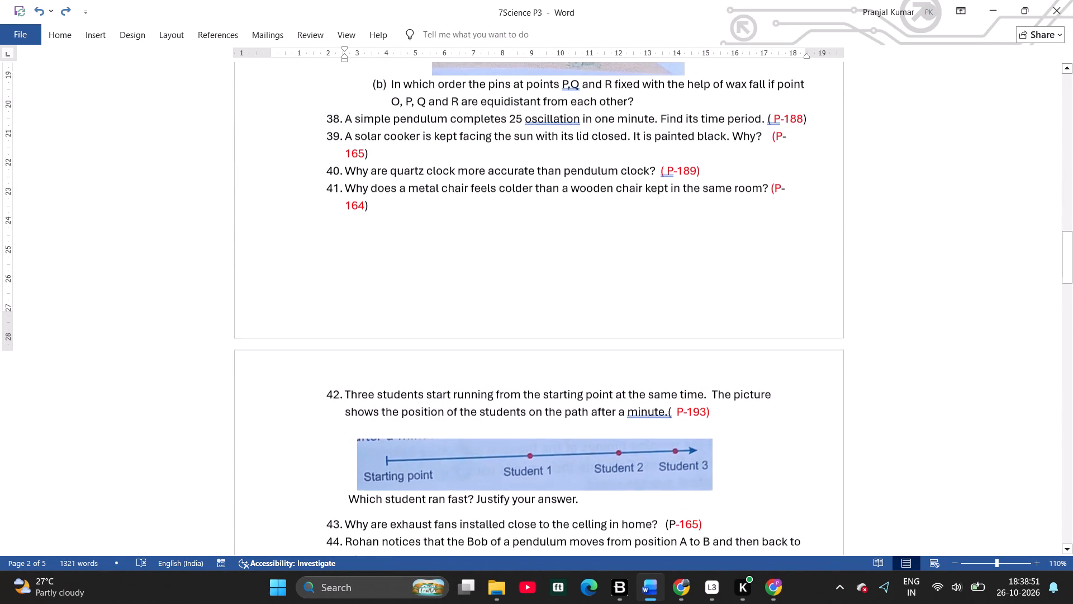
{"action": "scroll", "coordinate": [653, 346], "scroll_direction": "up", "scroll_amount": 3}
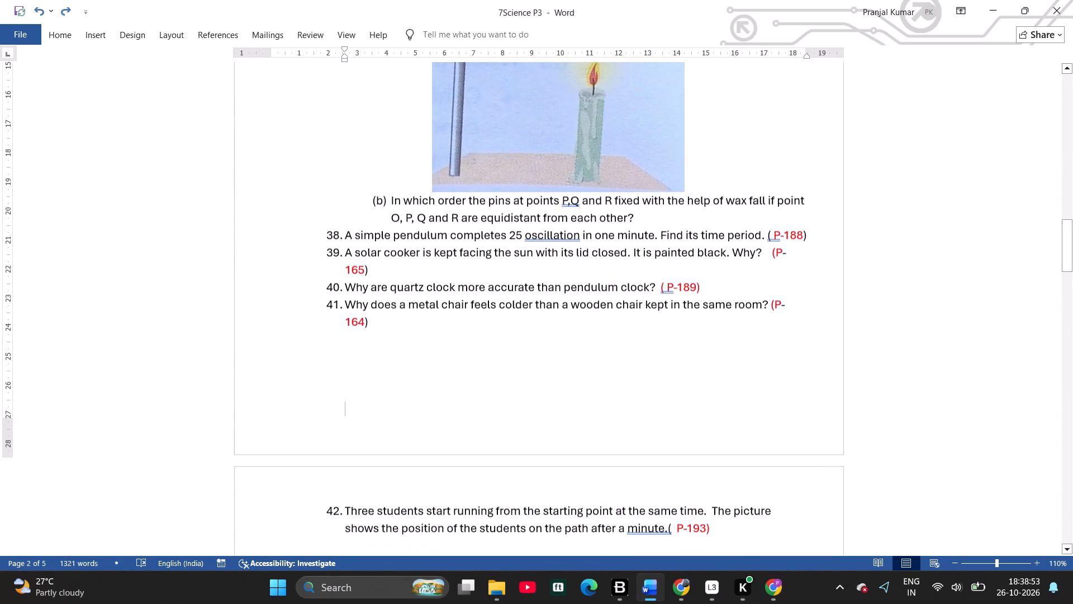
{"action": "scroll", "coordinate": [653, 346], "scroll_direction": "up", "scroll_amount": 2}
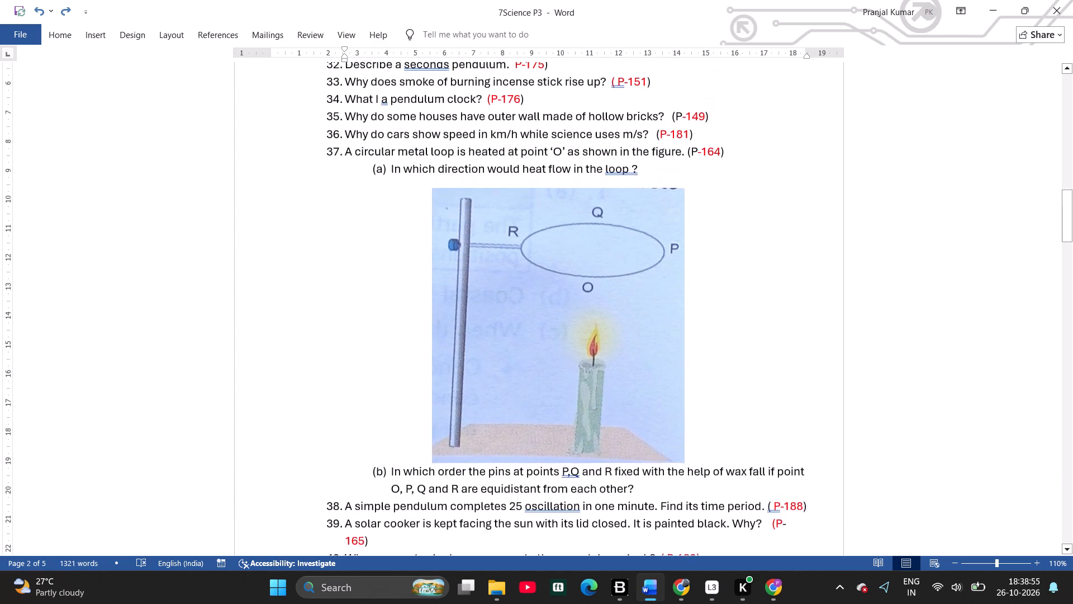
{"action": "scroll", "coordinate": [653, 346], "scroll_direction": "up", "scroll_amount": 1}
{"action": "scroll", "coordinate": [504, 301], "scroll_direction": "down", "scroll_amount": 1}
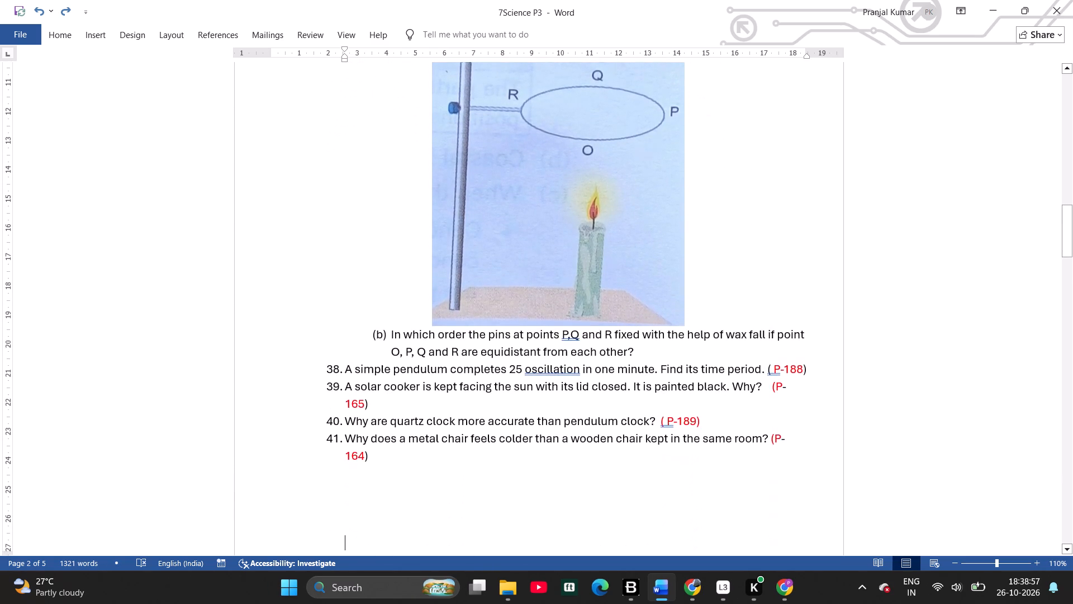
{"action": "scroll", "coordinate": [504, 301], "scroll_direction": "down", "scroll_amount": 2}
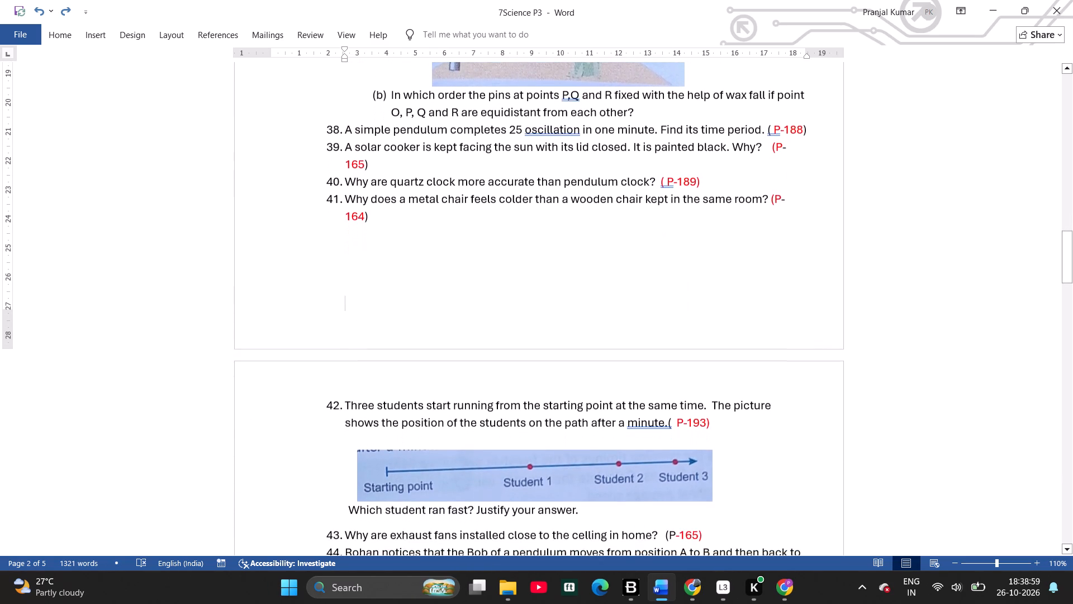
{"action": "scroll", "coordinate": [504, 301], "scroll_direction": "down", "scroll_amount": 1}
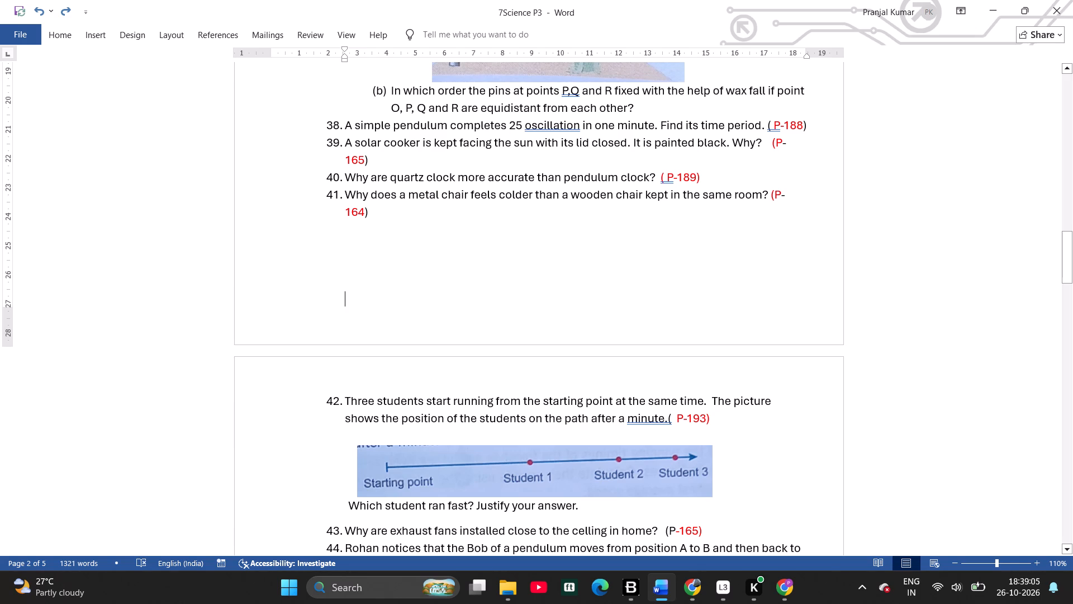
Delete the empty lines between question 41 and question 42.
{"action": "left_click", "coordinate": [373, 301]}
{"action": "key", "text": "BackSpace"}
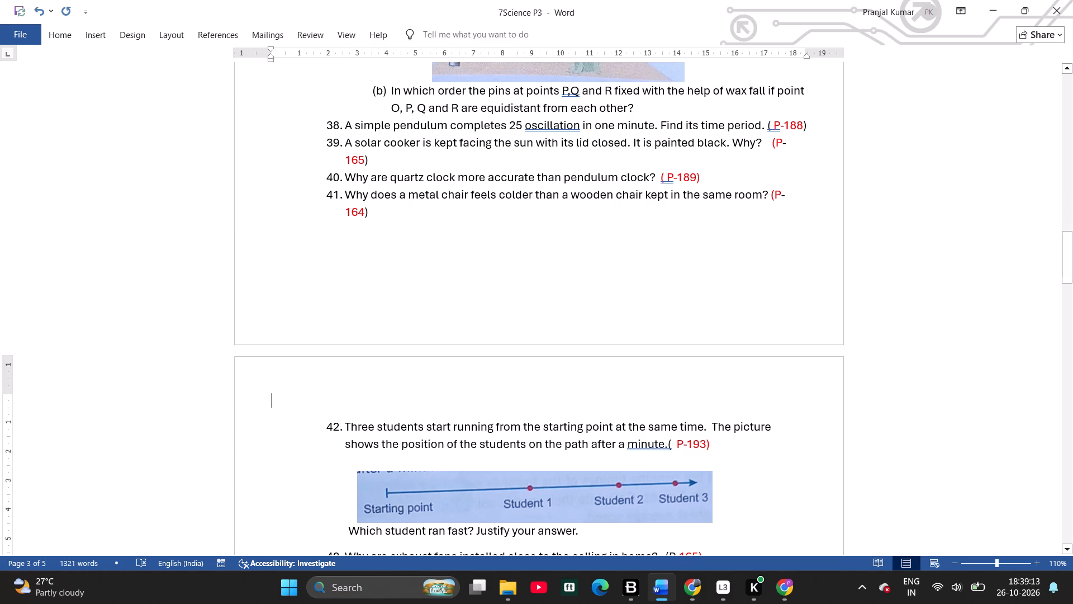
{"action": "key", "text": "BackSpace"}
{"action": "key", "text": "BackSpace"}
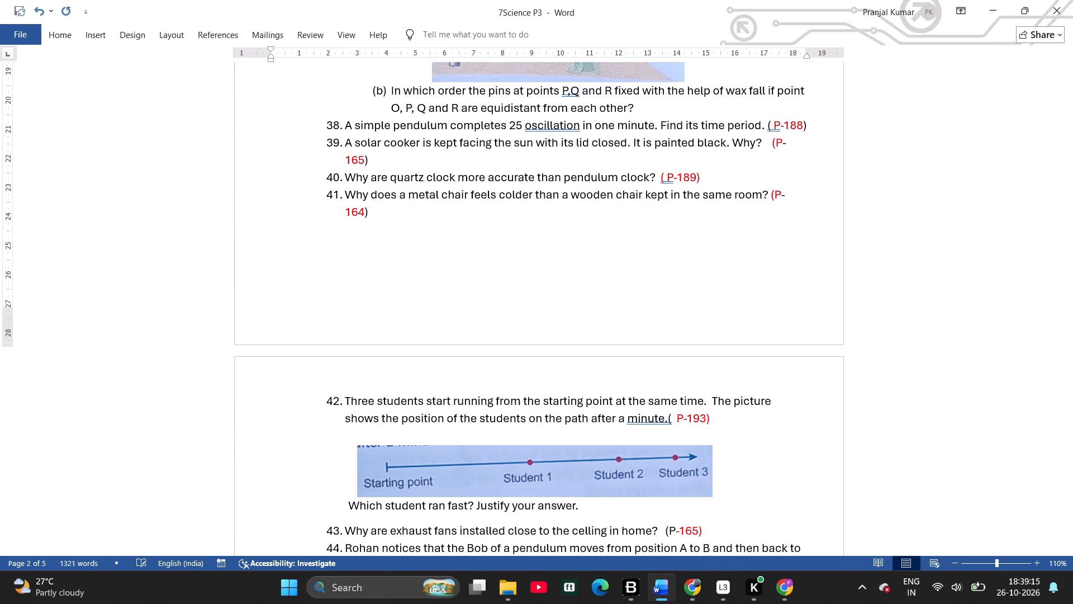
{"action": "key", "text": "BackSpace"}
{"action": "key", "text": "BackSpace"}
{"action": "key", "text": "BackSpace"}
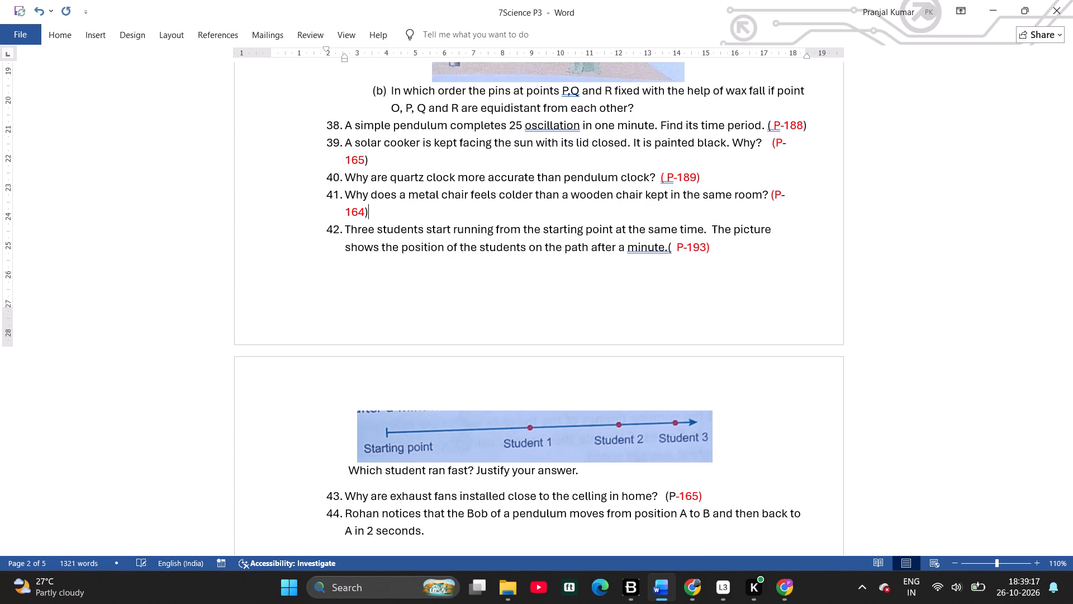
Copy the Student 1–3 path picture, paste it at question 42, and position it directly beneath the question's text.
{"action": "key", "text": "Down"}
{"action": "key", "text": "Down"}
{"action": "key", "text": "Down"}
{"action": "key", "text": "Down"}
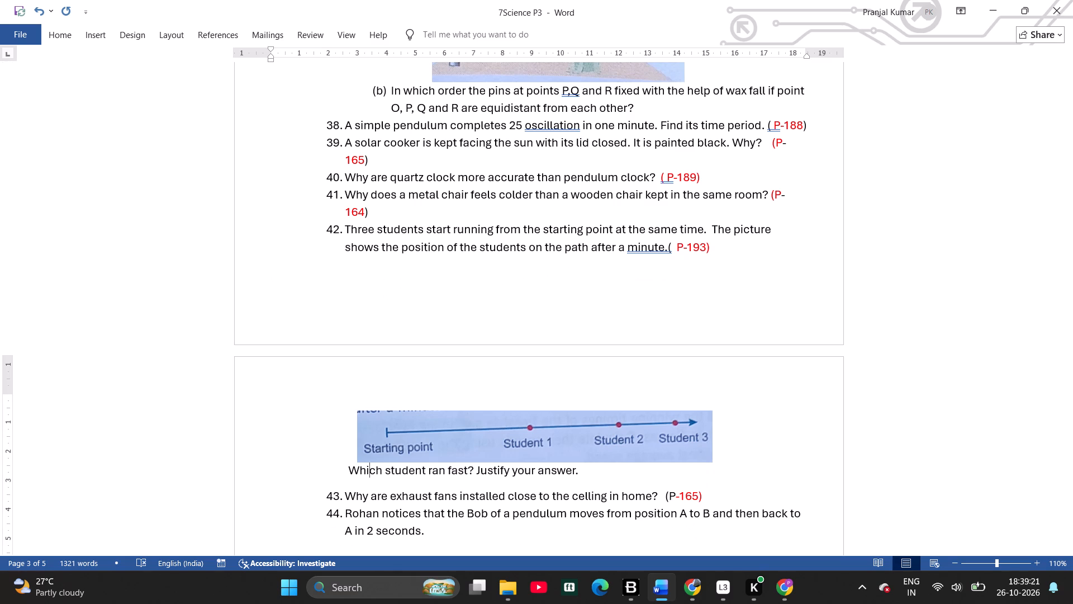
{"action": "left_click", "coordinate": [360, 415]}
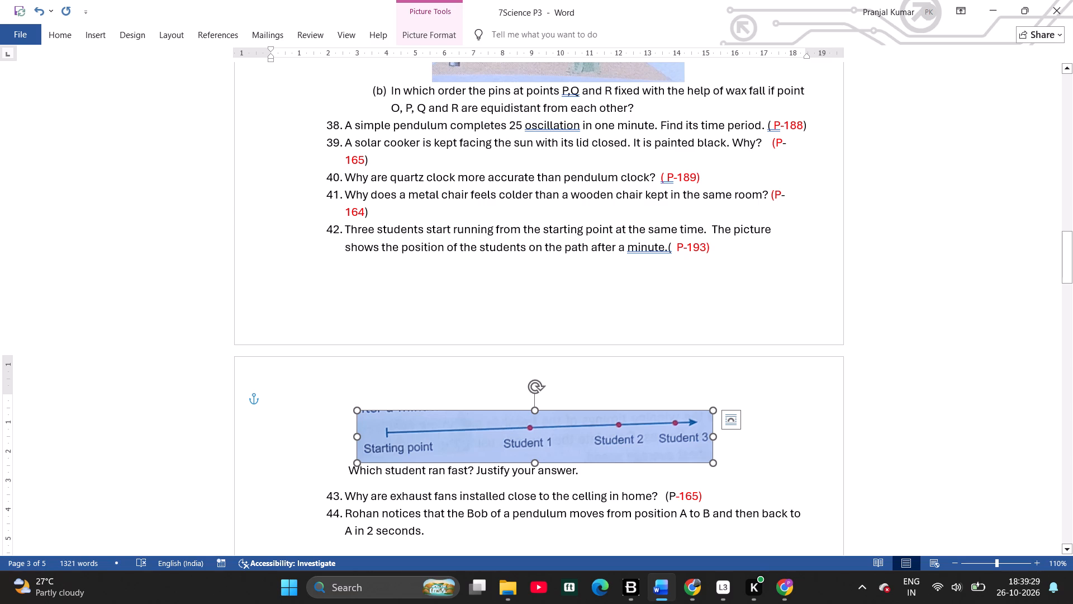
{"action": "key", "text": "ctrl+c"}
{"action": "left_click", "coordinate": [482, 270]}
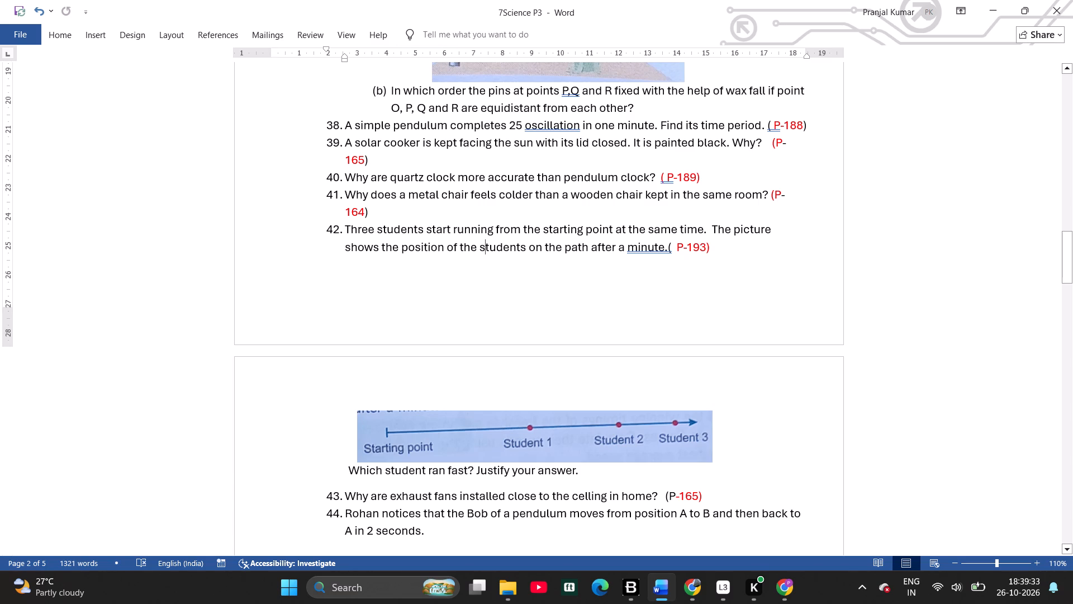
{"action": "left_click", "coordinate": [727, 246]}
{"action": "key", "text": "ctrl+v"}
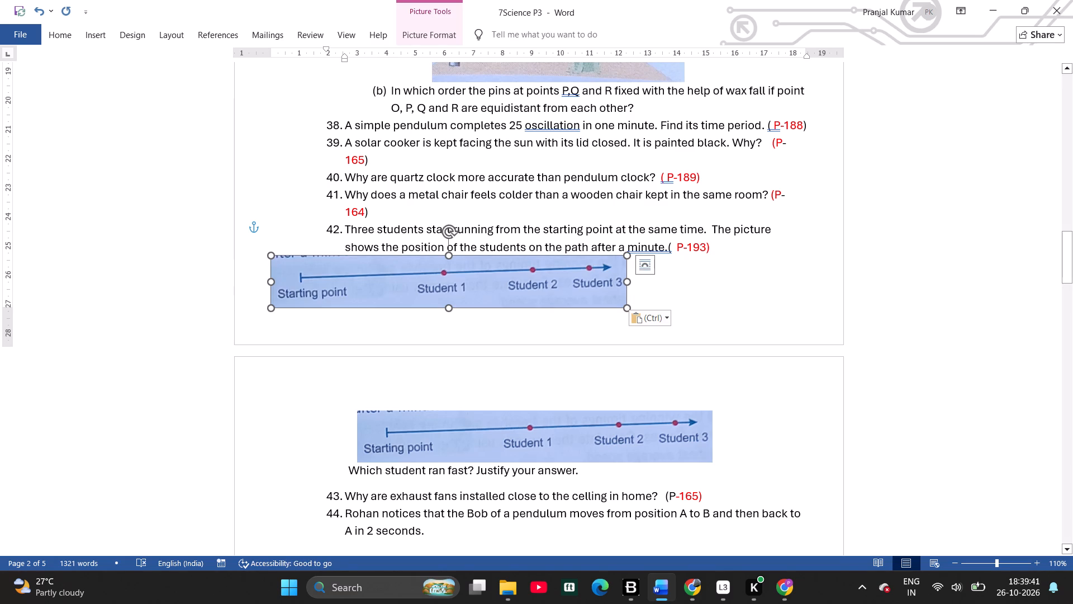
{"action": "left_click_drag", "start_coordinate": [524, 267], "coordinate": [609, 272]}
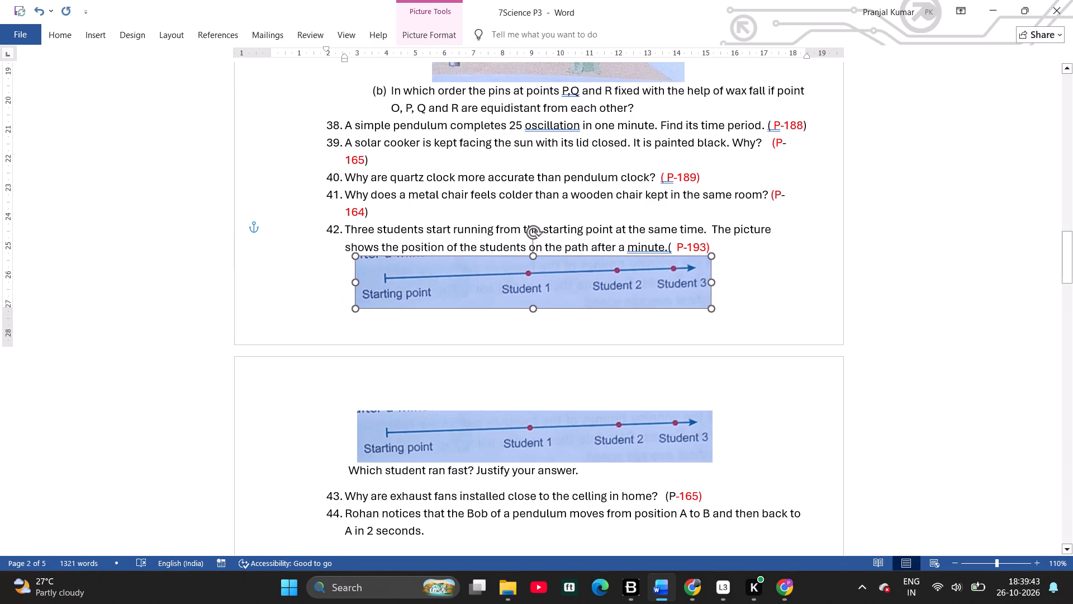
{"action": "left_click_drag", "start_coordinate": [609, 272], "coordinate": [602, 276]}
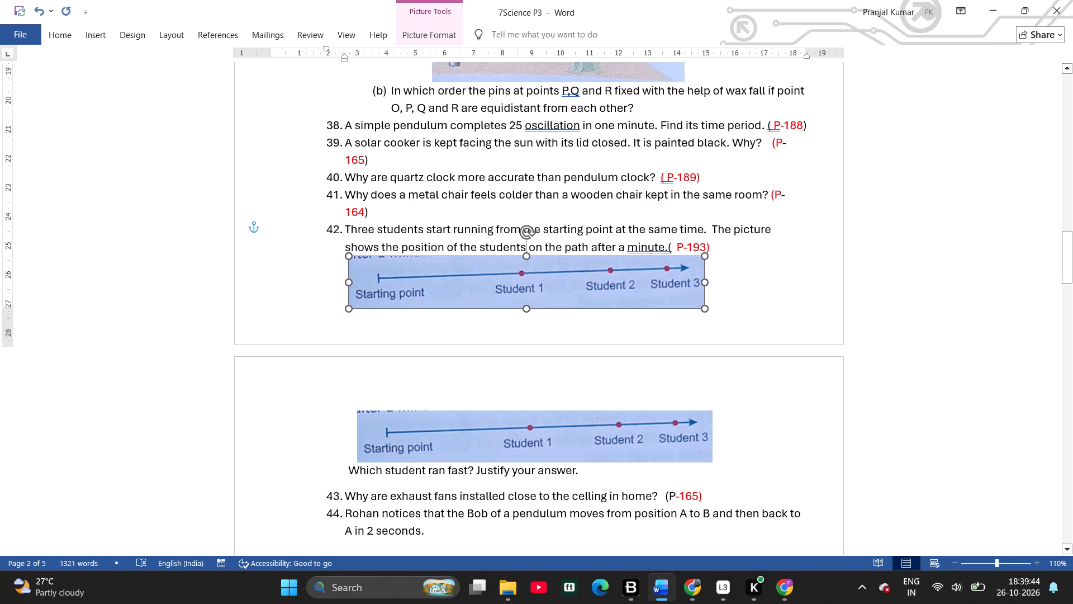
{"action": "left_click_drag", "start_coordinate": [602, 276], "coordinate": [602, 276]}
{"action": "left_click", "coordinate": [731, 310]}
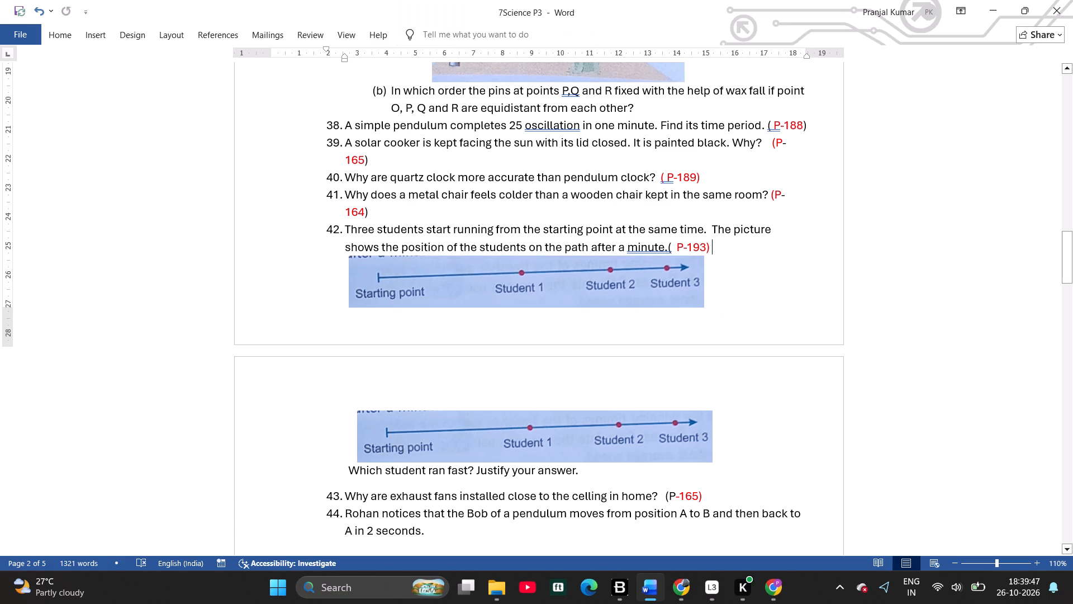
Delete the original path picture and the empty lines above "Which student ran fast? Justify your answer.".
{"action": "left_click", "coordinate": [639, 430]}
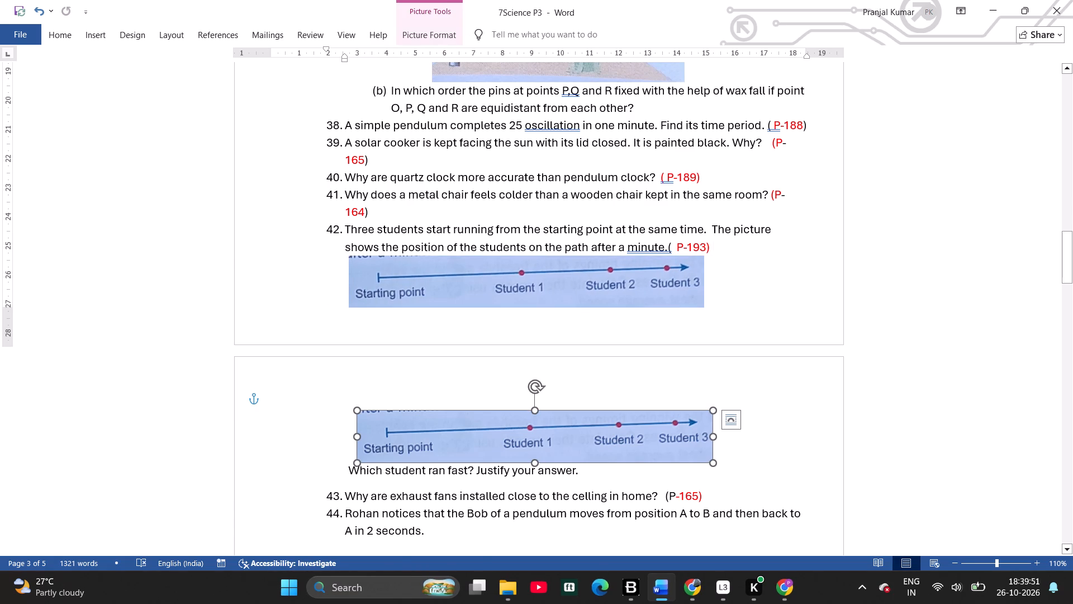
{"action": "key", "text": "BackSpace"}
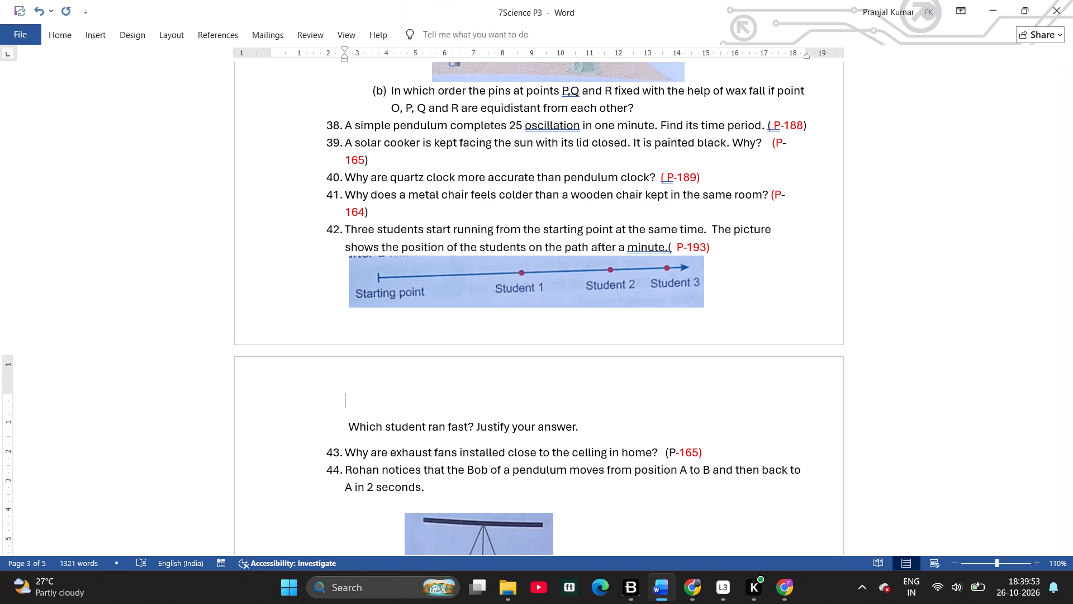
{"action": "key", "text": "BackSpace"}
{"action": "key", "text": "BackSpace"}
{"action": "key", "text": "BackSpace"}
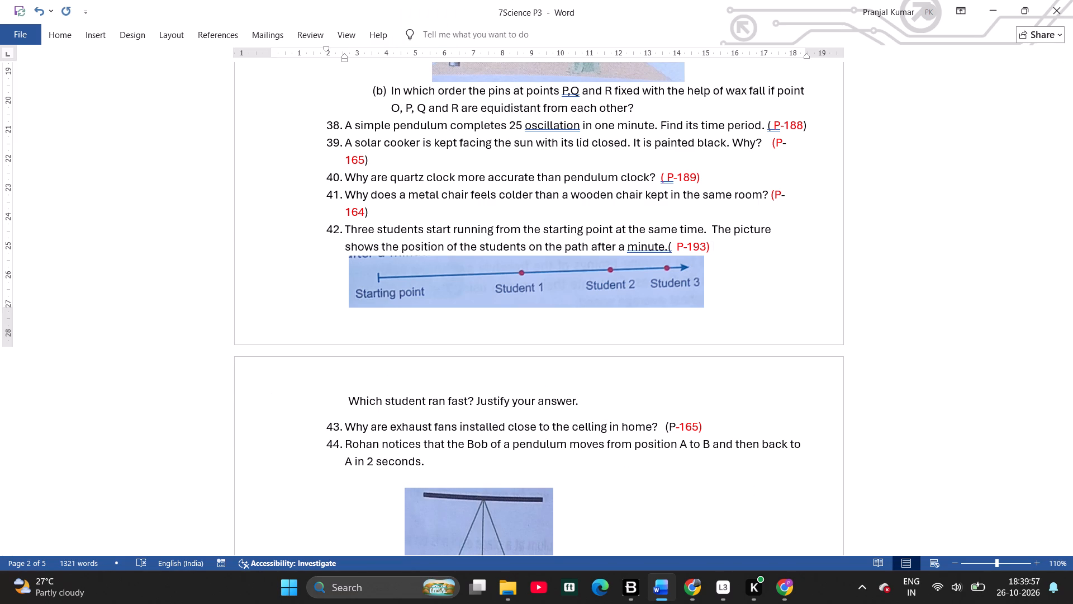
Delete the leading spaces from the cursor back to the margin before "Which student ran fast? Justify your answer.".
{"action": "left_click", "coordinate": [327, 385]}
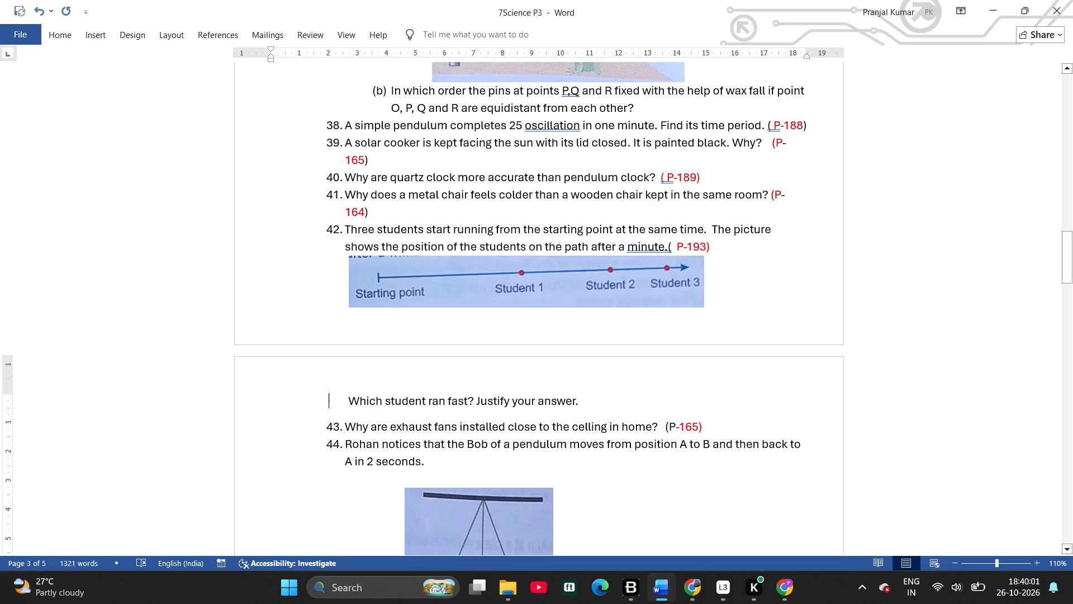
{"action": "key", "text": "BackSpace"}
{"action": "key", "text": "BackSpace"}
{"action": "key", "text": "BackSpace"}
{"action": "key", "text": "BackSpace"}
{"action": "key", "text": "BackSpace"}
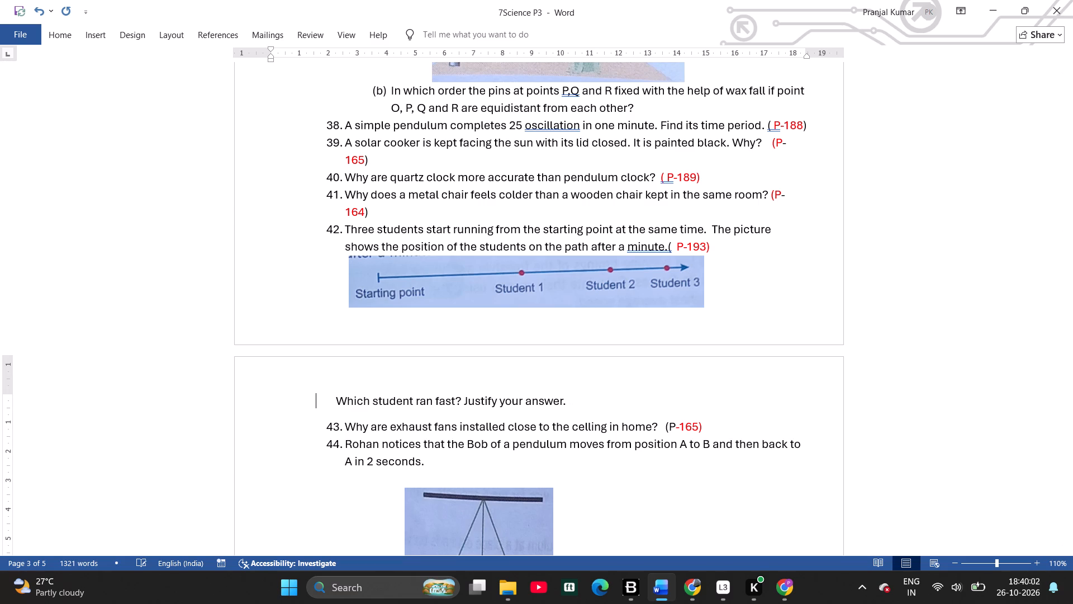
{"action": "key", "text": "BackSpace"}
{"action": "key", "text": "BackSpace"}
{"action": "key", "text": "BackSpace"}
{"action": "key", "text": "BackSpace"}
{"action": "key", "text": "BackSpace"}
{"action": "key", "text": "BackSpace"}
{"action": "key", "text": "BackSpace"}
{"action": "key", "text": "BackSpace"}
{"action": "key", "text": "BackSpace"}
{"action": "key", "text": "BackSpace"}
{"action": "key", "text": "BackSpace"}
{"action": "key", "text": "BackSpace"}
{"action": "key", "text": "BackSpace"}
{"action": "key", "text": "BackSpace"}
{"action": "key", "text": "BackSpace"}
{"action": "key", "text": "BackSpace"}
{"action": "key", "text": "BackSpace"}
{"action": "key", "text": "BackSpace"}
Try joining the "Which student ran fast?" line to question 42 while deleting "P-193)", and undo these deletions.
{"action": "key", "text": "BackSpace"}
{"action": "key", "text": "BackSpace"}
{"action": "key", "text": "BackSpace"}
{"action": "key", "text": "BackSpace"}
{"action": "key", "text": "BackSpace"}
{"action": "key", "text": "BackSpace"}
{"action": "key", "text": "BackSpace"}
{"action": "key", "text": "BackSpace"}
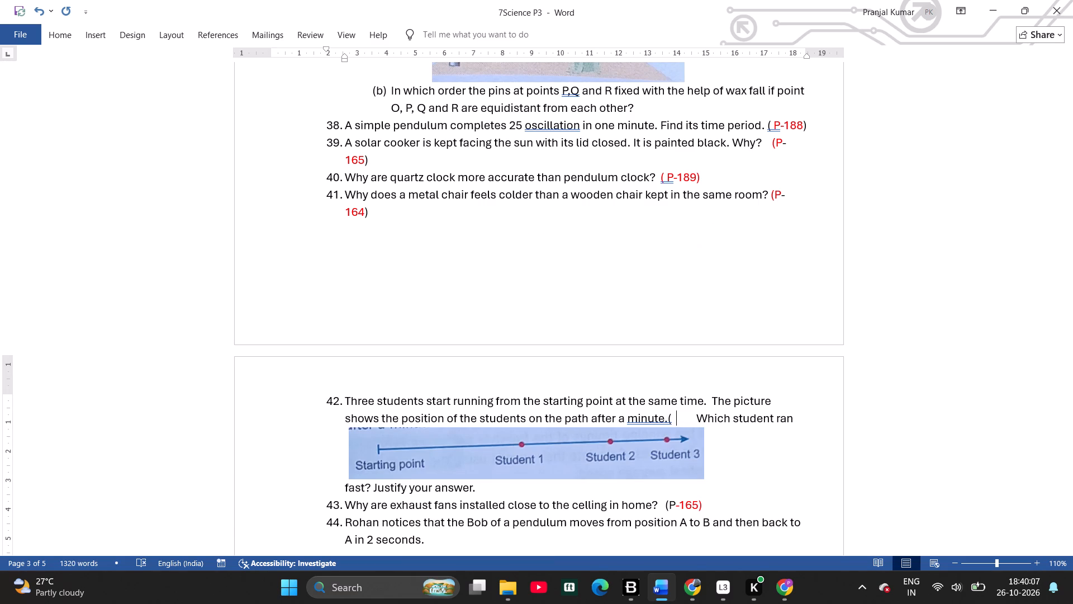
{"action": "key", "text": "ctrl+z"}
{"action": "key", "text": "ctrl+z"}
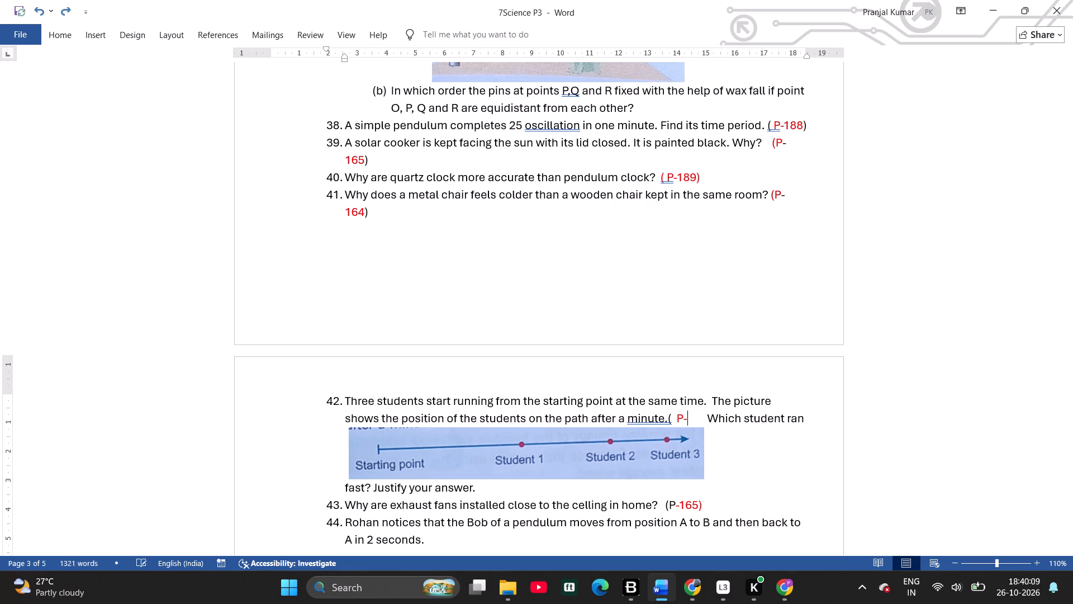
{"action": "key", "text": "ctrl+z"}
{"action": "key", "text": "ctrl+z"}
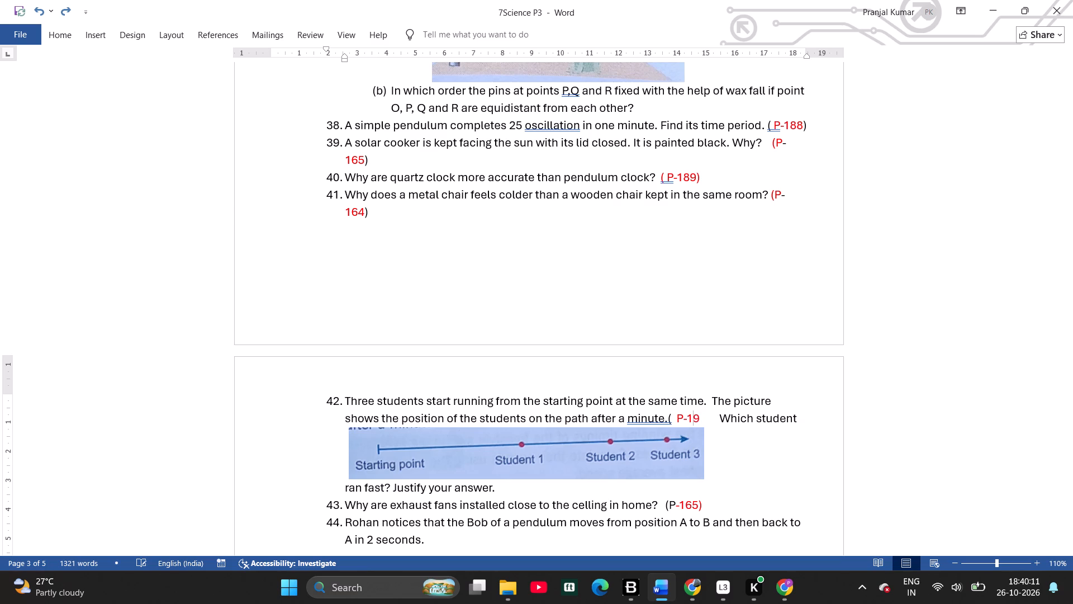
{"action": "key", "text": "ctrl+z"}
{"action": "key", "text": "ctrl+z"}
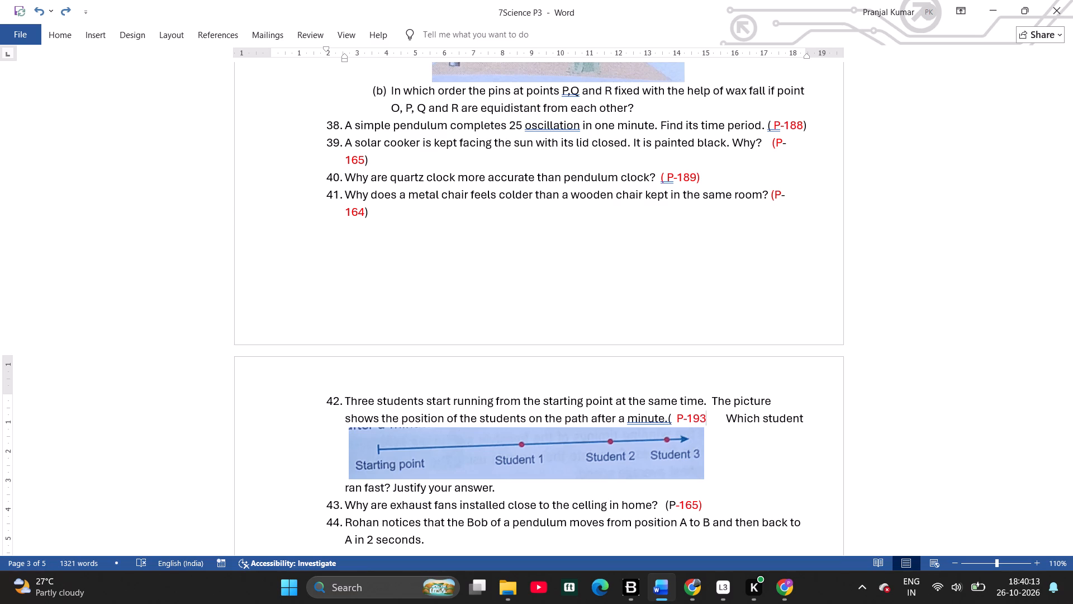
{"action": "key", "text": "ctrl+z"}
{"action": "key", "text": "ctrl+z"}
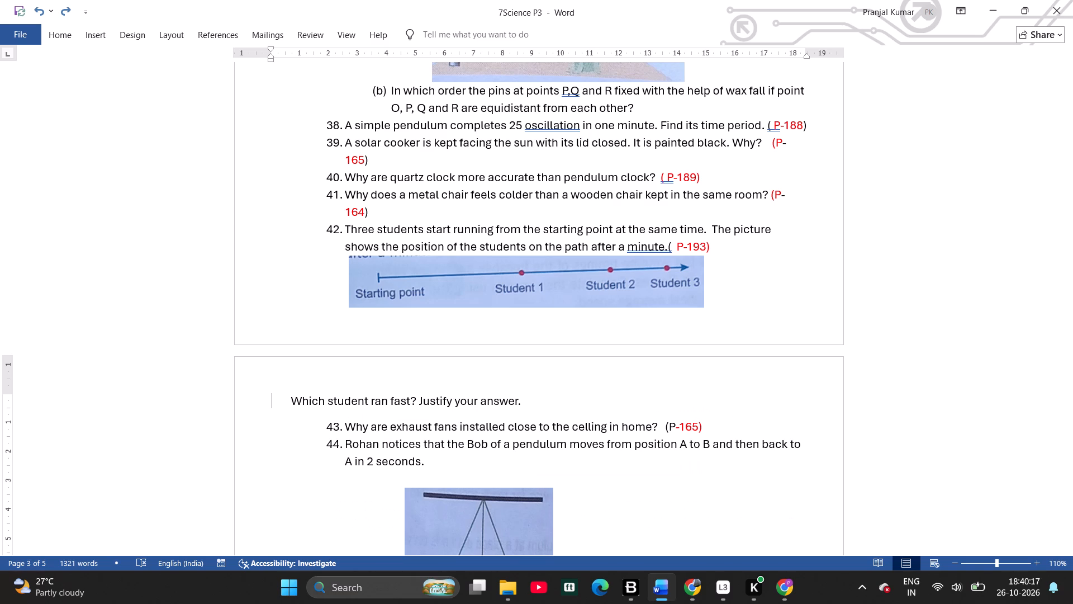
Join "Which student ran fast? Justify your answer." to the end of question 42's text after "P-193)".
{"action": "key", "text": "BackSpace"}
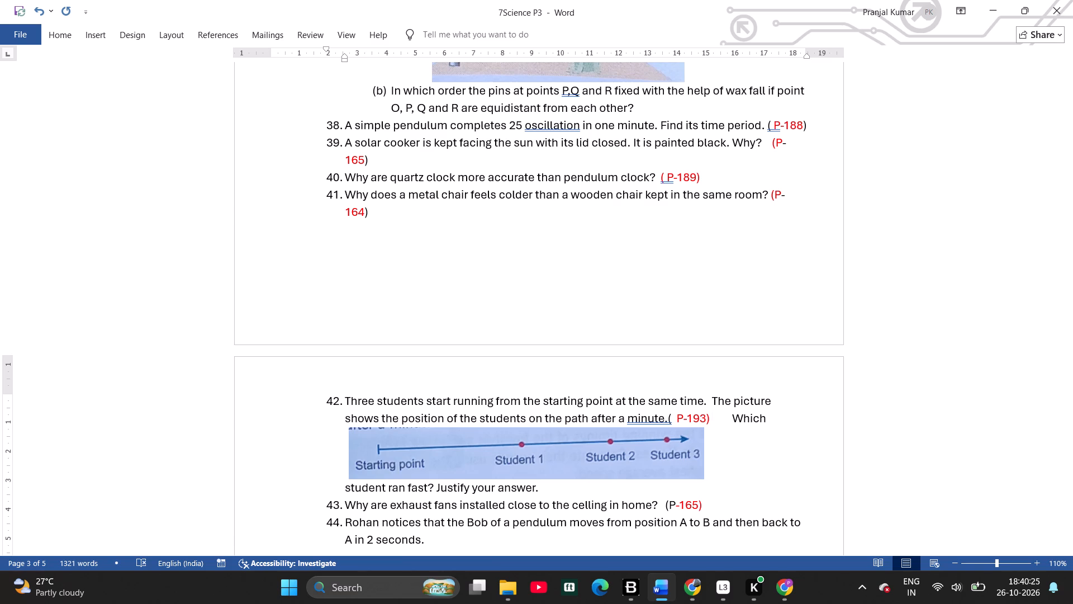
Undo joining "Which student ran fast? Justify your answer." to the end of question 42's text.
{"action": "key", "text": "ctrl+z"}
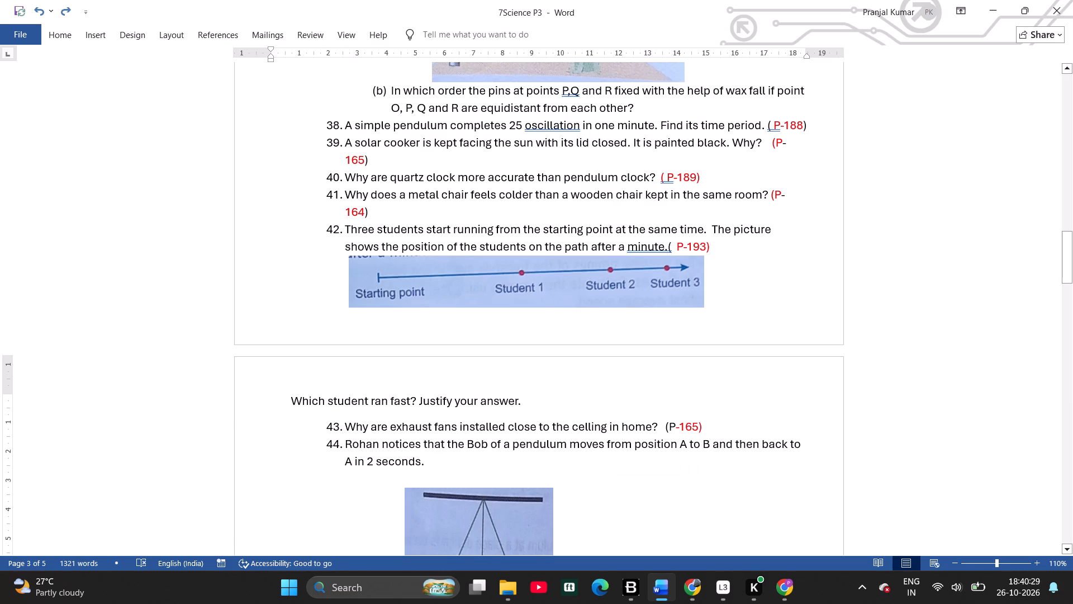
Reduce the height of question 42's path picture by pulling its lower edge upward, keeping its width.
{"action": "left_click", "coordinate": [469, 288]}
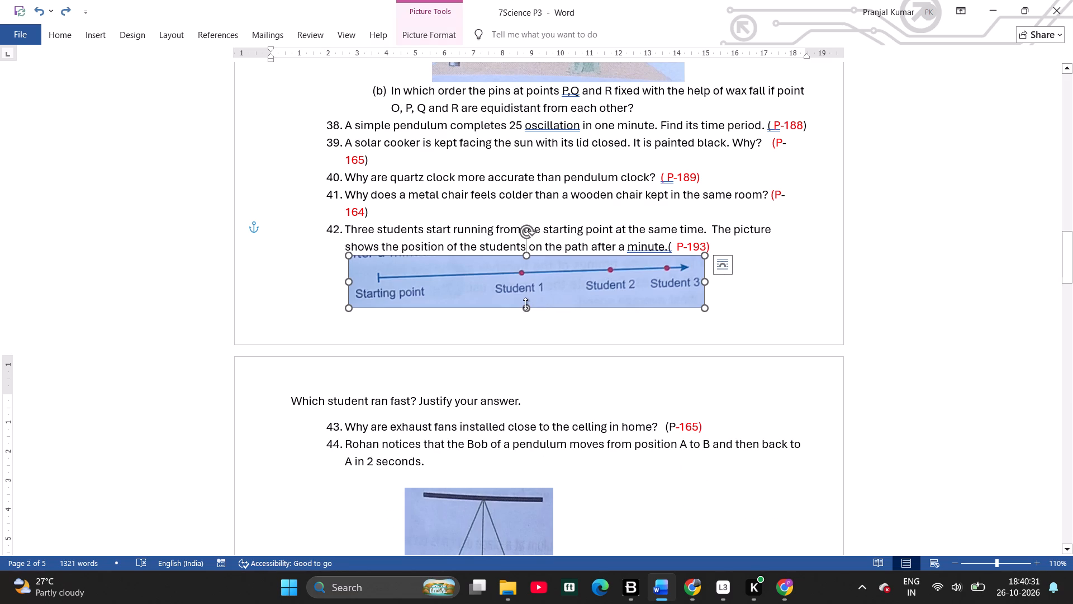
{"action": "left_click_drag", "start_coordinate": [526, 306], "coordinate": [527, 297]}
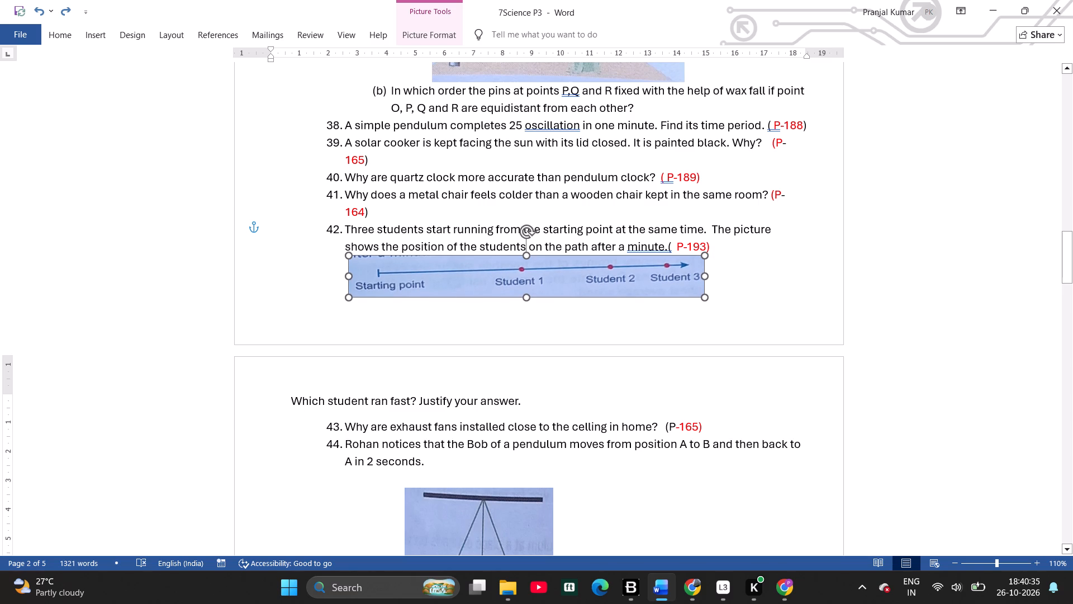
{"action": "left_click_drag", "start_coordinate": [527, 297], "coordinate": [530, 294]}
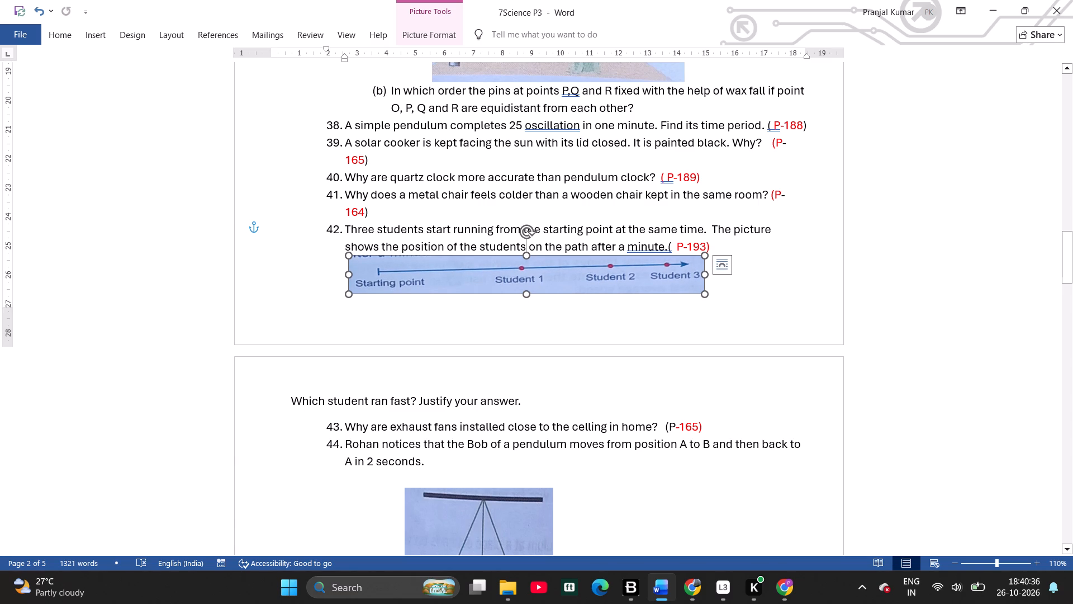
{"action": "left_click_drag", "start_coordinate": [703, 297], "coordinate": [673, 292]}
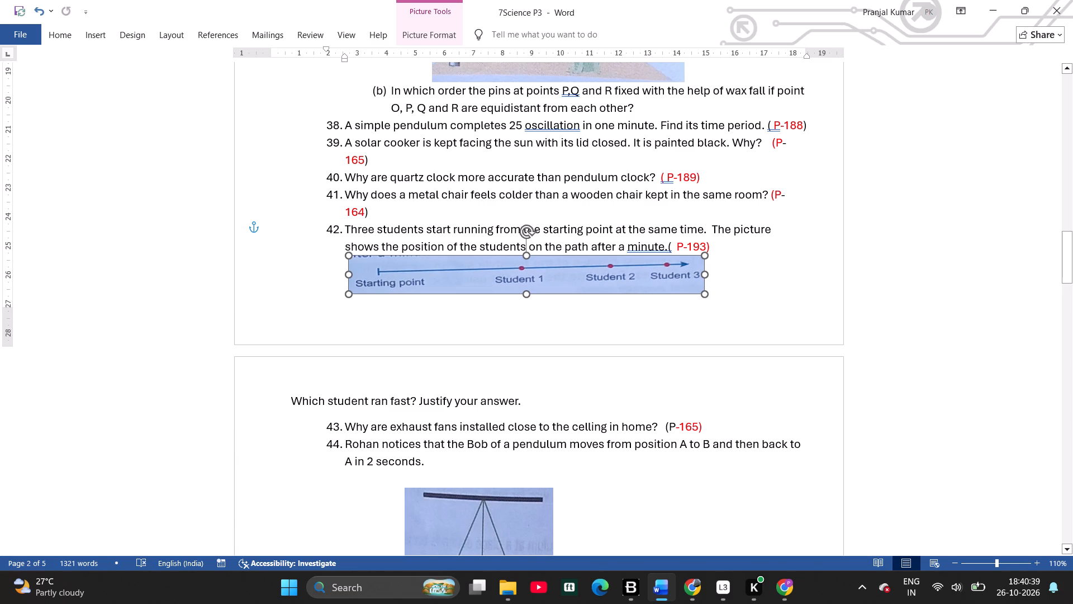
{"action": "left_click_drag", "start_coordinate": [673, 292], "coordinate": [670, 292]}
{"action": "left_click", "coordinate": [726, 310]}
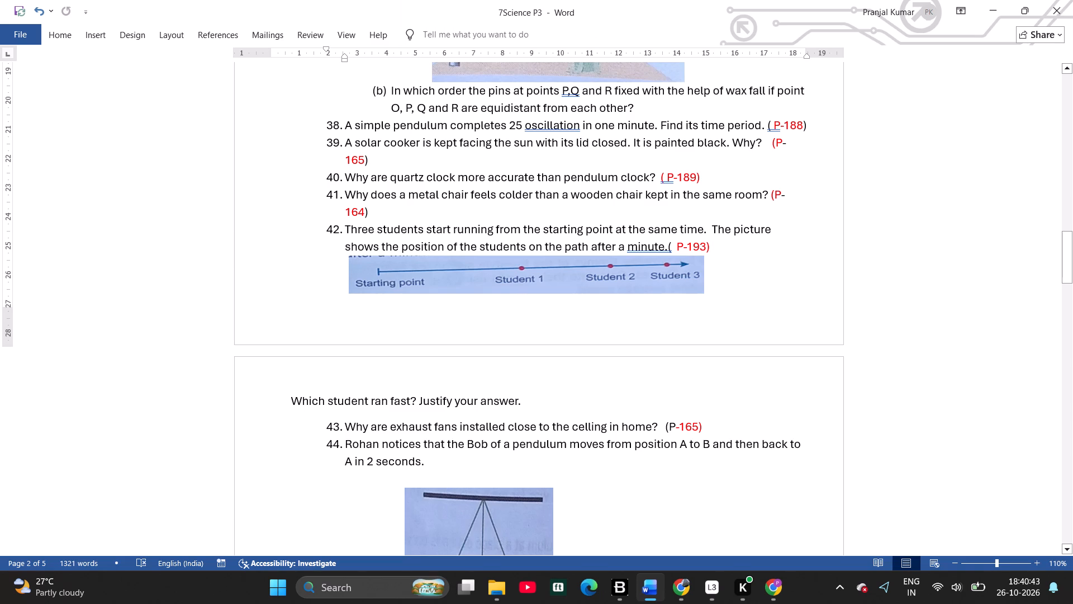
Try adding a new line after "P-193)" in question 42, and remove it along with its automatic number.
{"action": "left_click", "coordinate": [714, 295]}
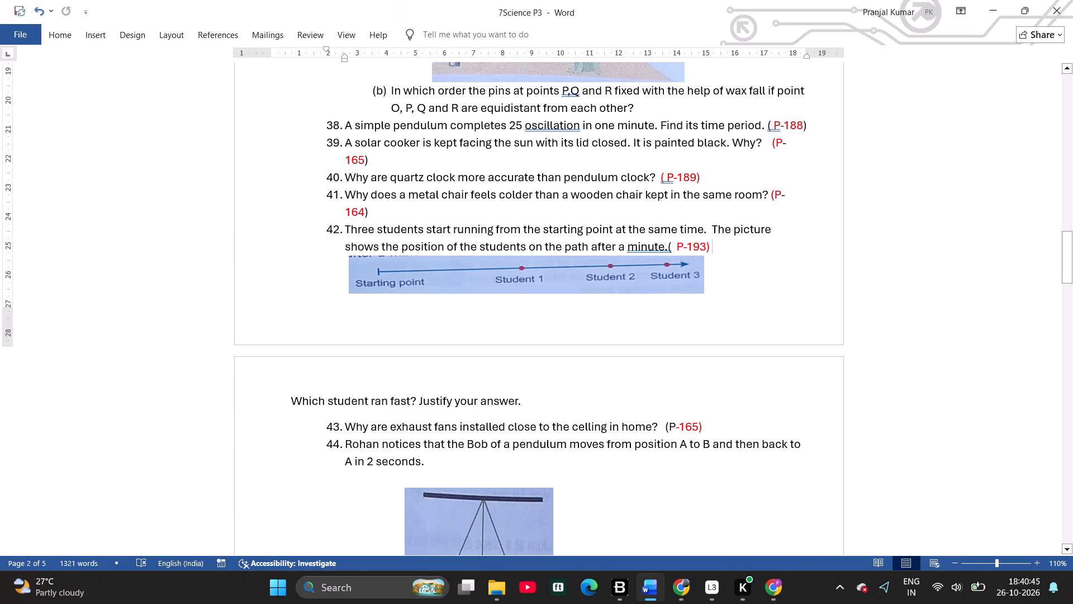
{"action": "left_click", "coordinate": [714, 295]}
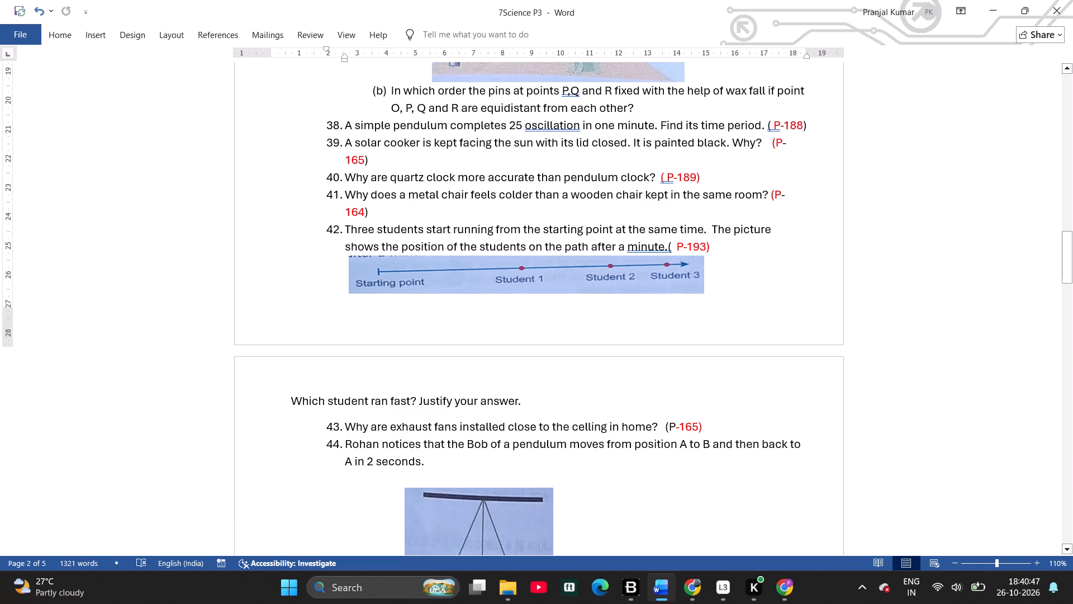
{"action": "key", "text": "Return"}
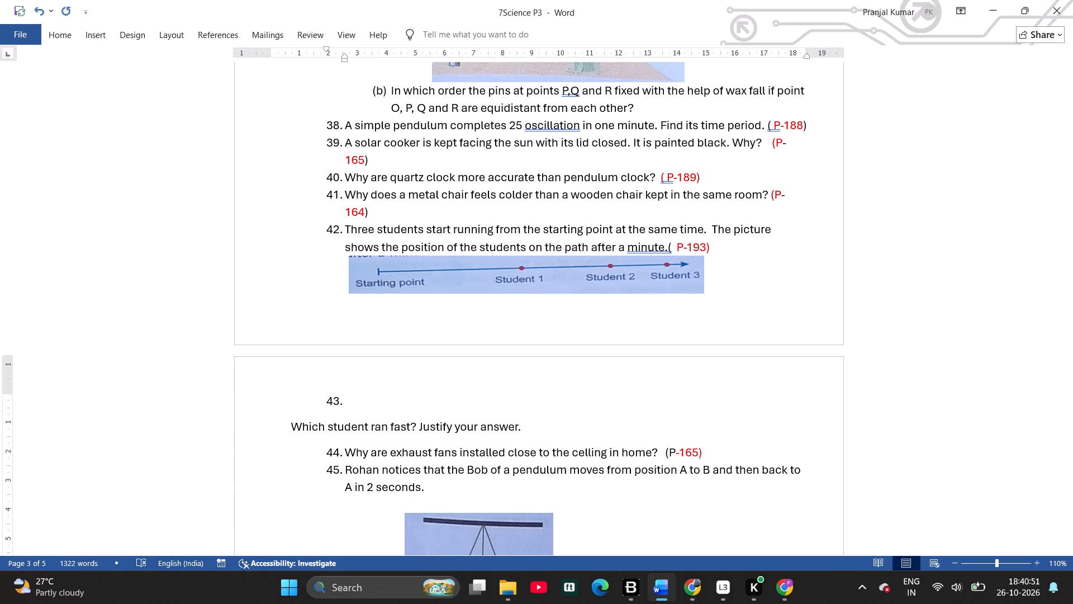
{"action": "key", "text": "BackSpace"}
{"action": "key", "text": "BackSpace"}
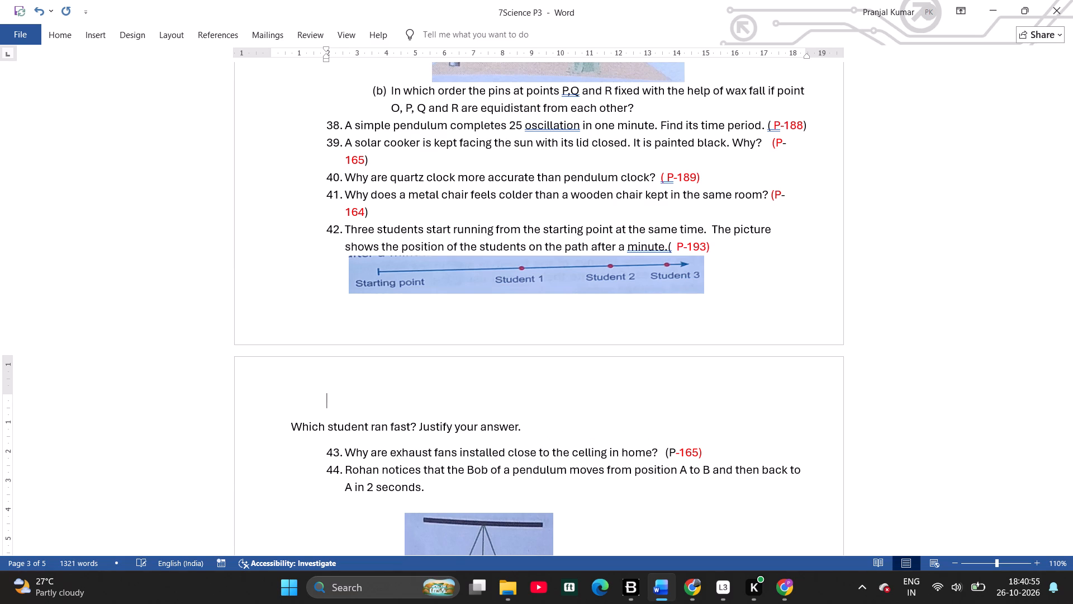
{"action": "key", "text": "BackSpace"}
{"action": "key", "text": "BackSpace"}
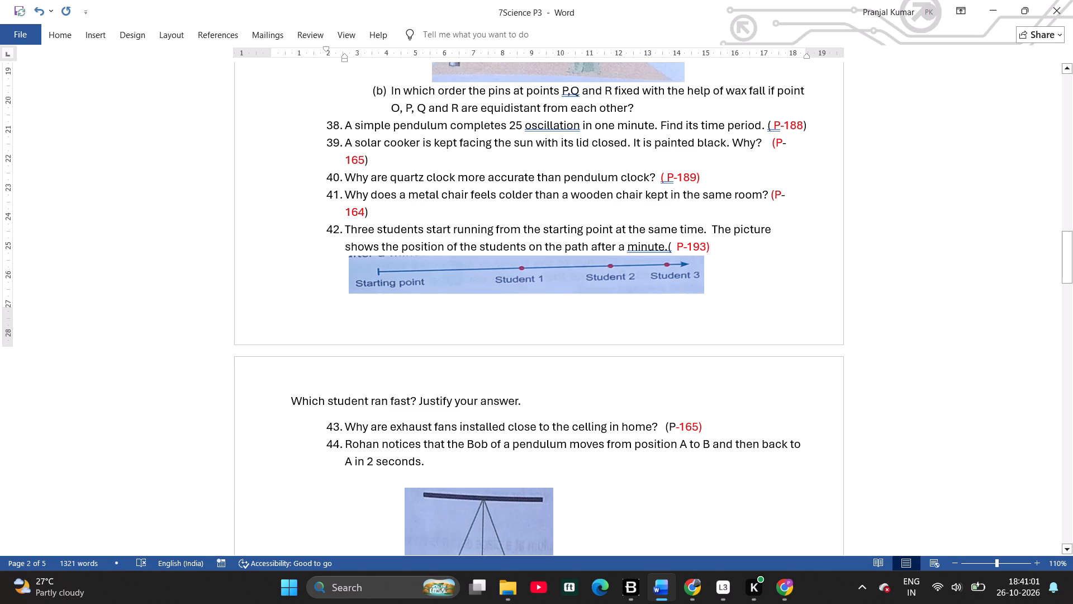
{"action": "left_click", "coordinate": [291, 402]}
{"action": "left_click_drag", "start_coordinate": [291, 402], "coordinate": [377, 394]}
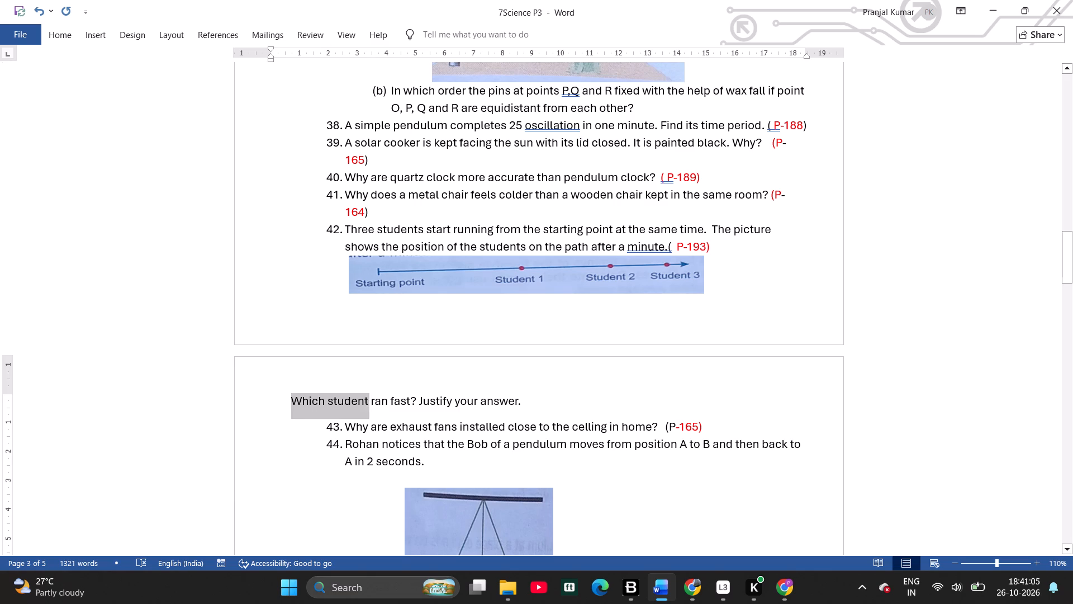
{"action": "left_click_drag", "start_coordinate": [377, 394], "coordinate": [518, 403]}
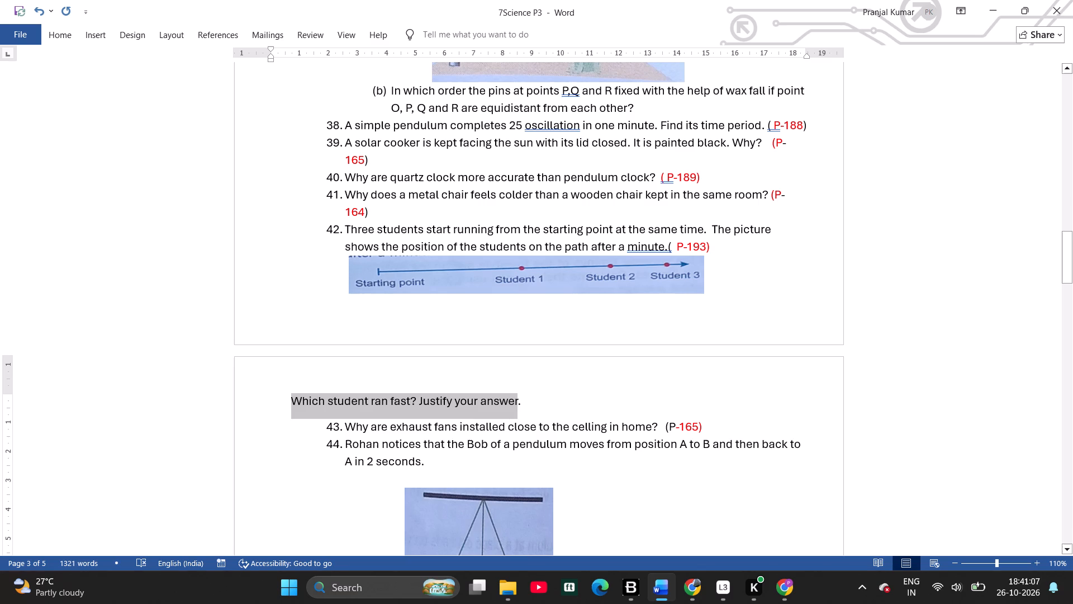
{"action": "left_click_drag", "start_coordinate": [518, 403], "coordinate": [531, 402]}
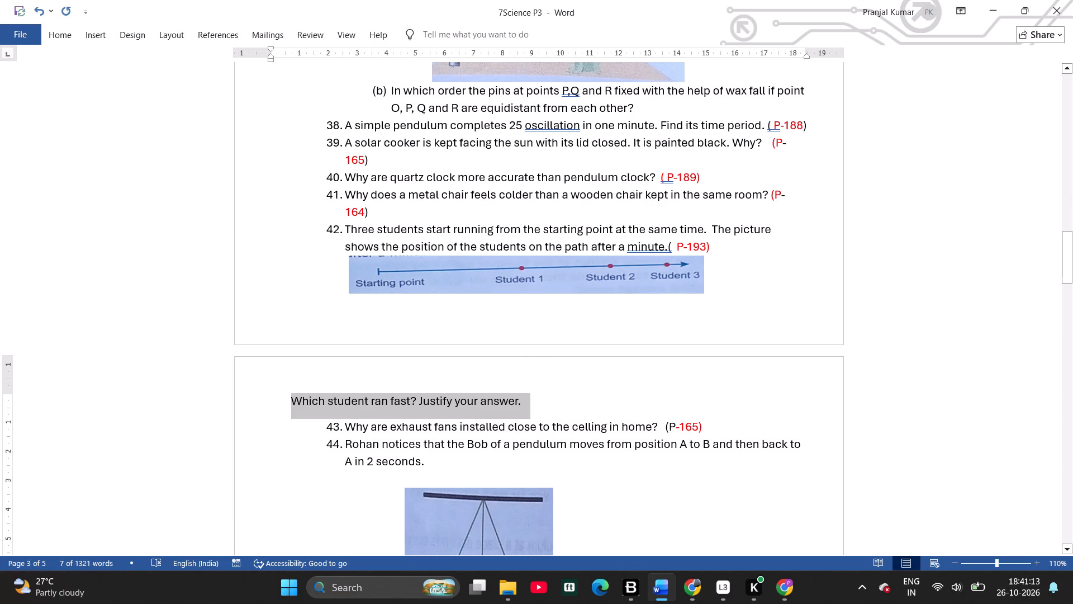
Insert an unnumbered blank line after question 41 to push question 42 and its picture onto the following page.
{"action": "left_click", "coordinate": [384, 214]}
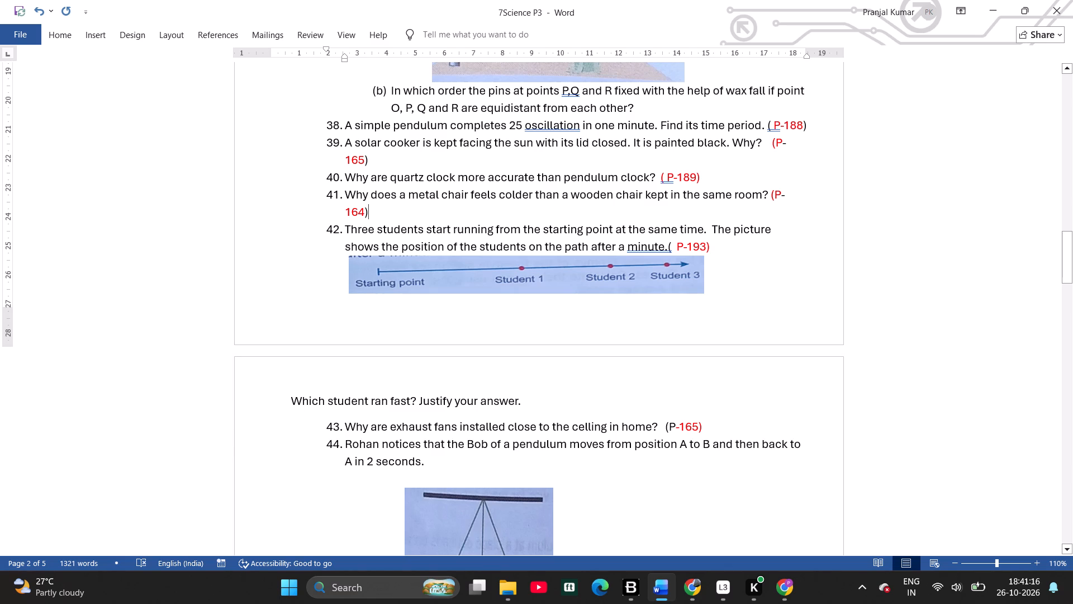
{"action": "key", "text": "Return"}
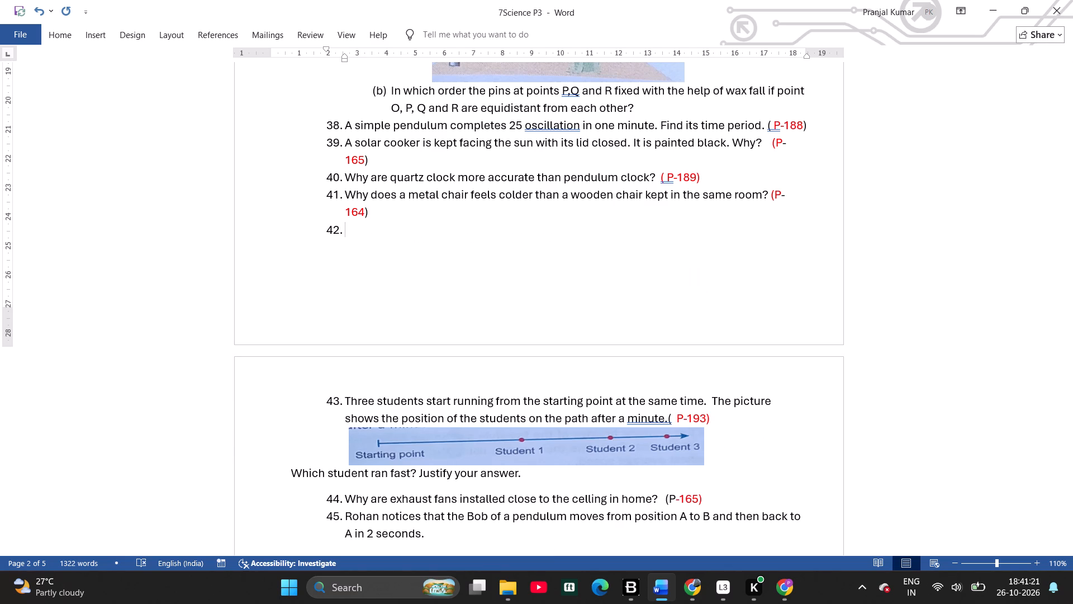
{"action": "key", "text": "BackSpace"}
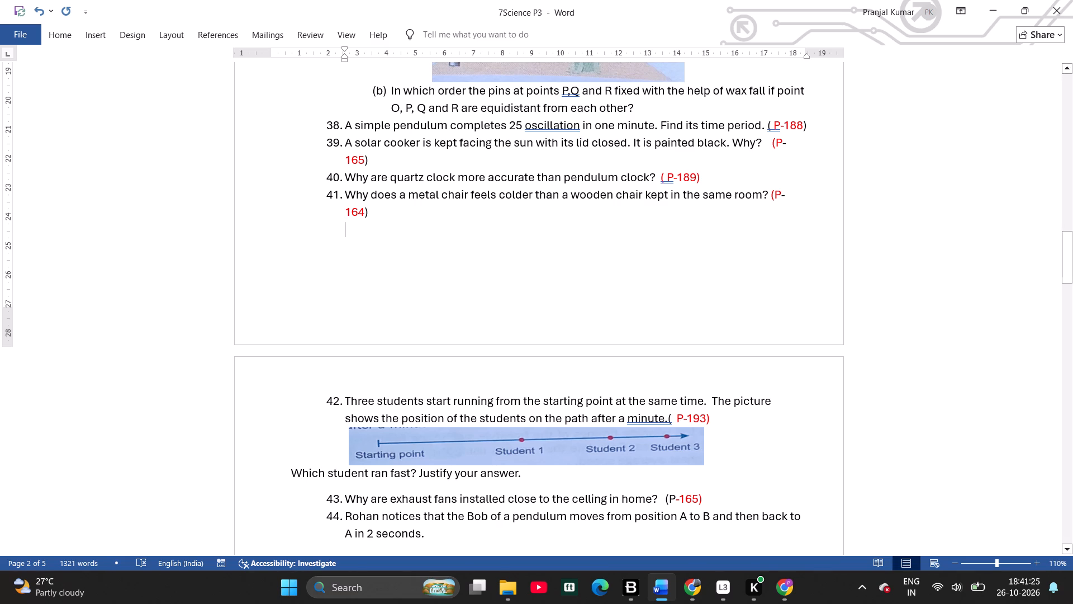
Indent the "Which student ran fast? Justify your answer." line so it starts roughly below question 42's text.
{"action": "left_click_drag", "start_coordinate": [289, 474], "coordinate": [494, 478]}
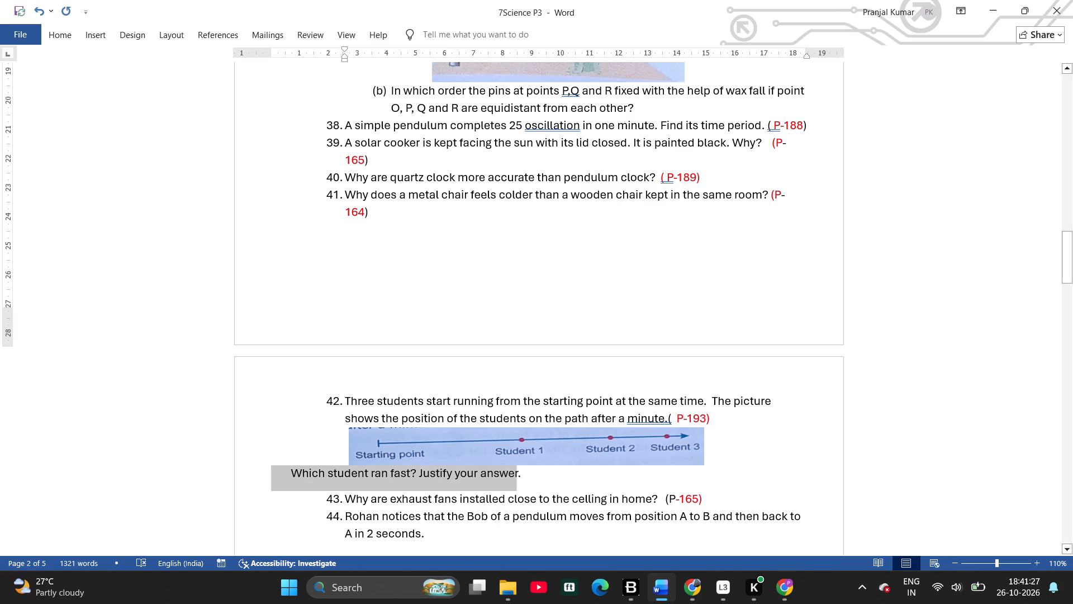
{"action": "left_click_drag", "start_coordinate": [494, 478], "coordinate": [529, 479]}
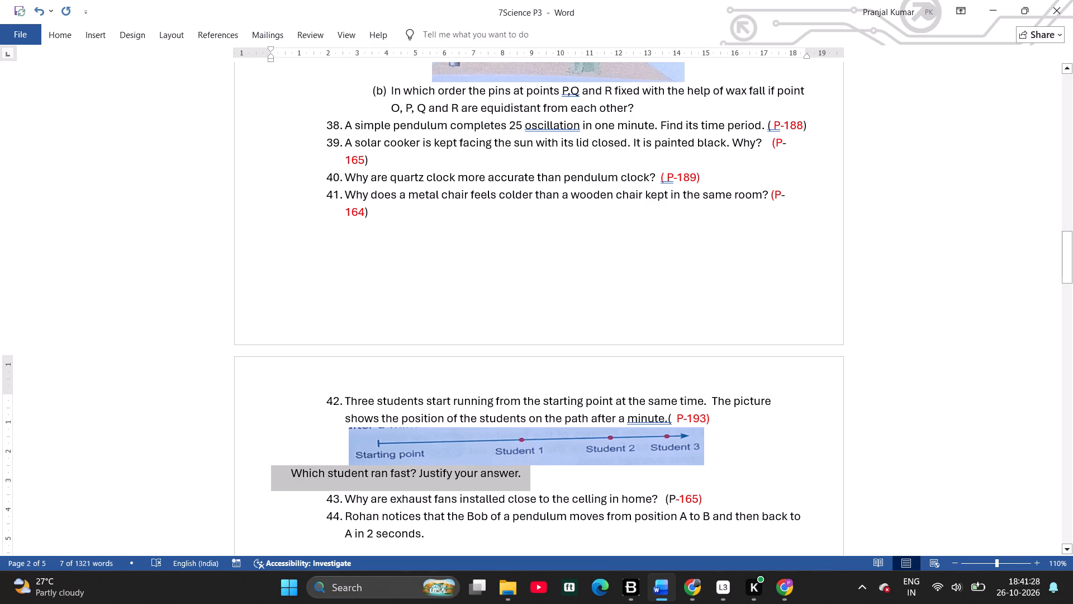
{"action": "left_click_drag", "start_coordinate": [269, 58], "coordinate": [306, 66]}
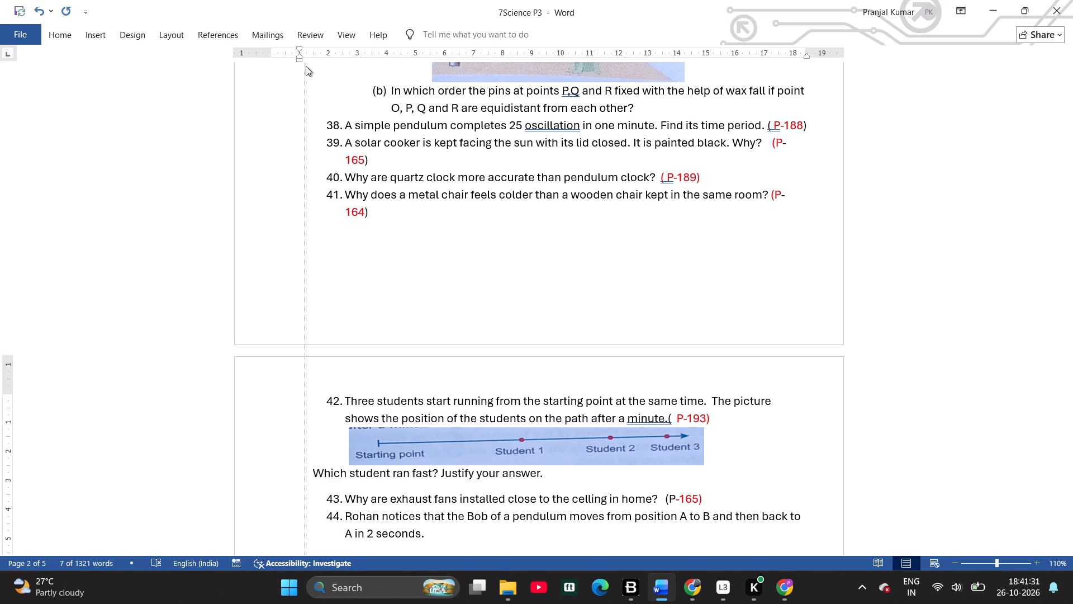
{"action": "left_click_drag", "start_coordinate": [306, 66], "coordinate": [325, 66]}
{"action": "left_click", "coordinate": [403, 232]}
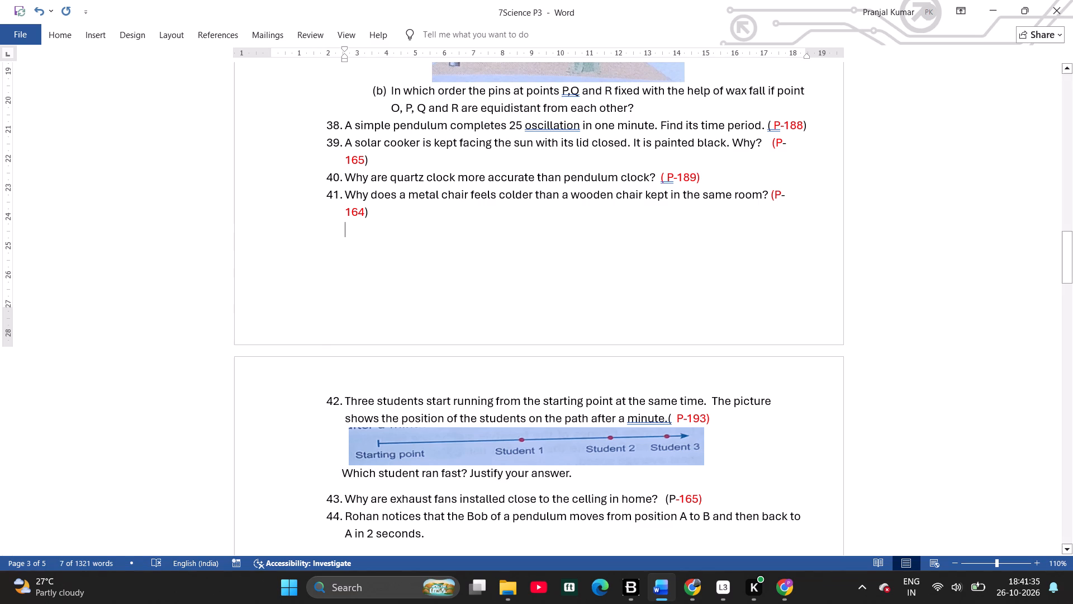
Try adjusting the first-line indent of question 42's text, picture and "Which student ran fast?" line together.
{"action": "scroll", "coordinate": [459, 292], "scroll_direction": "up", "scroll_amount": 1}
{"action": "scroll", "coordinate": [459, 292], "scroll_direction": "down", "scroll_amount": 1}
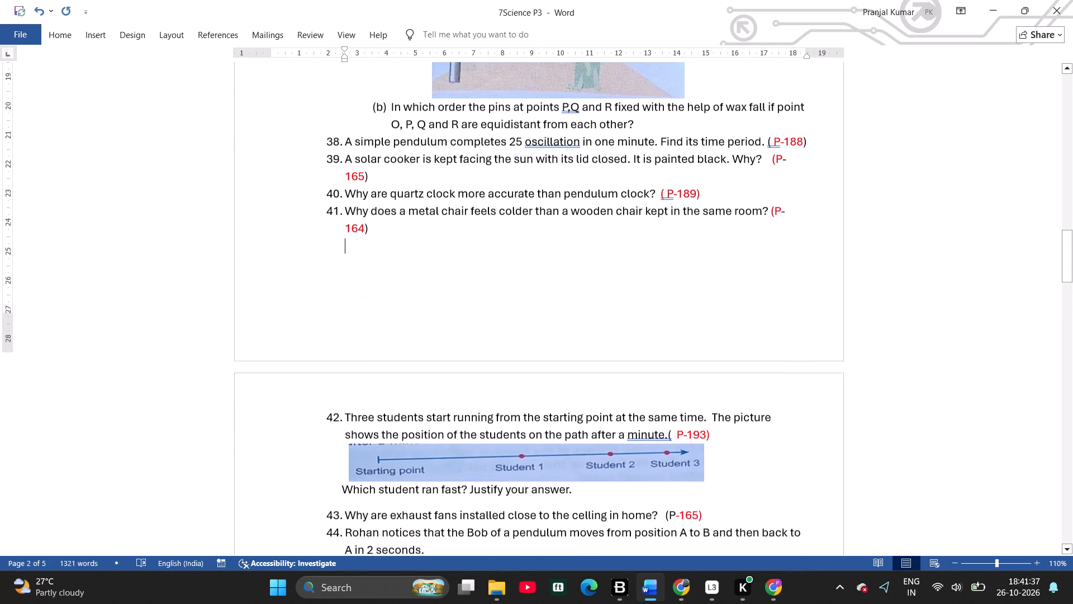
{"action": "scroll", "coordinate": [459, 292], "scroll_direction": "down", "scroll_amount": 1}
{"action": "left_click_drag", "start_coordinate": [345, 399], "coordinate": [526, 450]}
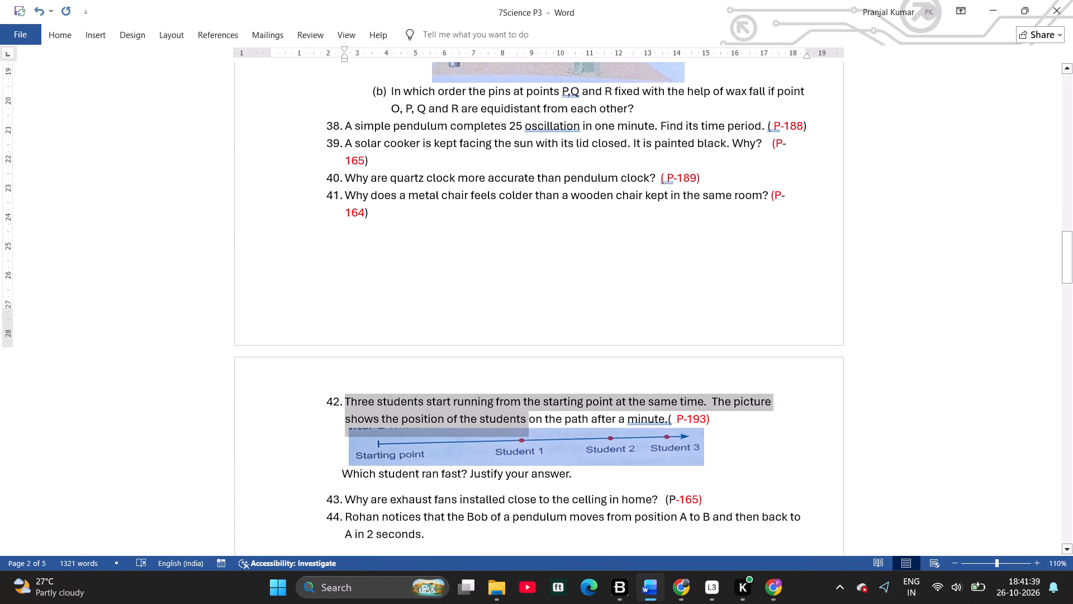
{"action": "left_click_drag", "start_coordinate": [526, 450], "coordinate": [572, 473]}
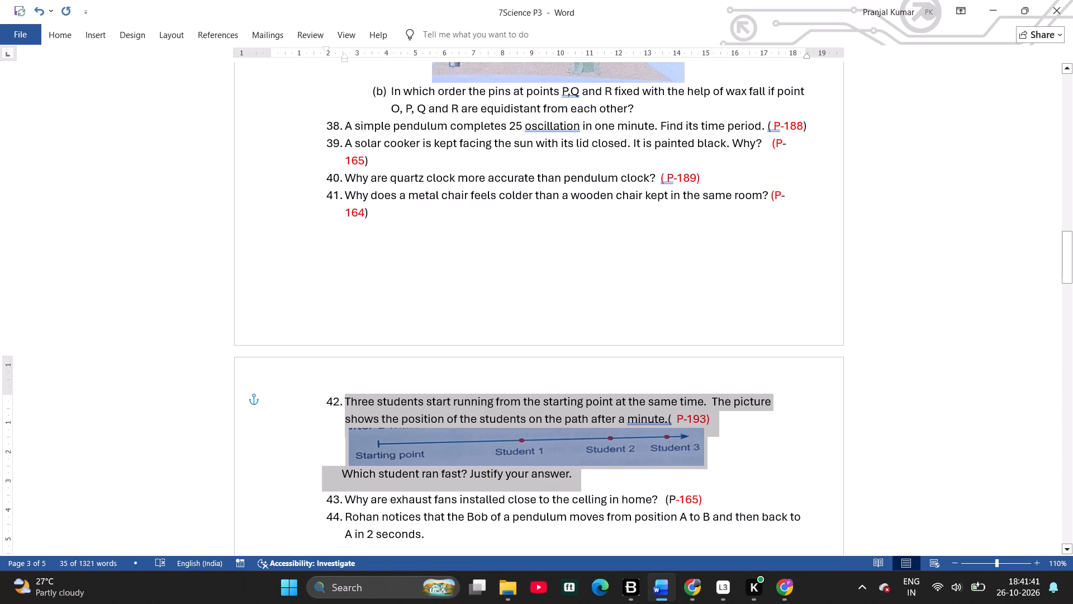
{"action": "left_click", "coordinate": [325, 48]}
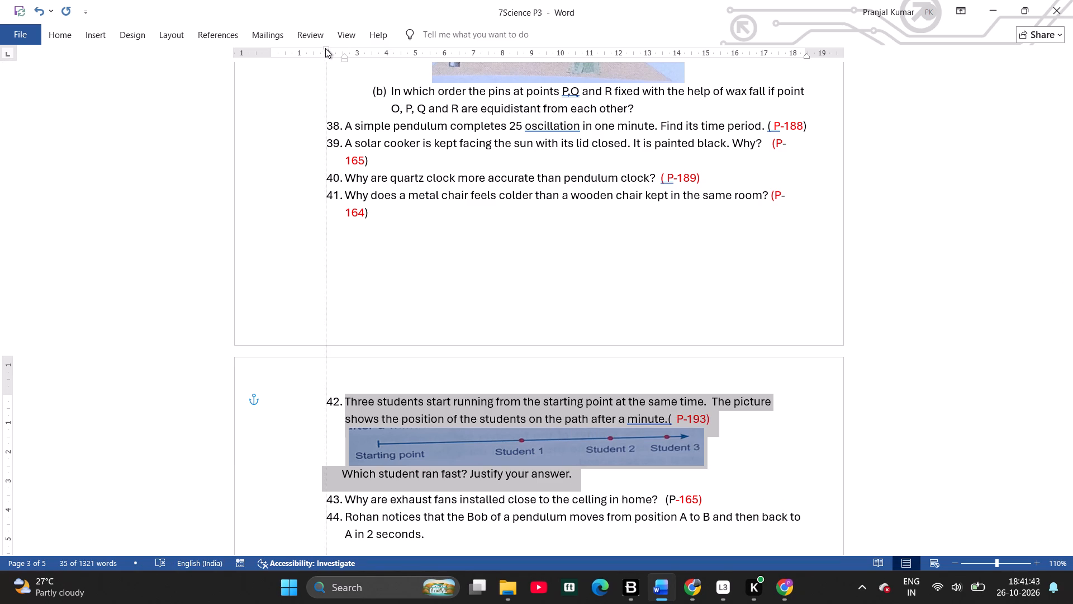
Set the first-line indent of "Which student ran fast? Justify your answer." to about 2 cm, aligning it with the path picture's left edge.
{"action": "scroll", "coordinate": [445, 179], "scroll_direction": "up", "scroll_amount": 2}
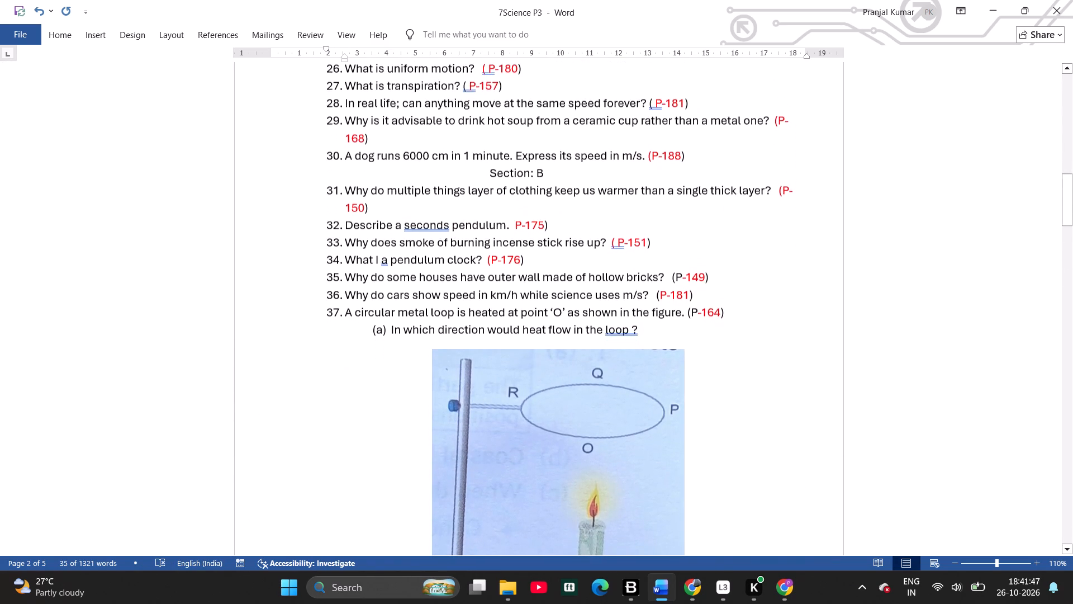
{"action": "scroll", "coordinate": [445, 179], "scroll_direction": "down", "scroll_amount": 4}
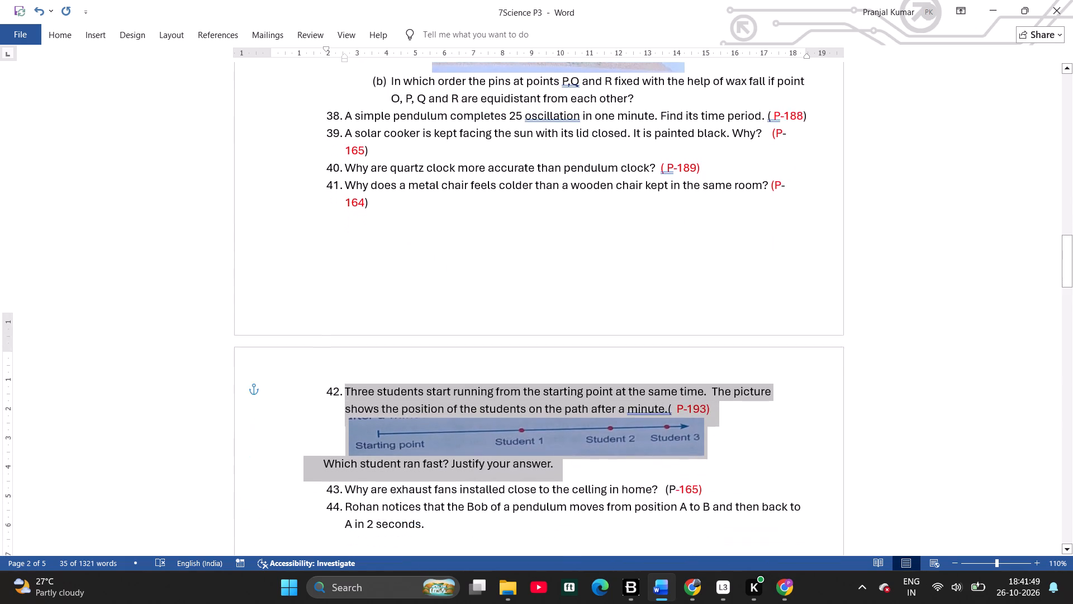
{"action": "scroll", "coordinate": [445, 179], "scroll_direction": "down", "scroll_amount": 1}
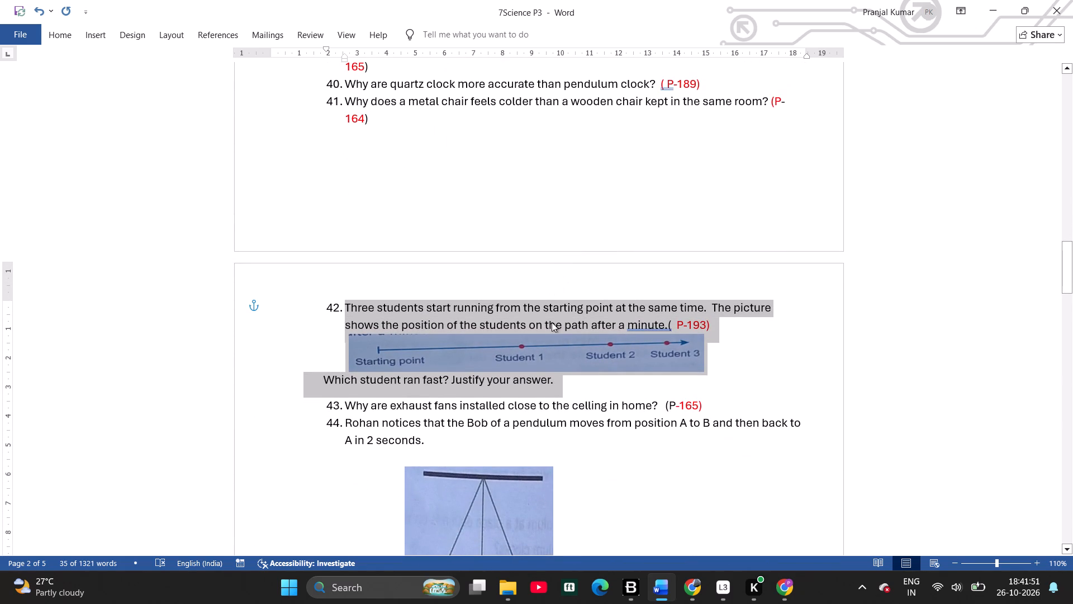
{"action": "left_click", "coordinate": [382, 382]}
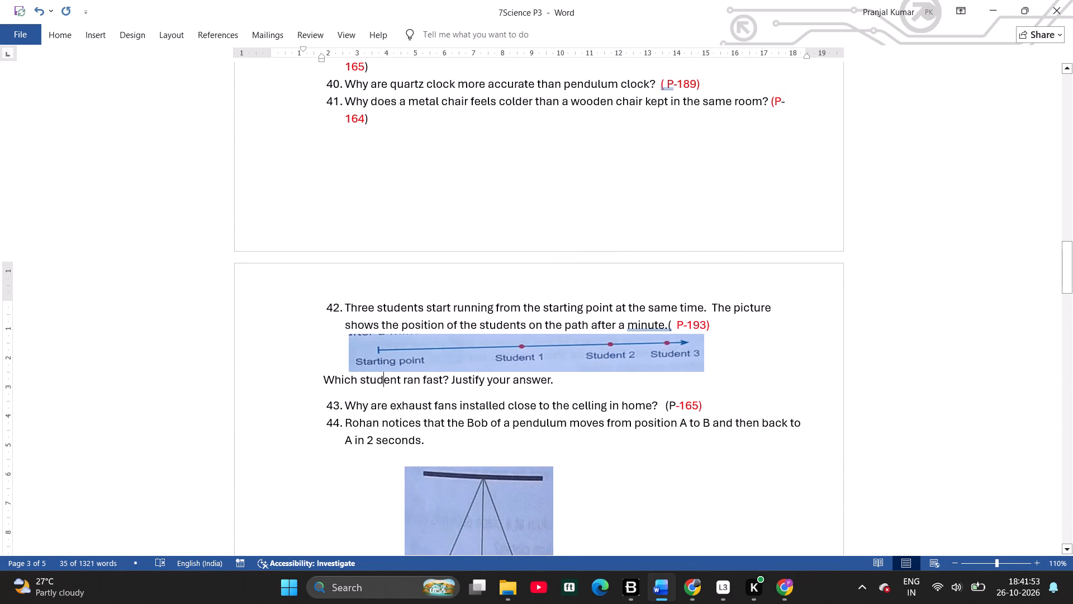
{"action": "left_click_drag", "start_coordinate": [325, 381], "coordinate": [485, 386]}
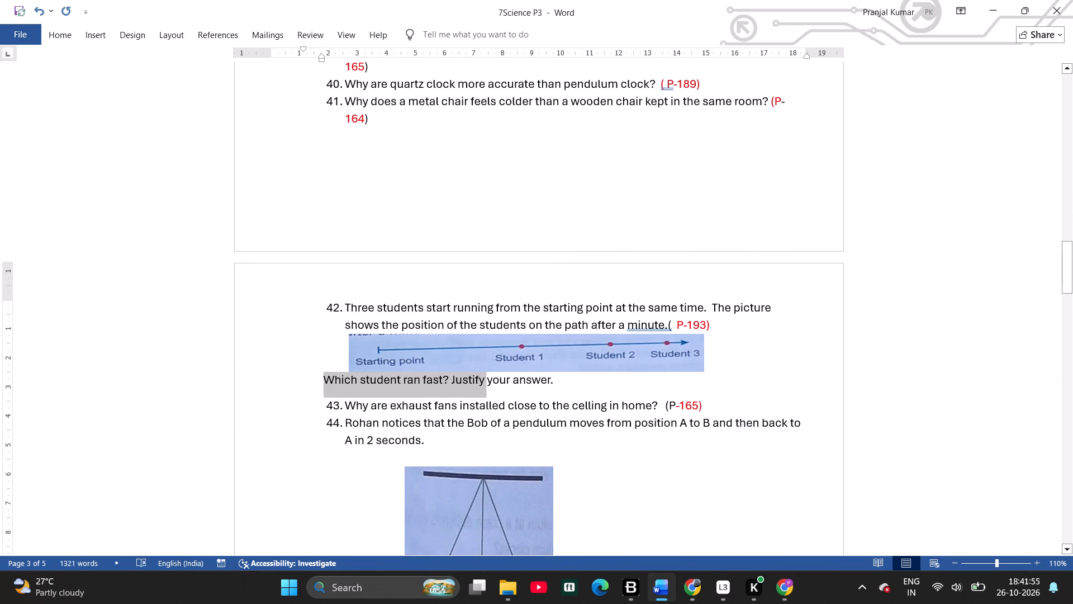
{"action": "left_click_drag", "start_coordinate": [485, 386], "coordinate": [556, 376]}
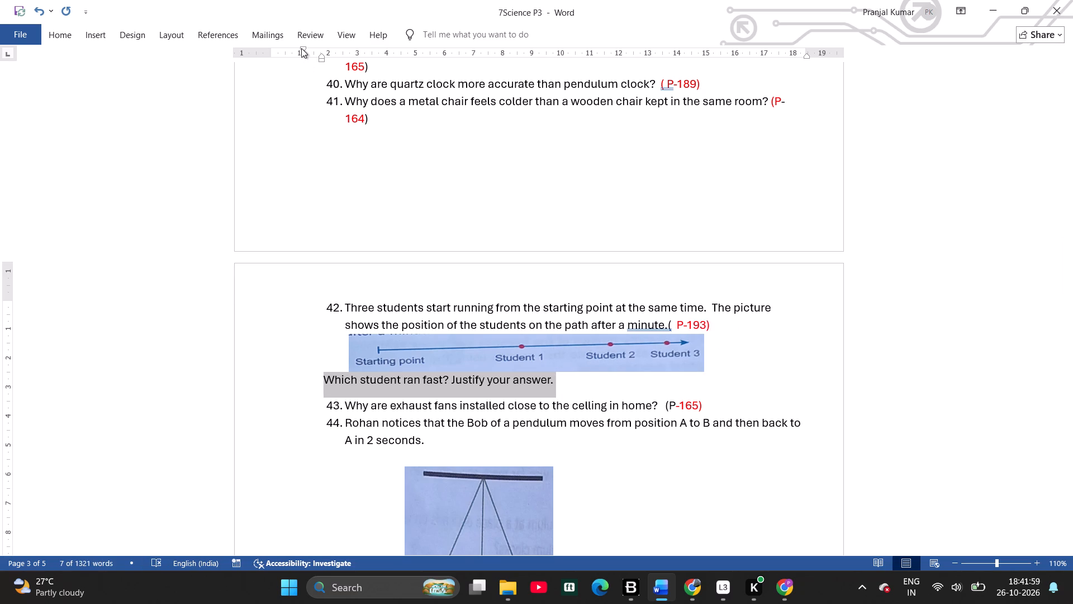
{"action": "left_click_drag", "start_coordinate": [303, 48], "coordinate": [325, 49]}
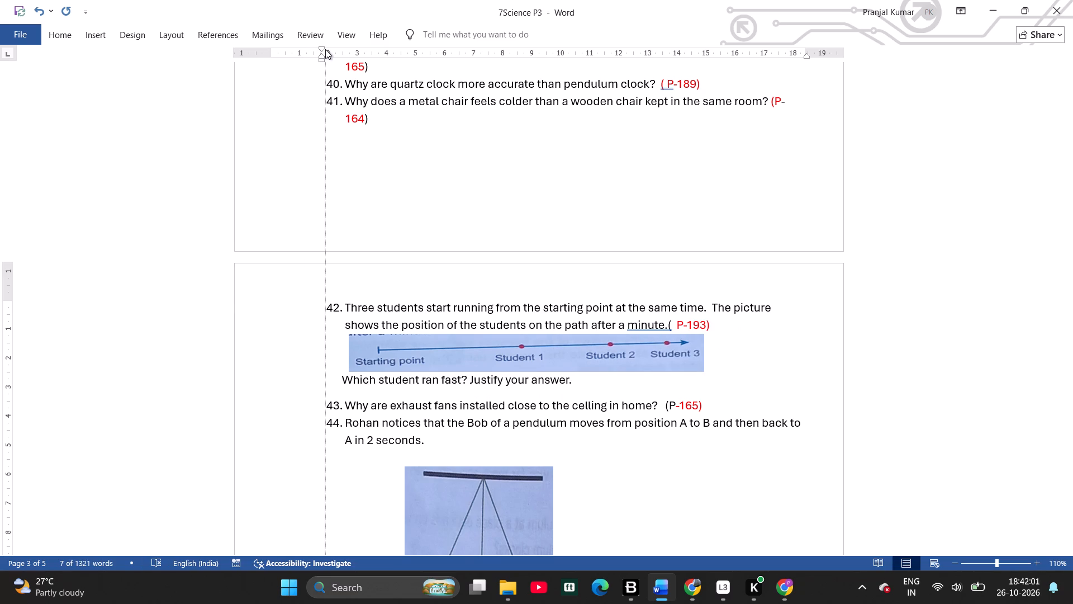
{"action": "left_click_drag", "start_coordinate": [325, 49], "coordinate": [325, 51]}
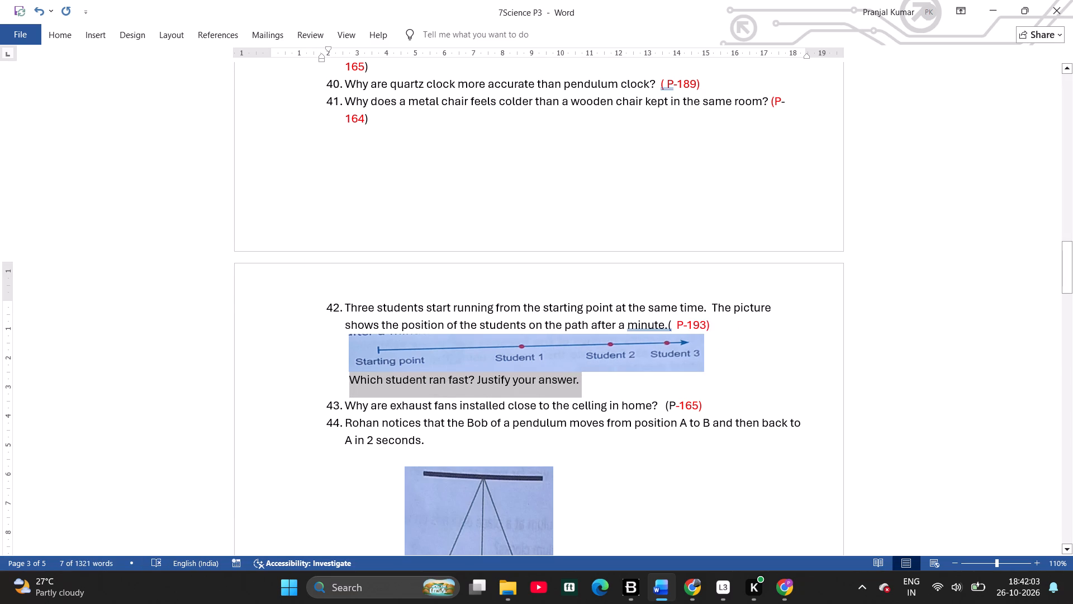
{"action": "left_click", "coordinate": [614, 405]}
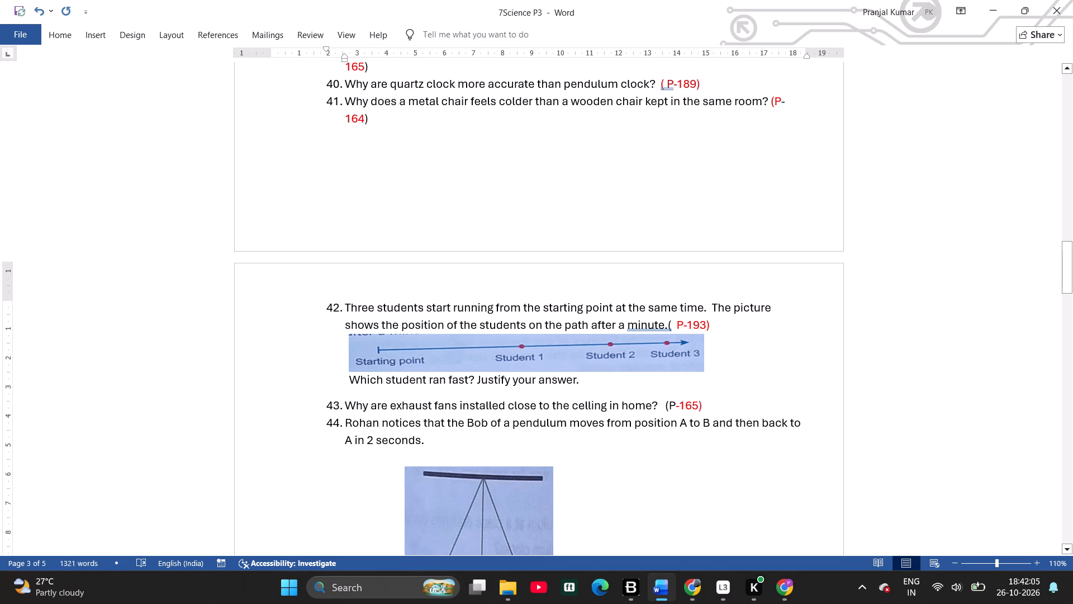
Set one common first-line indent of about 1.9 cm for everything from question 43 through question 55's part (a).
{"action": "scroll", "coordinate": [547, 410], "scroll_direction": "down", "scroll_amount": 1}
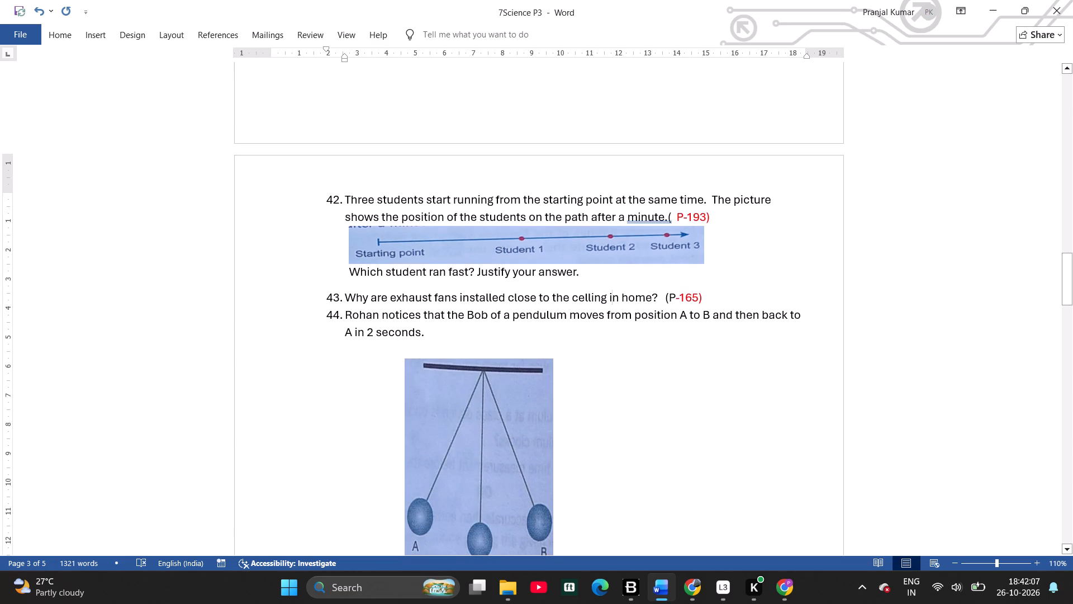
{"action": "left_click_drag", "start_coordinate": [345, 298], "coordinate": [537, 421]}
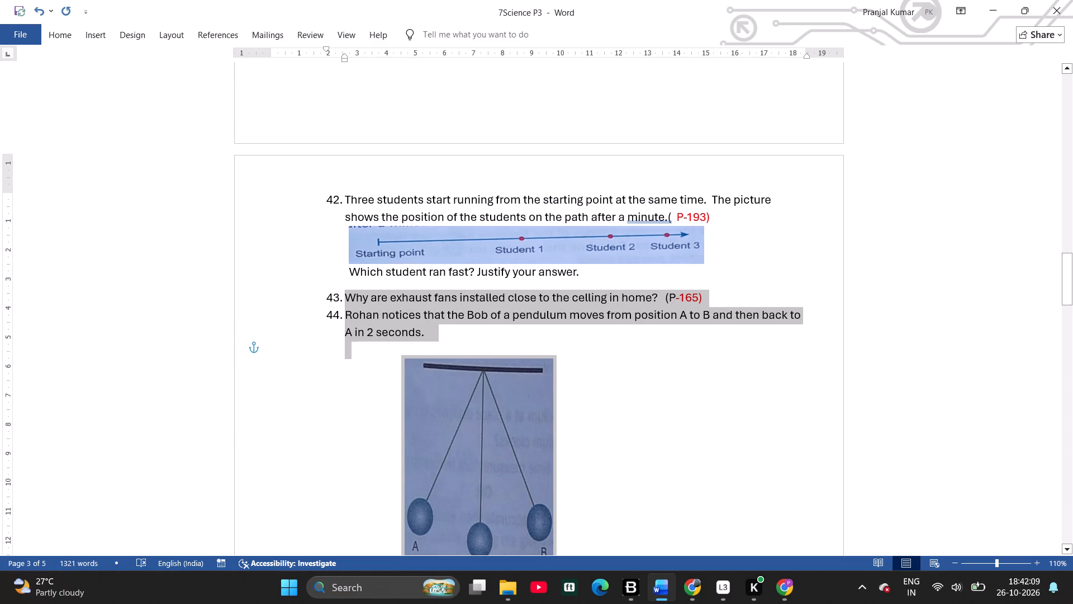
{"action": "left_click_drag", "start_coordinate": [537, 421], "coordinate": [594, 571]}
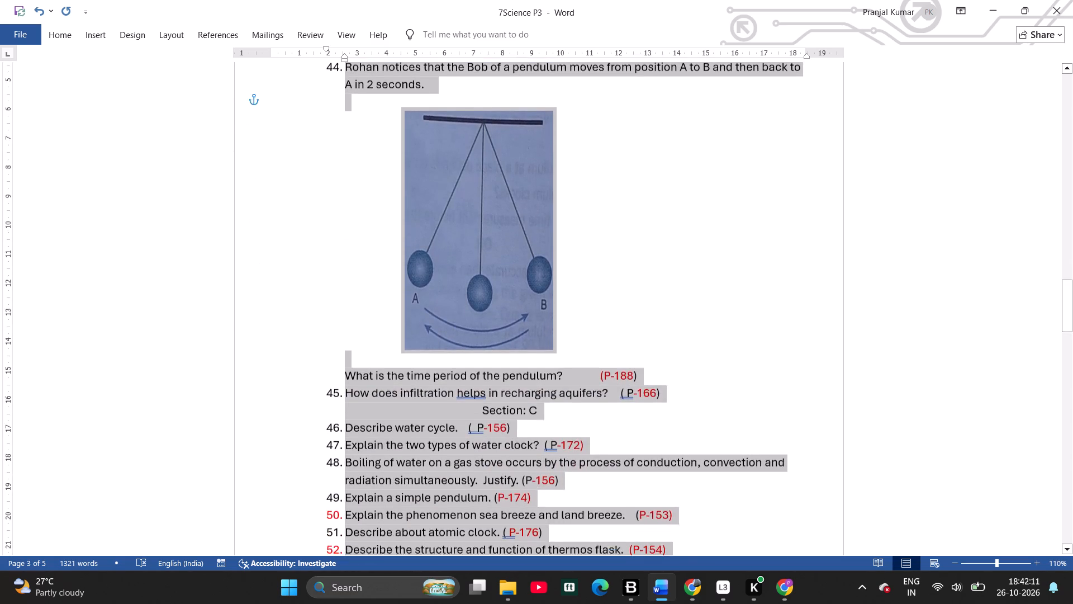
{"action": "left_click_drag", "start_coordinate": [594, 571], "coordinate": [621, 476]}
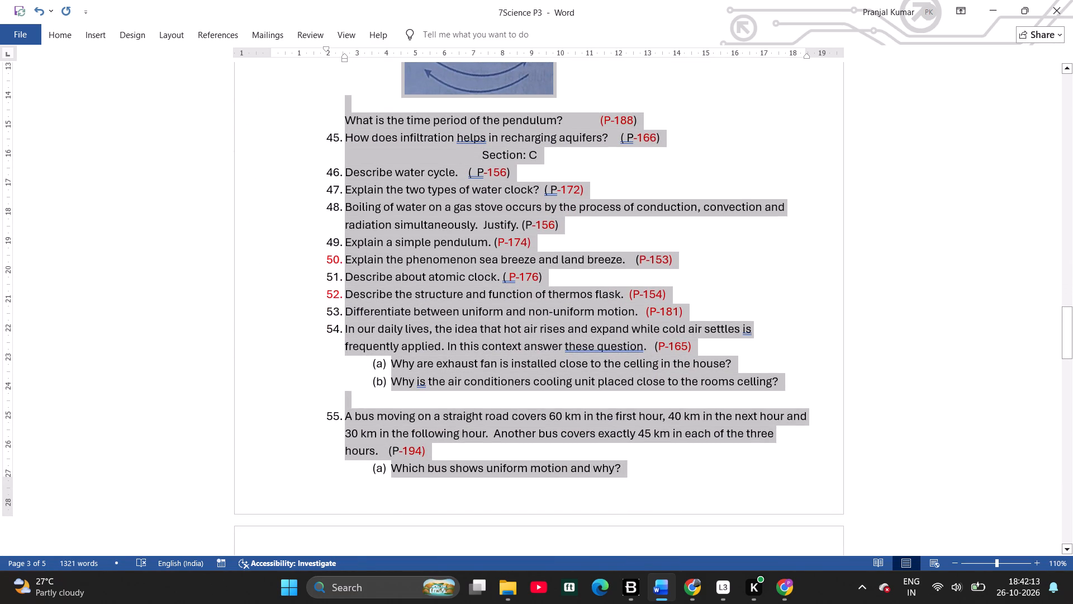
{"action": "left_click_drag", "start_coordinate": [621, 476], "coordinate": [623, 475]}
{"action": "scroll", "coordinate": [574, 399], "scroll_direction": "up", "scroll_amount": 2}
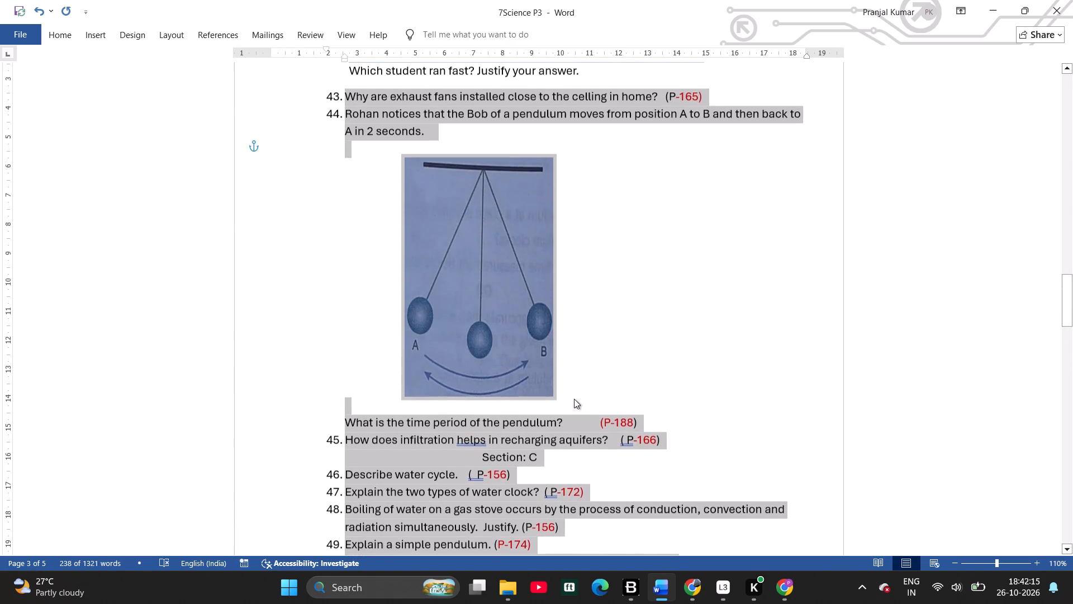
{"action": "scroll", "coordinate": [574, 399], "scroll_direction": "up", "scroll_amount": 1}
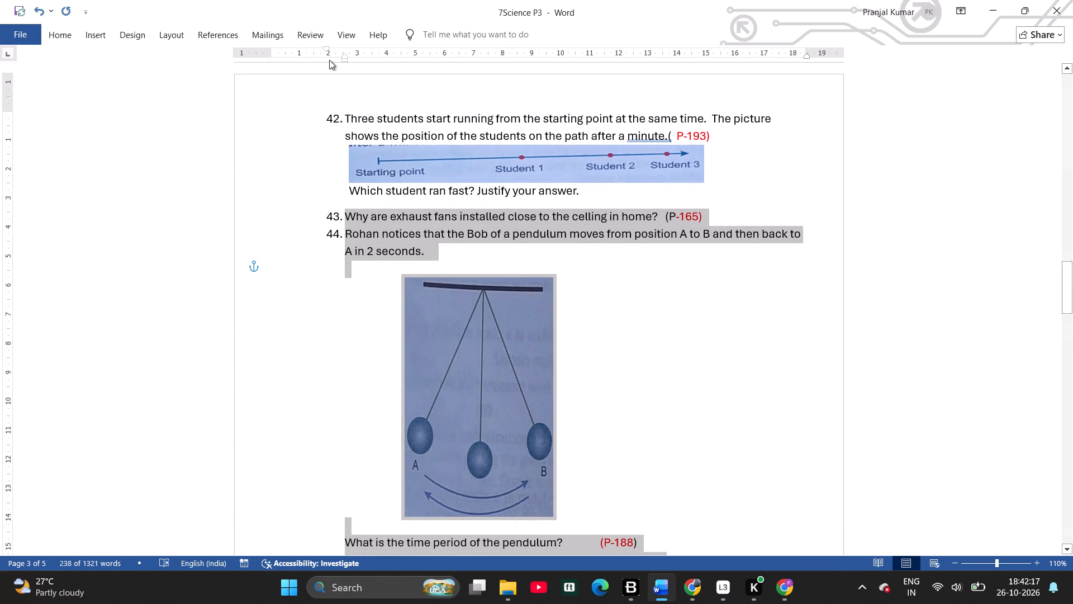
{"action": "left_click", "coordinate": [324, 46]}
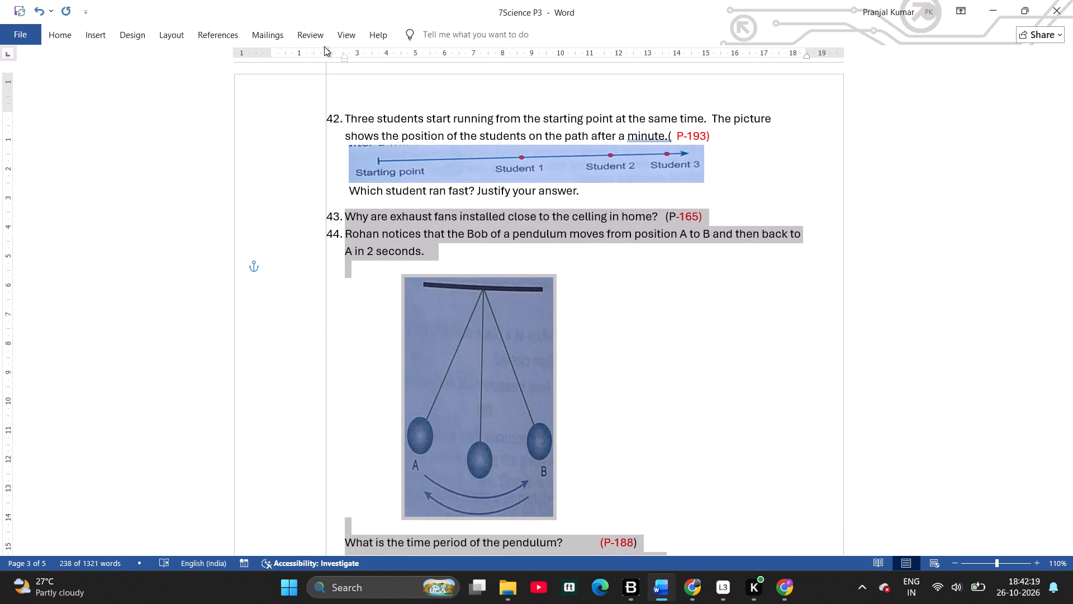
{"action": "scroll", "coordinate": [444, 253], "scroll_direction": "down", "scroll_amount": 4}
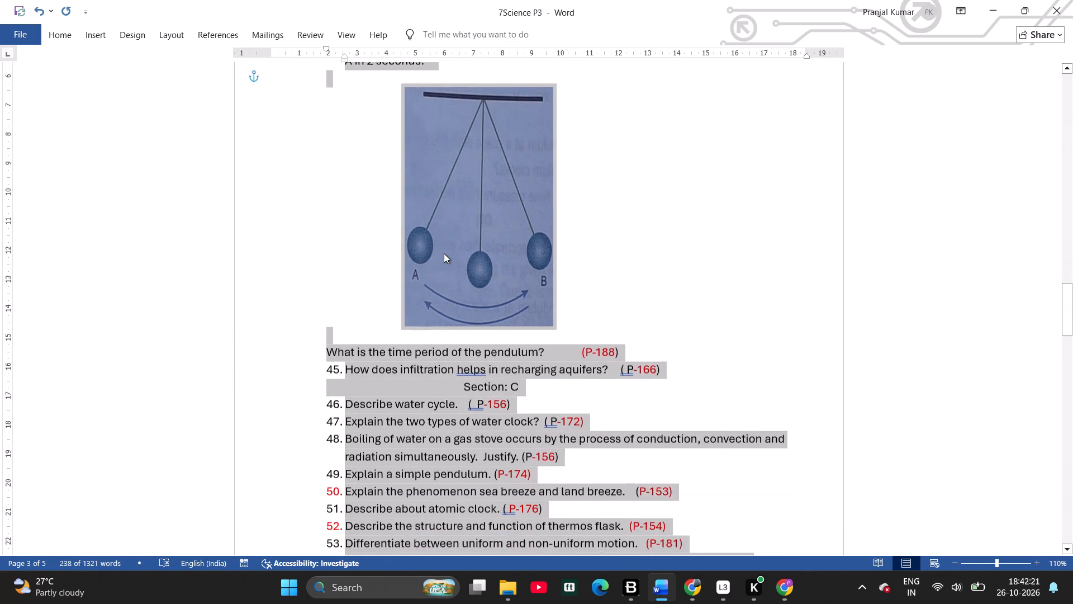
{"action": "scroll", "coordinate": [444, 253], "scroll_direction": "down", "scroll_amount": 2}
{"action": "scroll", "coordinate": [444, 253], "scroll_direction": "up", "scroll_amount": 1}
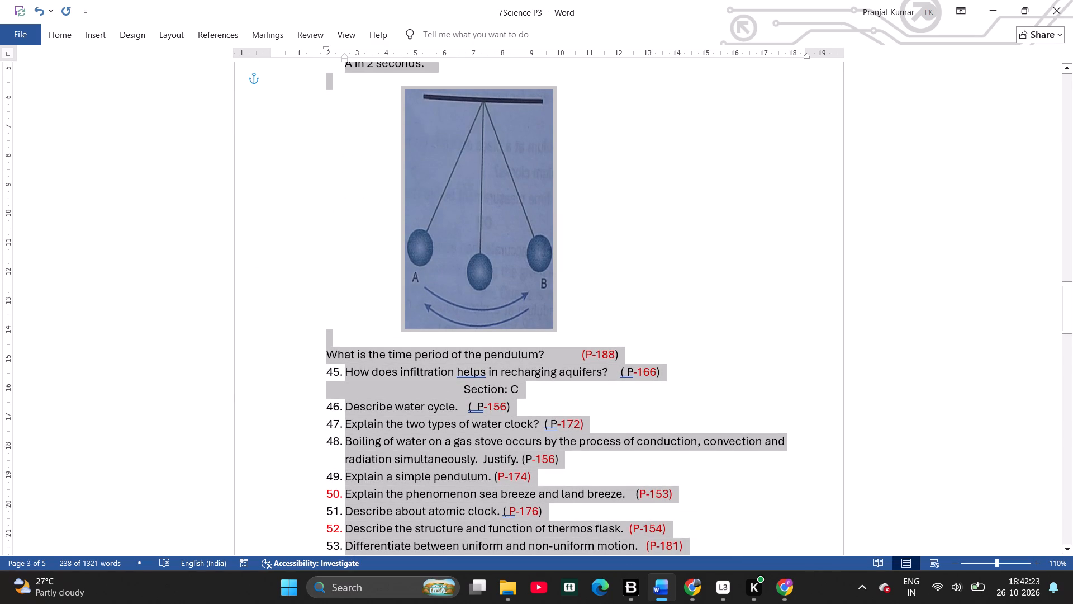
{"action": "scroll", "coordinate": [392, 170], "scroll_direction": "up", "scroll_amount": 1}
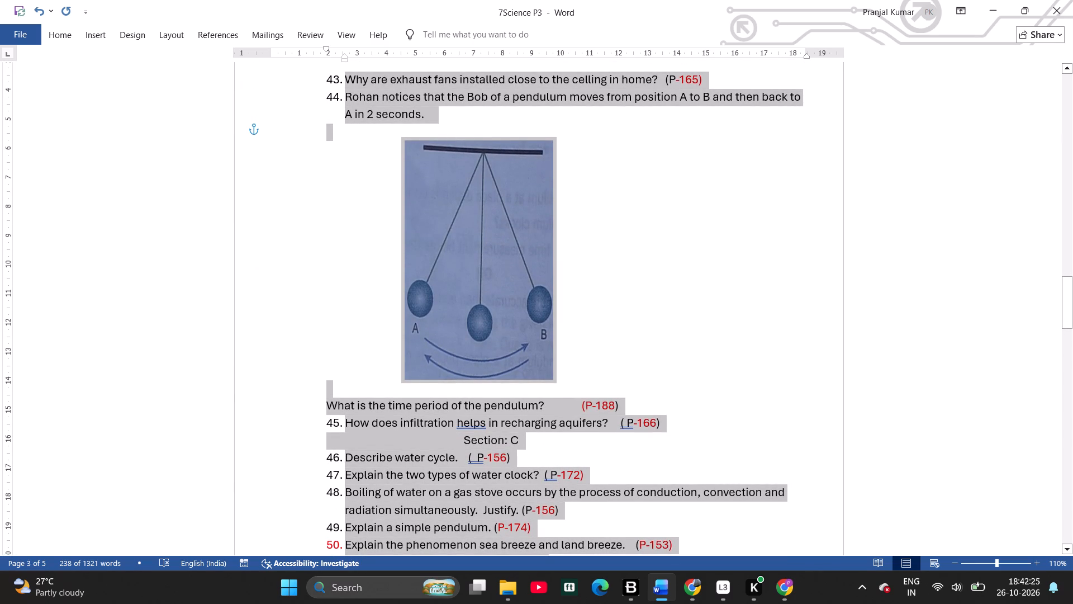
Set the first-line indent of "What is the time period of the pendulum?" under question 44 to about 2.8 cm.
{"action": "left_click", "coordinate": [396, 320]}
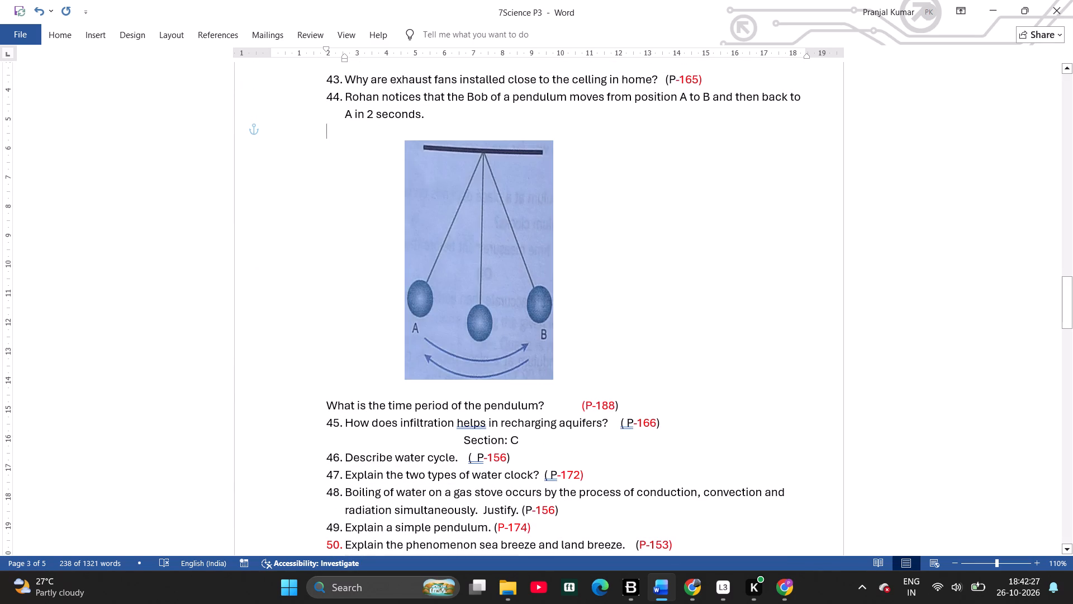
{"action": "left_click_drag", "start_coordinate": [326, 402], "coordinate": [552, 394]}
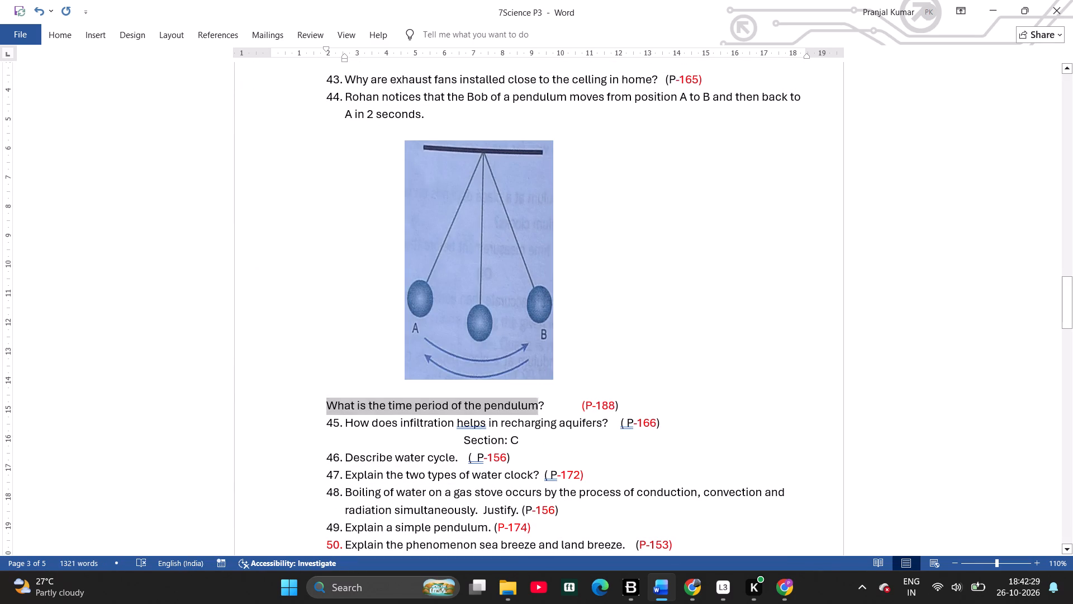
{"action": "left_click_drag", "start_coordinate": [552, 394], "coordinate": [622, 404]}
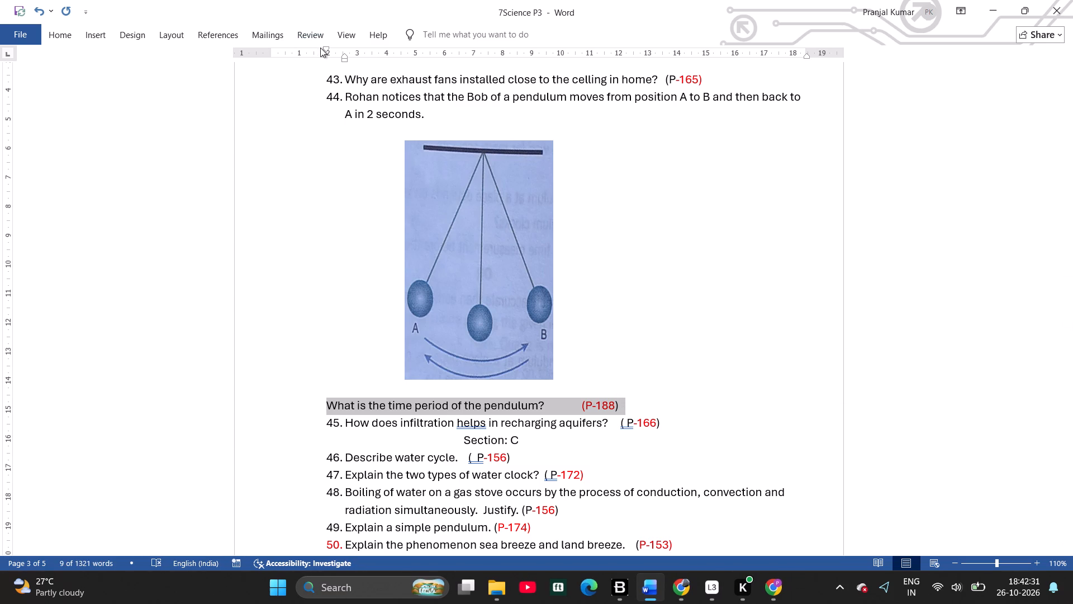
{"action": "left_click_drag", "start_coordinate": [326, 49], "coordinate": [348, 49]}
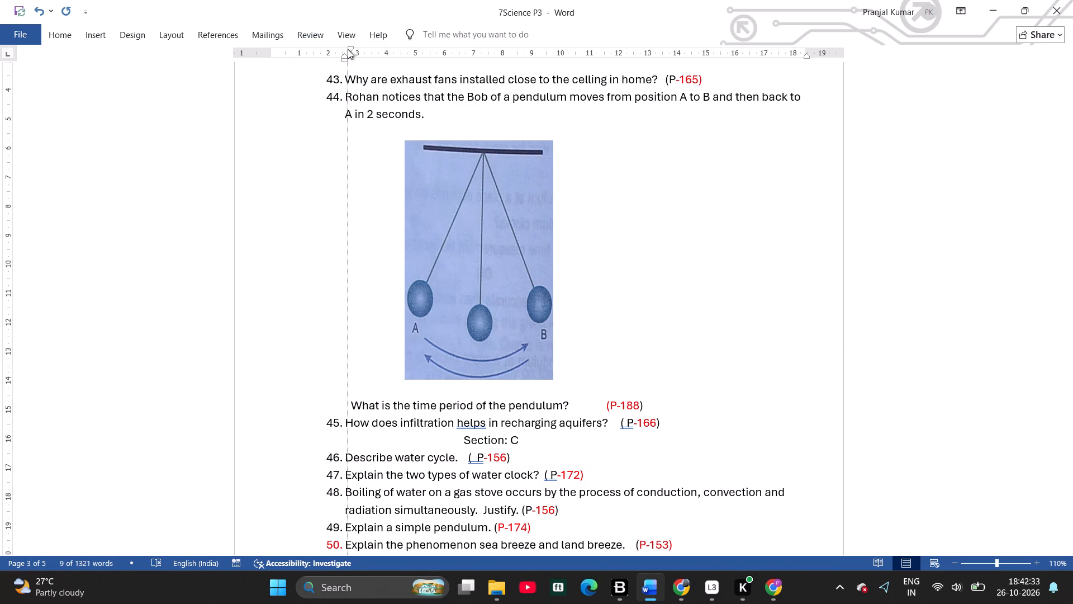
{"action": "left_click_drag", "start_coordinate": [348, 49], "coordinate": [349, 51]}
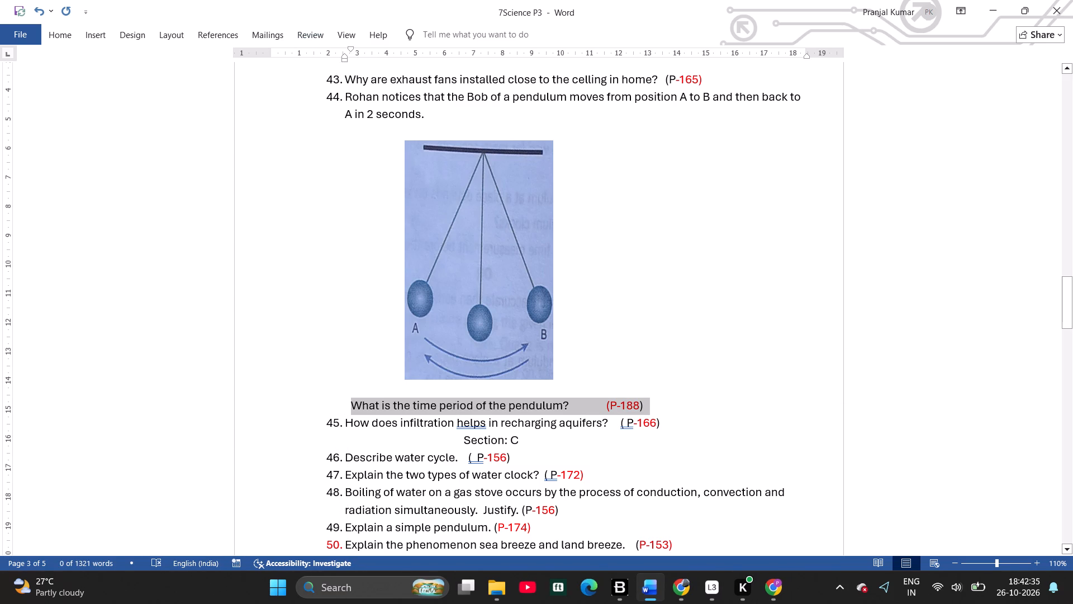
Shift the left indent of questions 45 through 55(a) to about 2.8 cm, aligning their text with the pendulum time-period line.
{"action": "scroll", "coordinate": [413, 444], "scroll_direction": "down", "scroll_amount": 1}
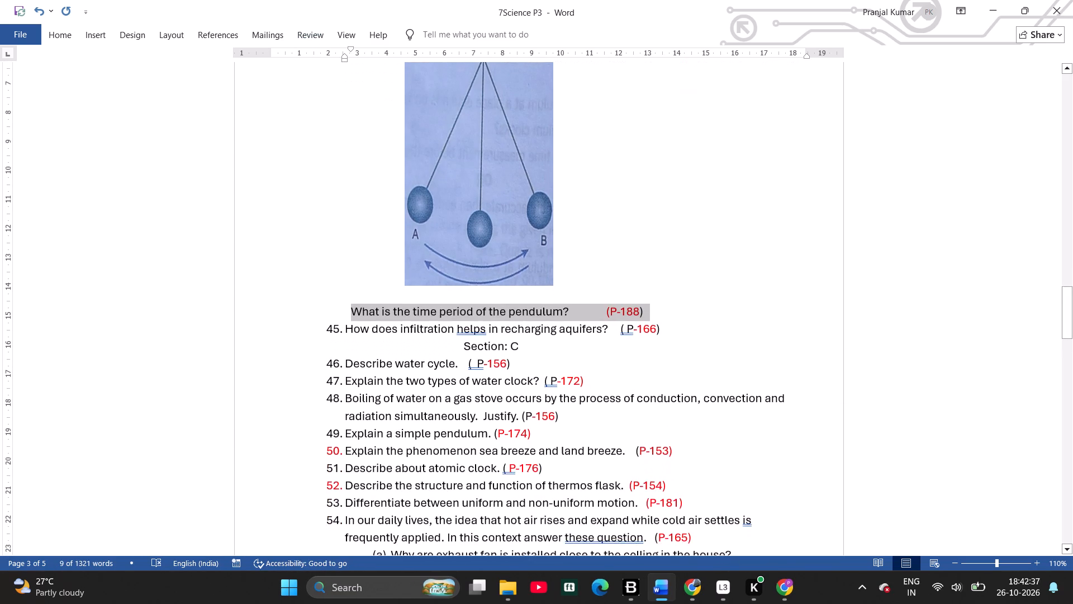
{"action": "scroll", "coordinate": [413, 444], "scroll_direction": "down", "scroll_amount": 1}
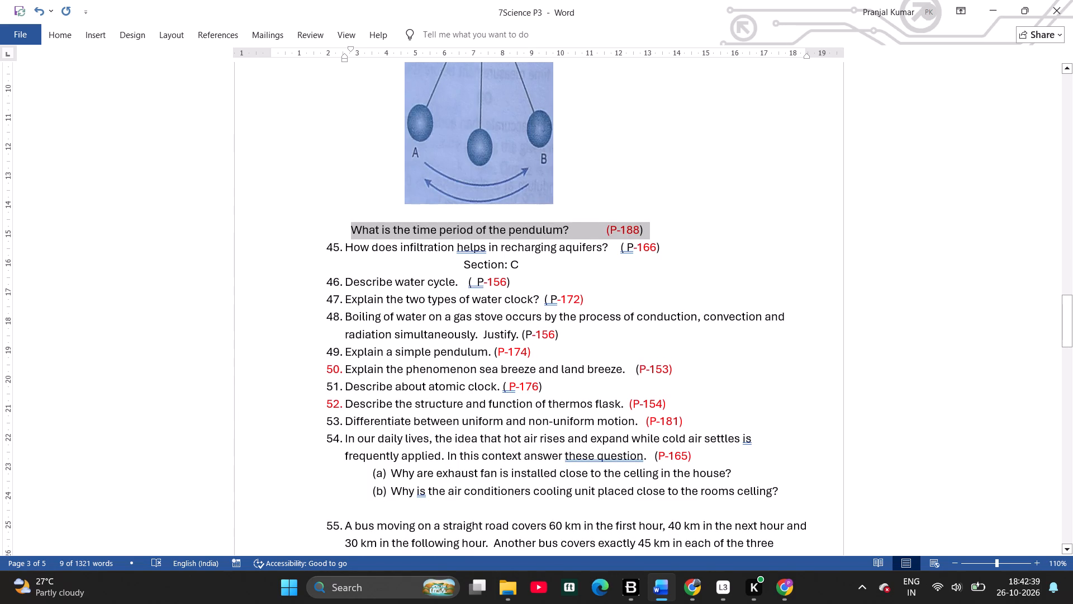
{"action": "left_click_drag", "start_coordinate": [344, 246], "coordinate": [631, 471]}
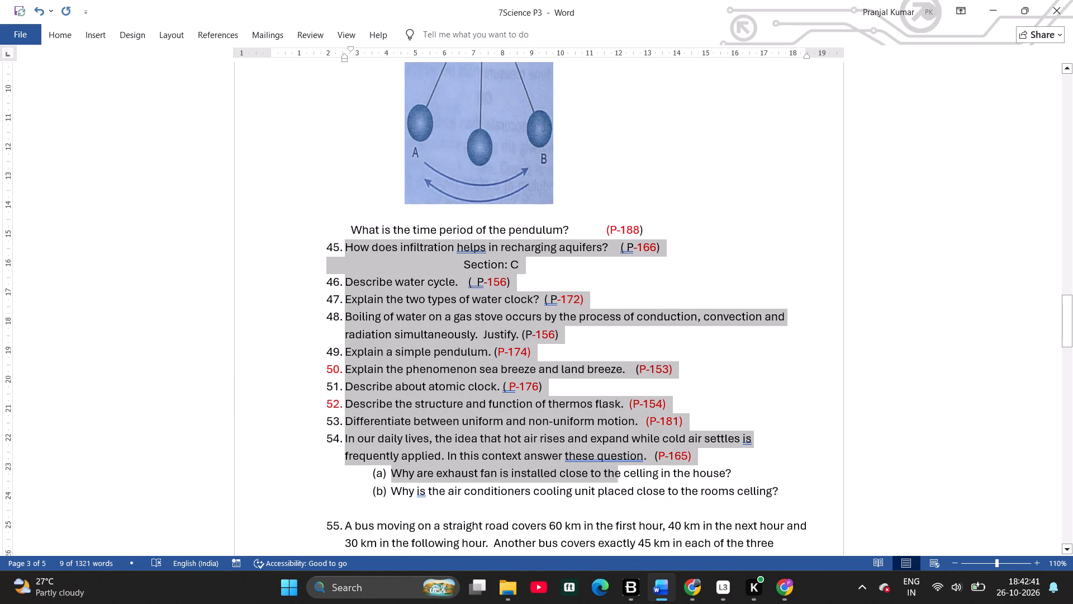
{"action": "left_click_drag", "start_coordinate": [631, 471], "coordinate": [651, 532]}
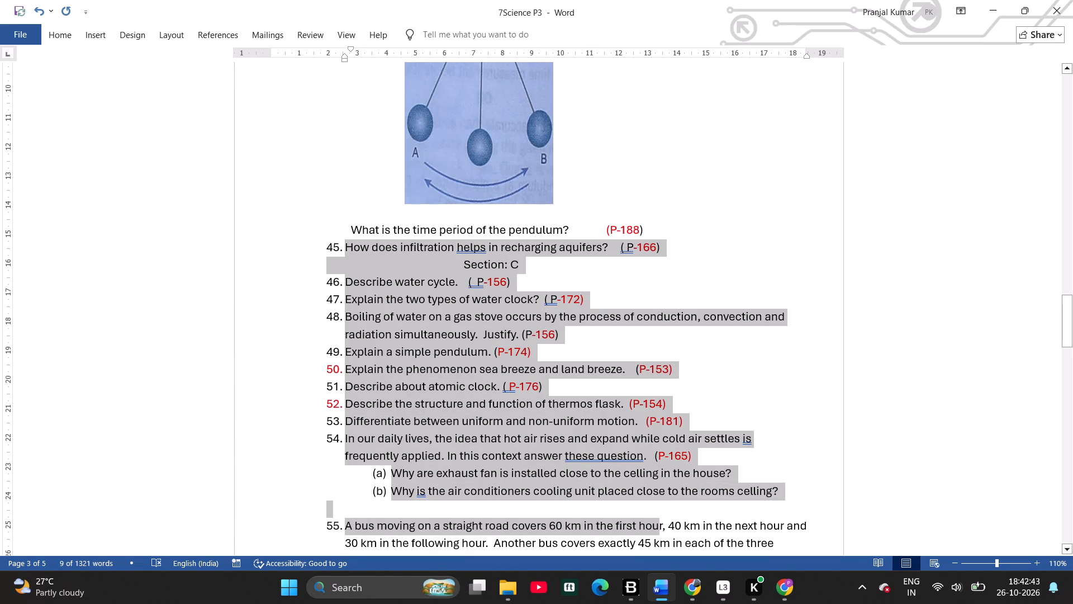
{"action": "left_click_drag", "start_coordinate": [651, 532], "coordinate": [645, 464]}
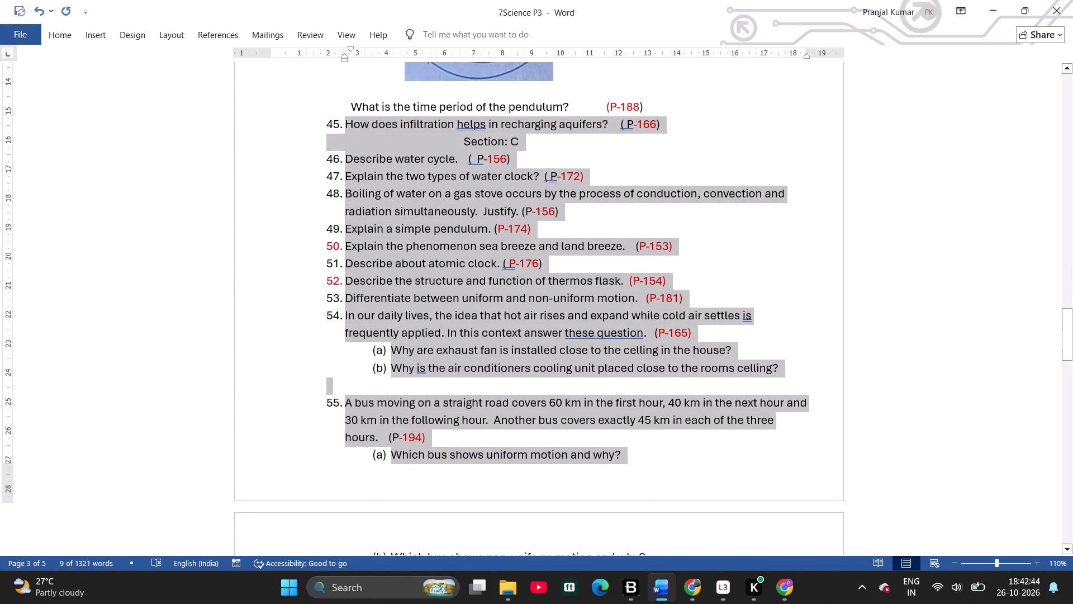
{"action": "left_click_drag", "start_coordinate": [645, 464], "coordinate": [640, 462]}
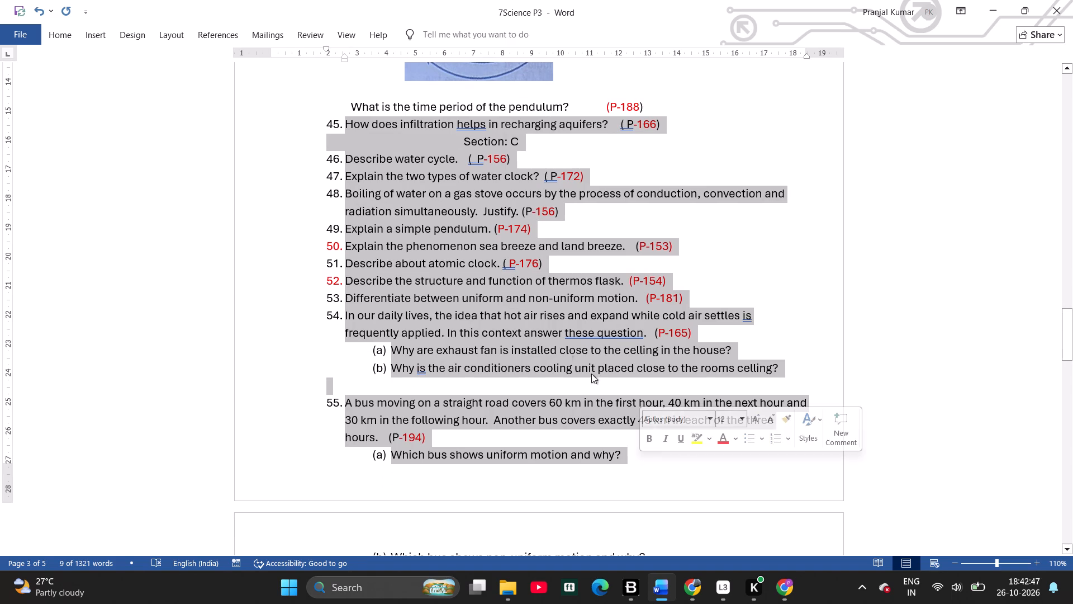
{"action": "scroll", "coordinate": [566, 350], "scroll_direction": "up", "scroll_amount": 1}
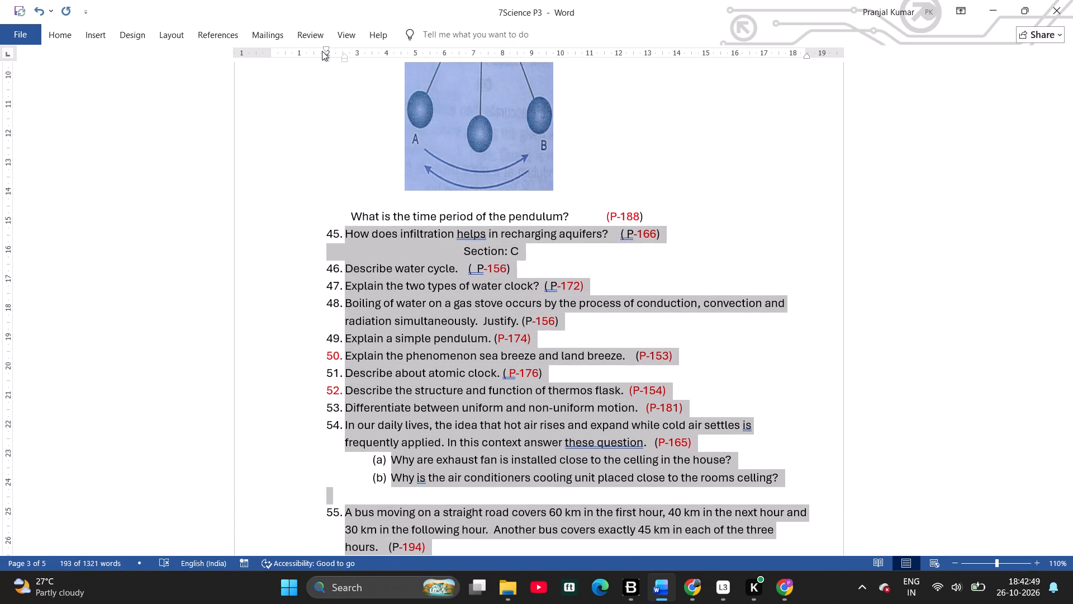
{"action": "left_click", "coordinate": [323, 49]}
{"action": "left_click_drag", "start_coordinate": [345, 57], "coordinate": [348, 58]}
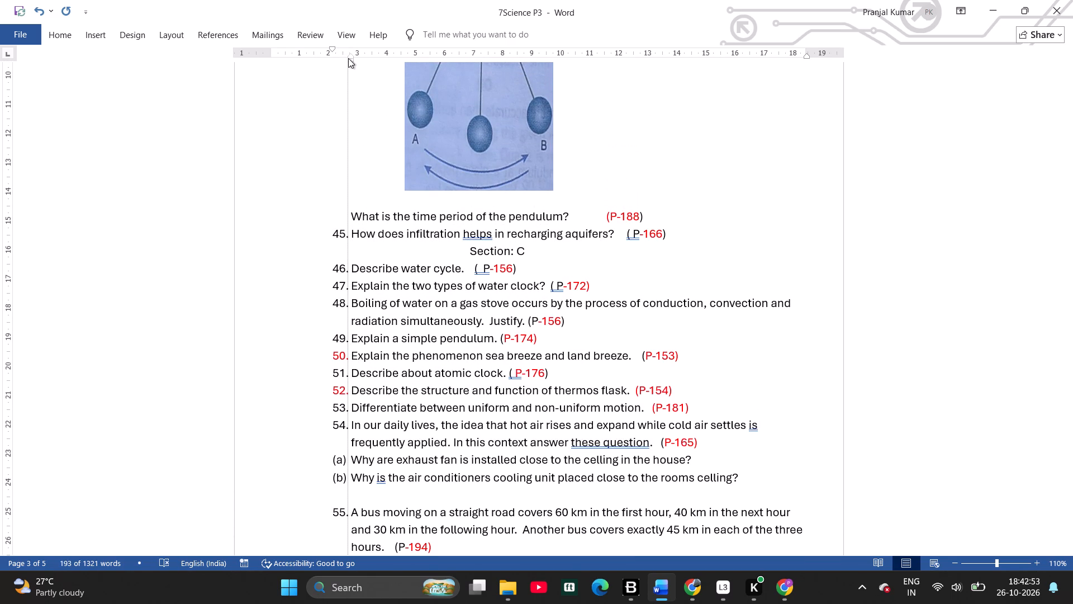
{"action": "left_click_drag", "start_coordinate": [348, 58], "coordinate": [350, 59]}
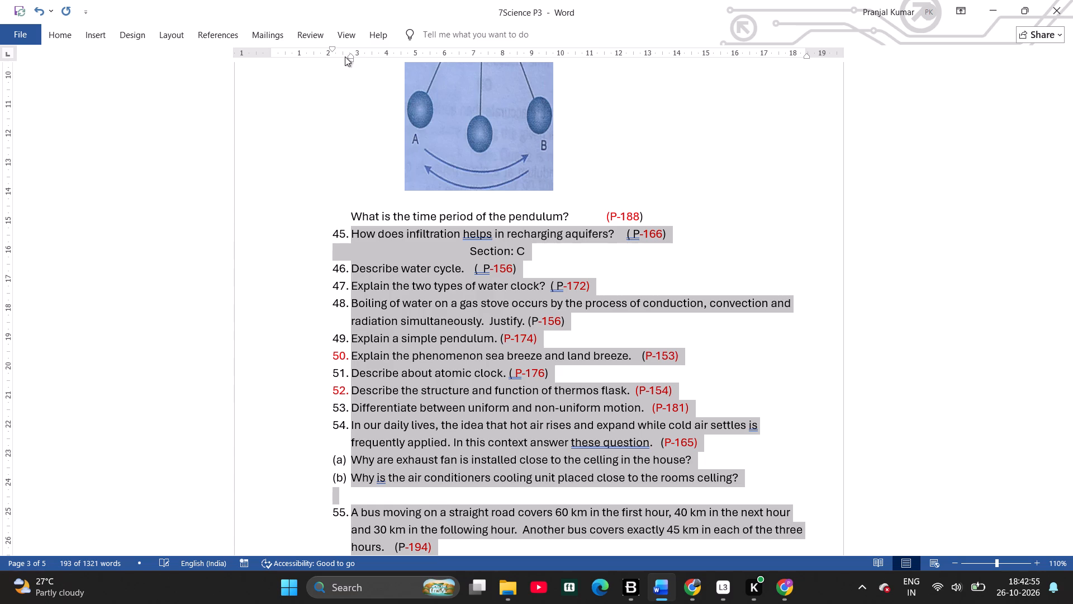
Set the first-line indent of questions 45 through 55(a) to about 2 cm, bringing their numbers closer in line with questions 43 and 44.
{"action": "scroll", "coordinate": [489, 222], "scroll_direction": "up", "scroll_amount": 1}
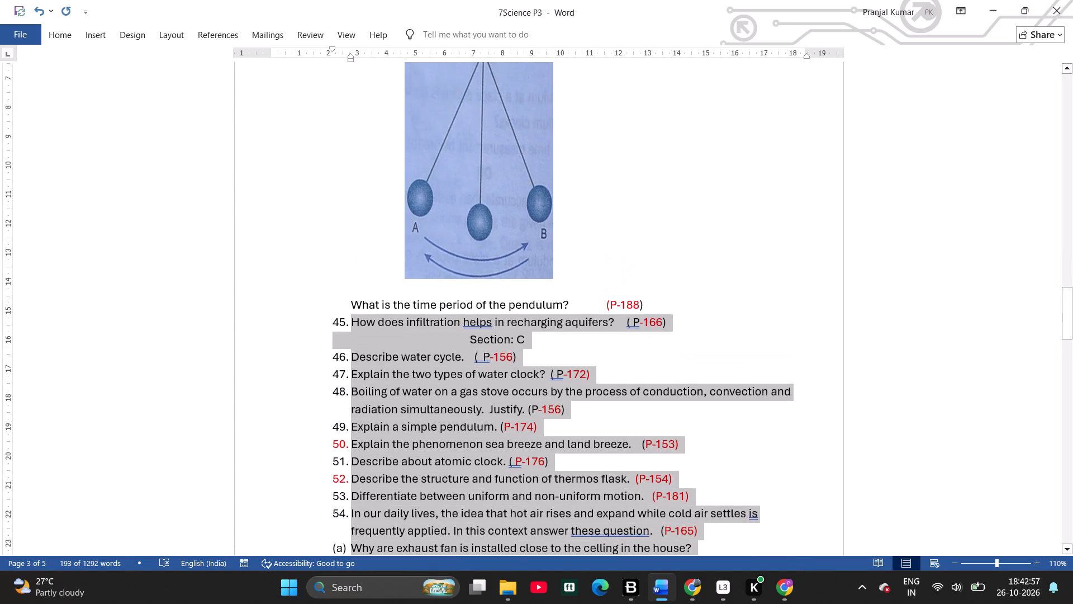
{"action": "scroll", "coordinate": [489, 222], "scroll_direction": "up", "scroll_amount": 2}
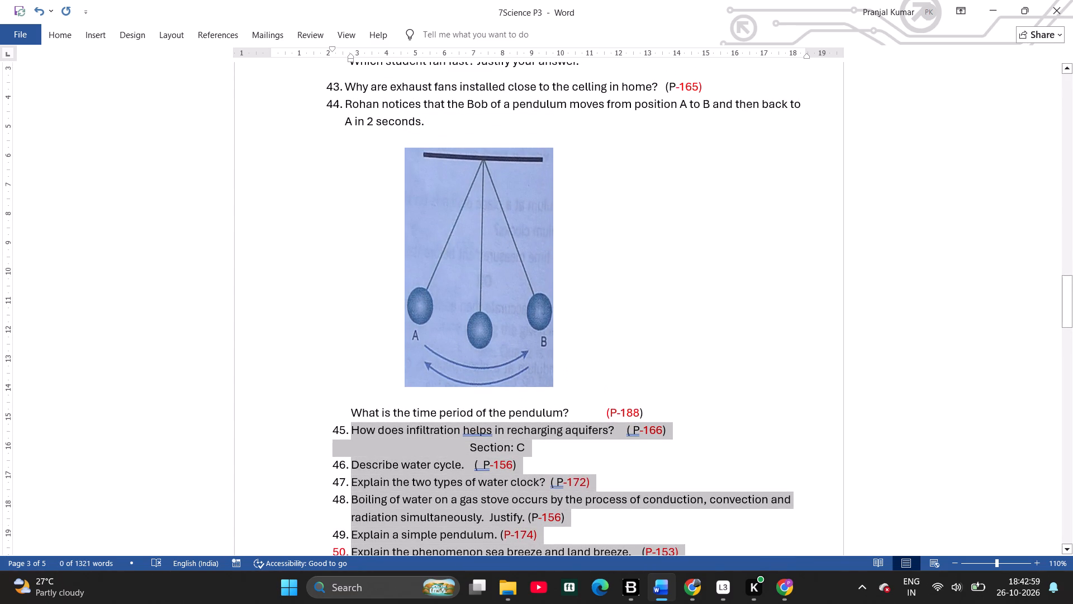
{"action": "left_click", "coordinate": [331, 49]}
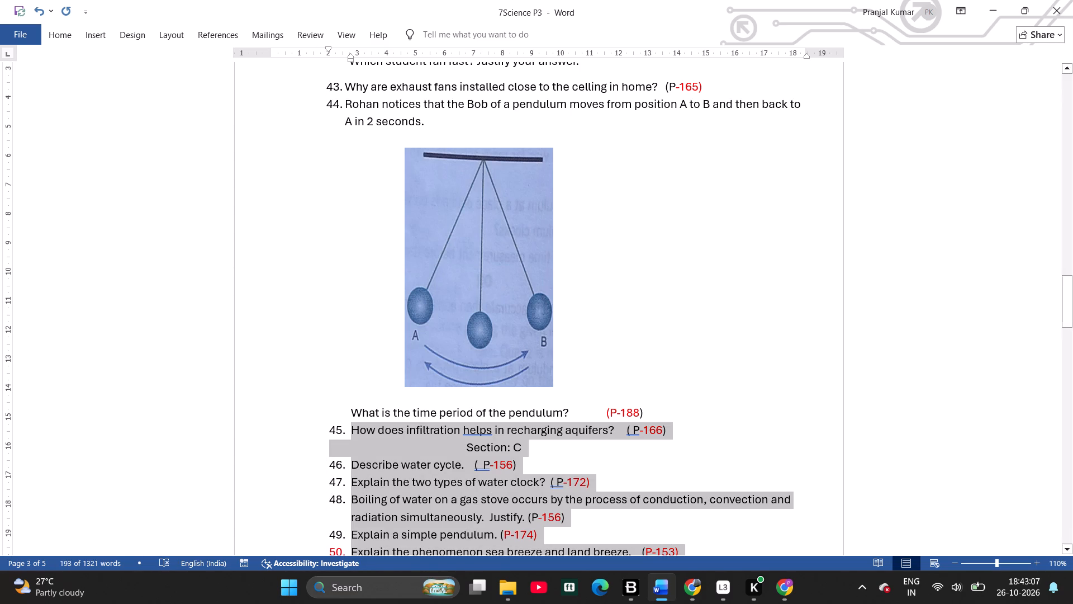
{"action": "scroll", "coordinate": [405, 226], "scroll_direction": "up", "scroll_amount": 3}
{"action": "scroll", "coordinate": [405, 226], "scroll_direction": "down", "scroll_amount": 2}
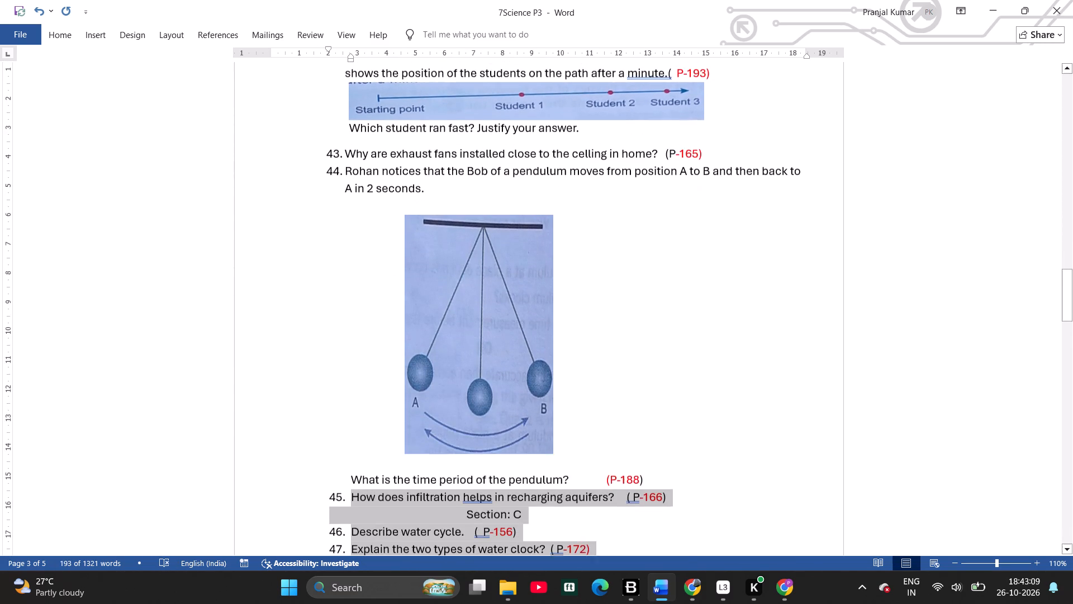
{"action": "scroll", "coordinate": [405, 226], "scroll_direction": "down", "scroll_amount": 1}
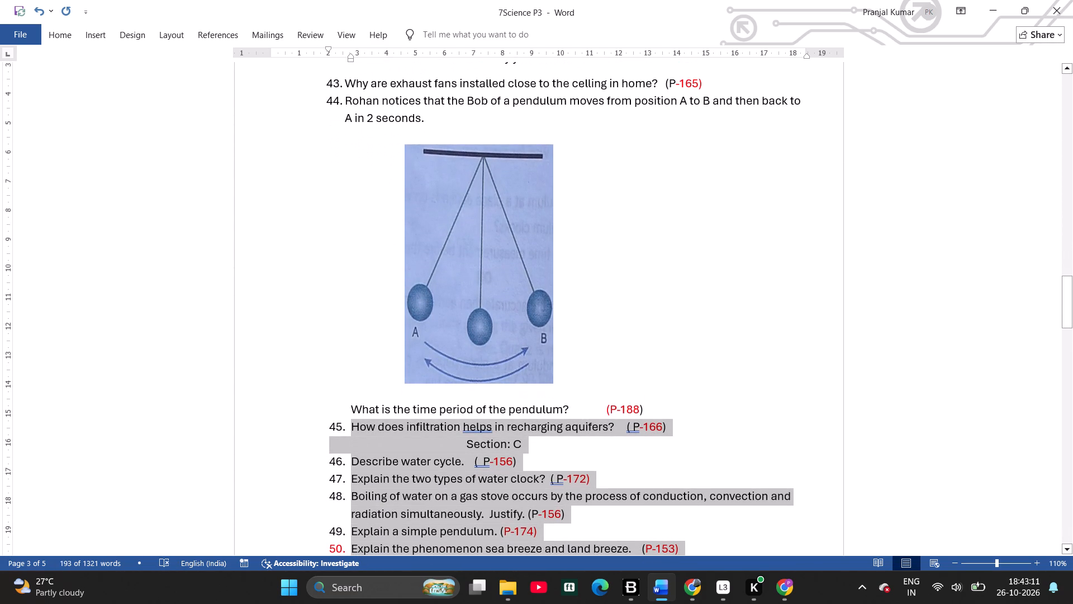
{"action": "left_click", "coordinate": [469, 451]}
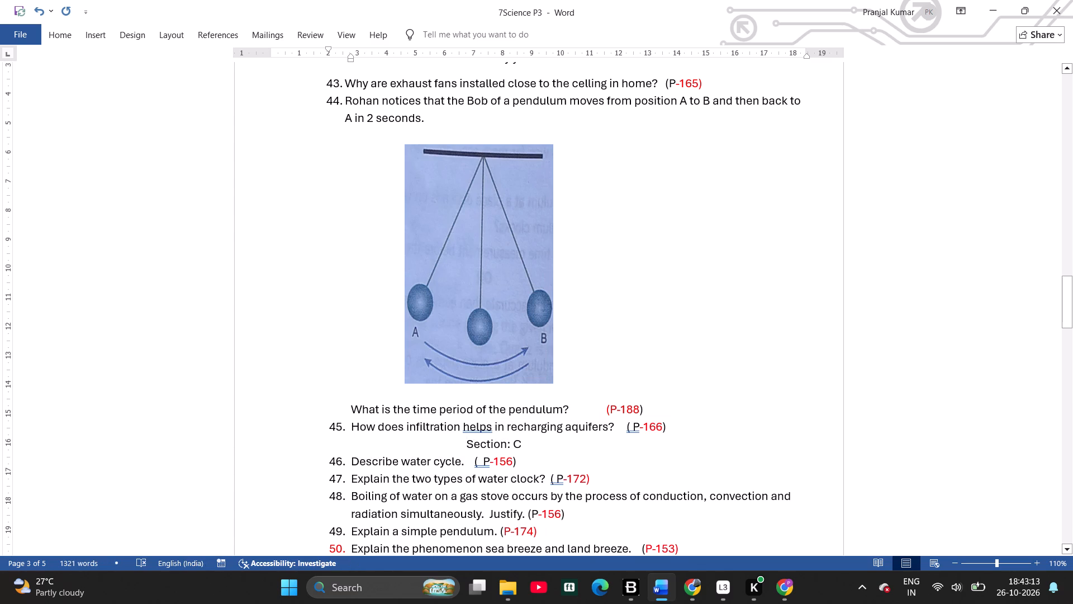
Set the first-line indent of question 54's parts (a) and (b) to about 2.8 cm, under the question's text.
{"action": "scroll", "coordinate": [521, 456], "scroll_direction": "down", "scroll_amount": 2}
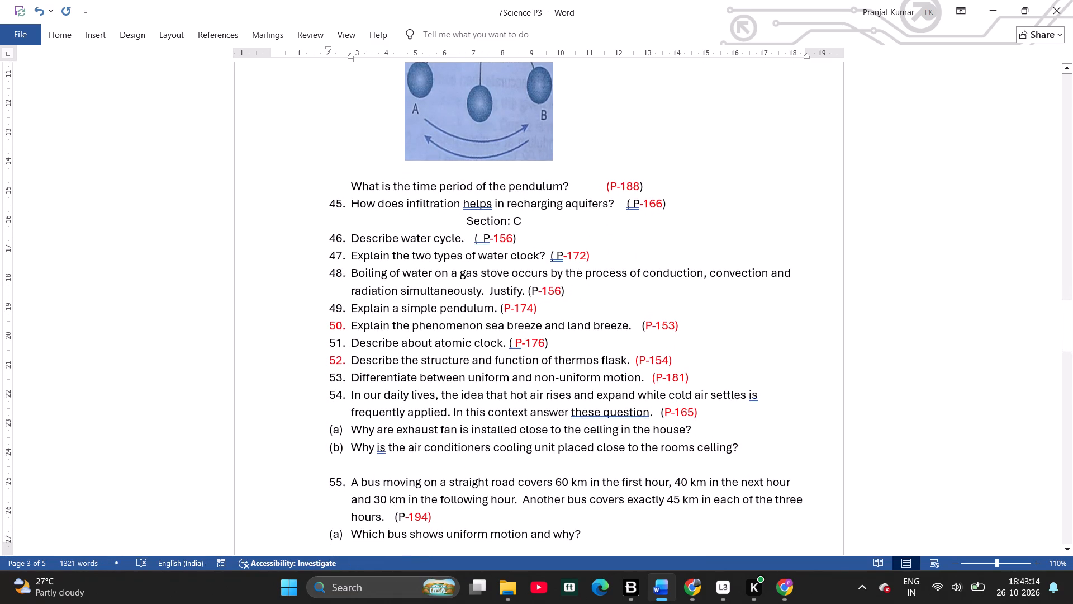
{"action": "left_click_drag", "start_coordinate": [349, 427], "coordinate": [704, 464]}
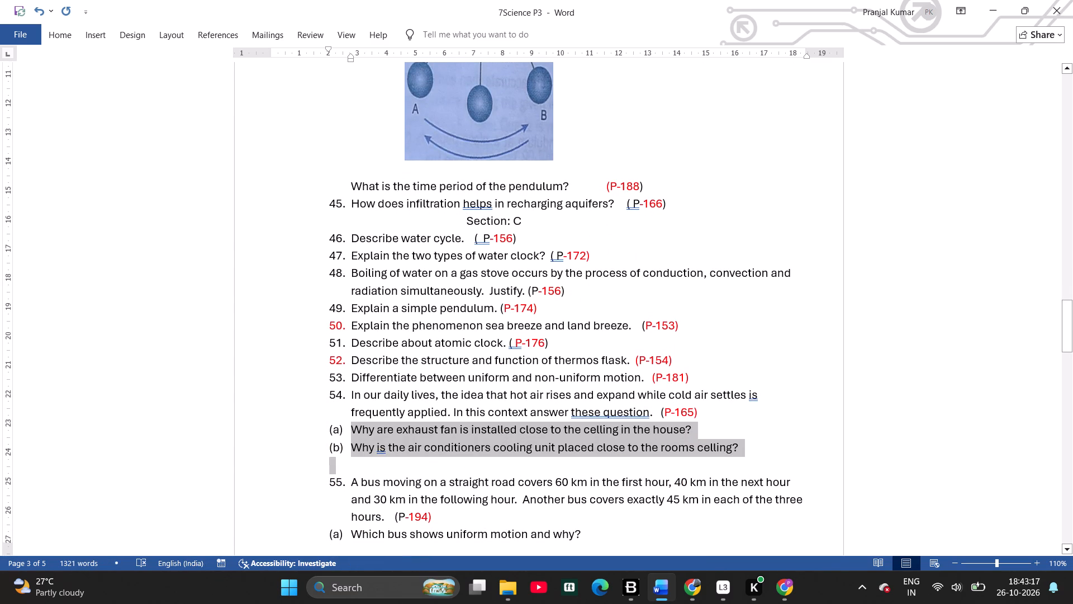
{"action": "left_click_drag", "start_coordinate": [704, 464], "coordinate": [738, 449]}
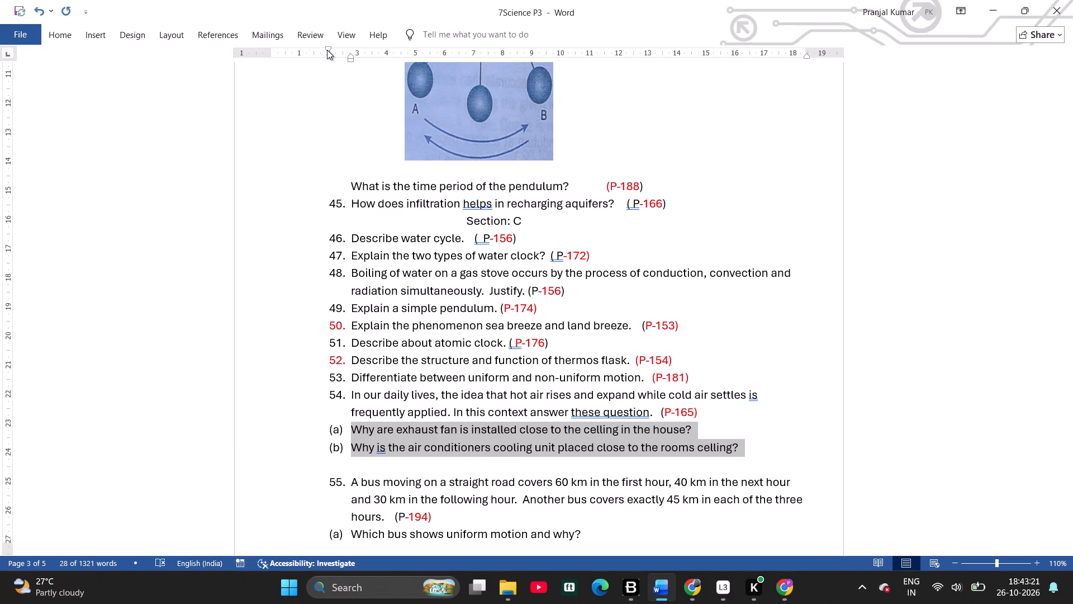
{"action": "left_click_drag", "start_coordinate": [327, 50], "coordinate": [338, 50]}
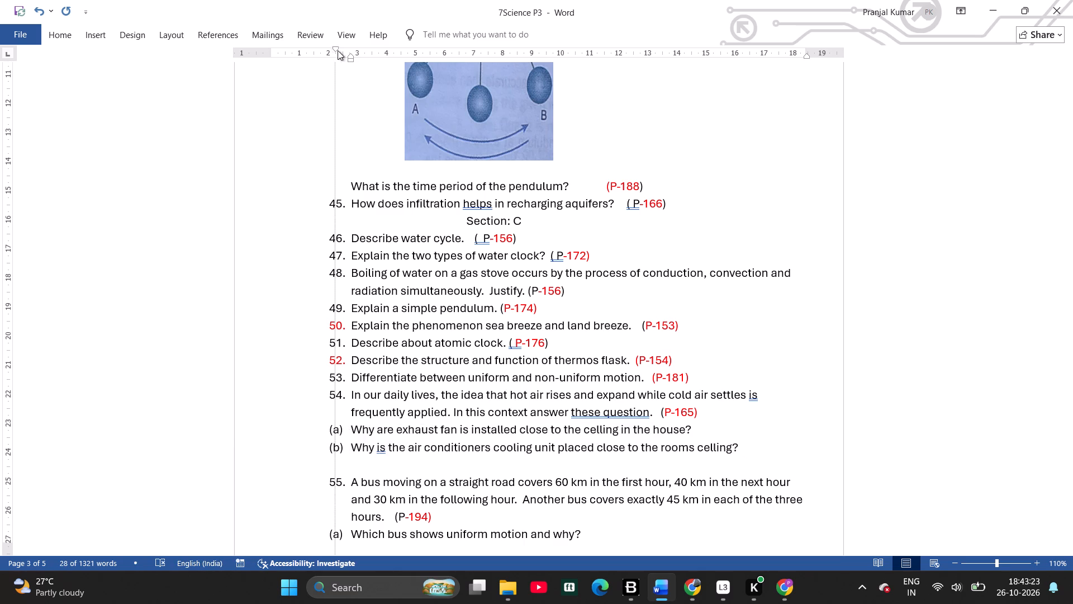
{"action": "left_click_drag", "start_coordinate": [338, 50], "coordinate": [348, 52]}
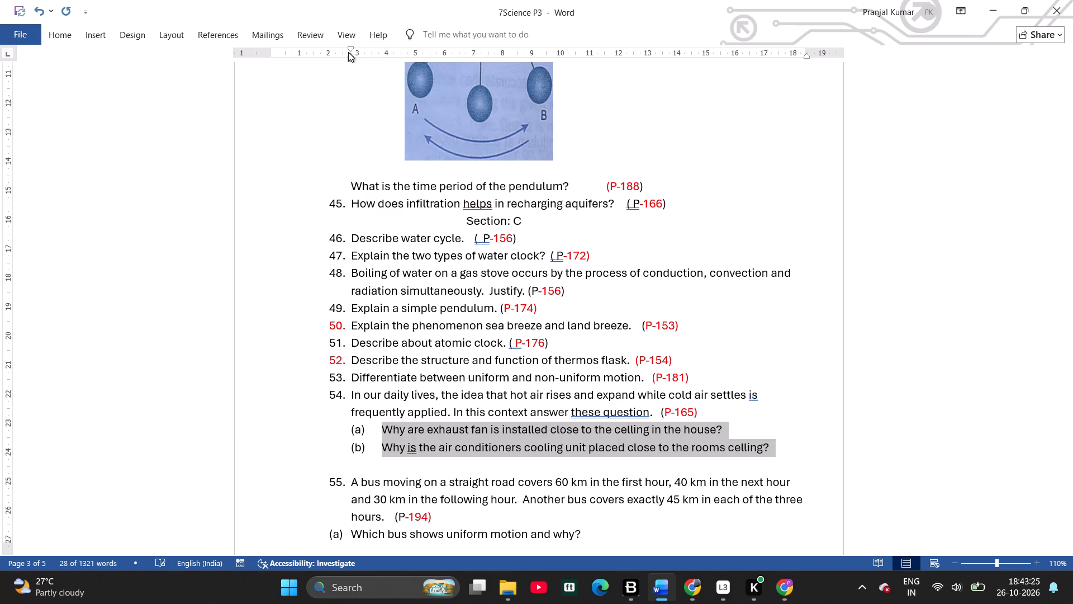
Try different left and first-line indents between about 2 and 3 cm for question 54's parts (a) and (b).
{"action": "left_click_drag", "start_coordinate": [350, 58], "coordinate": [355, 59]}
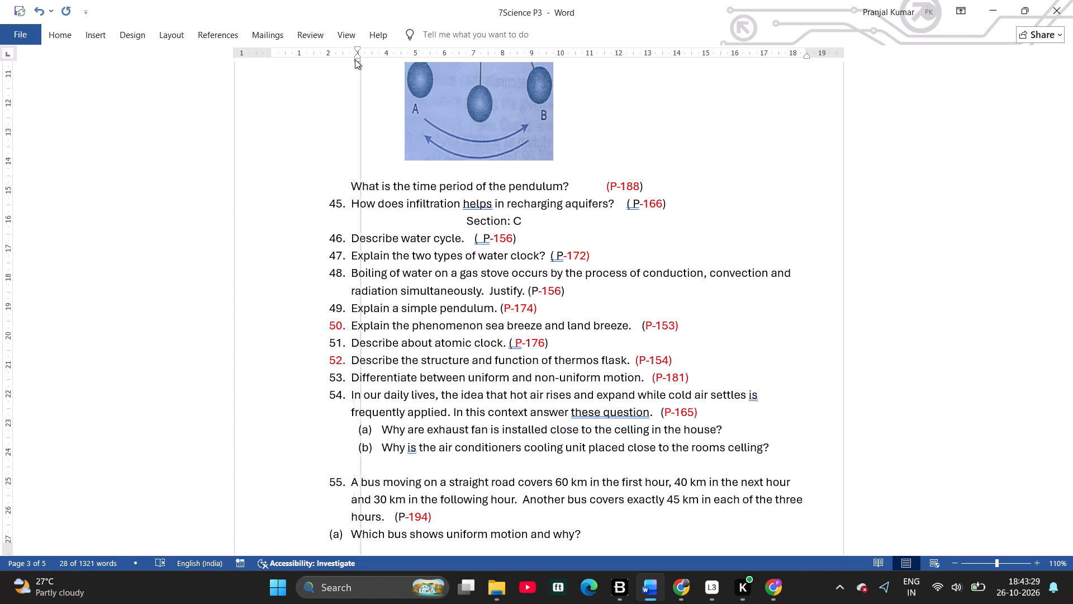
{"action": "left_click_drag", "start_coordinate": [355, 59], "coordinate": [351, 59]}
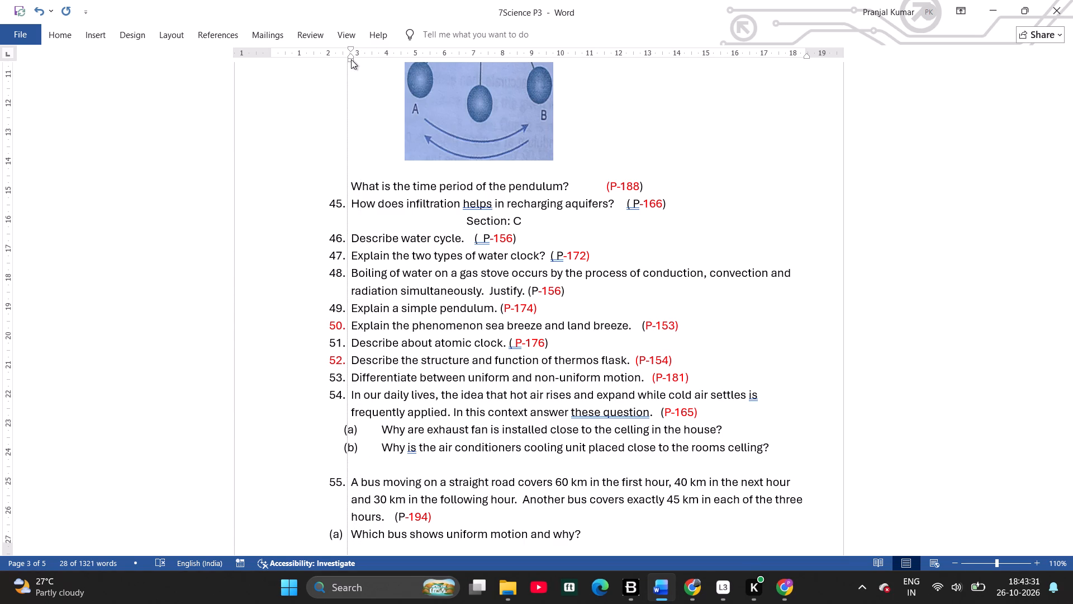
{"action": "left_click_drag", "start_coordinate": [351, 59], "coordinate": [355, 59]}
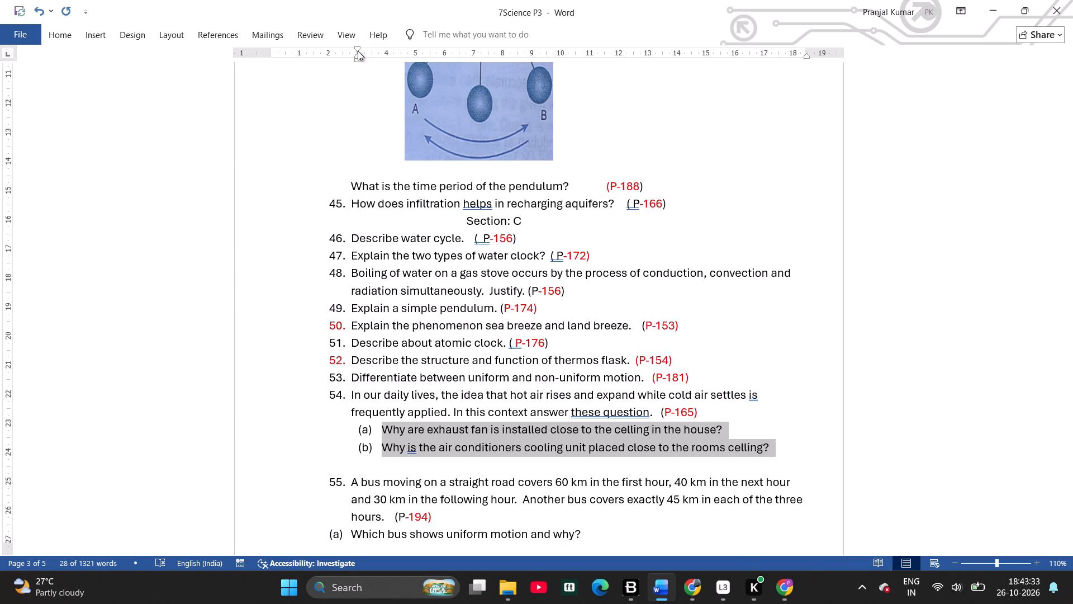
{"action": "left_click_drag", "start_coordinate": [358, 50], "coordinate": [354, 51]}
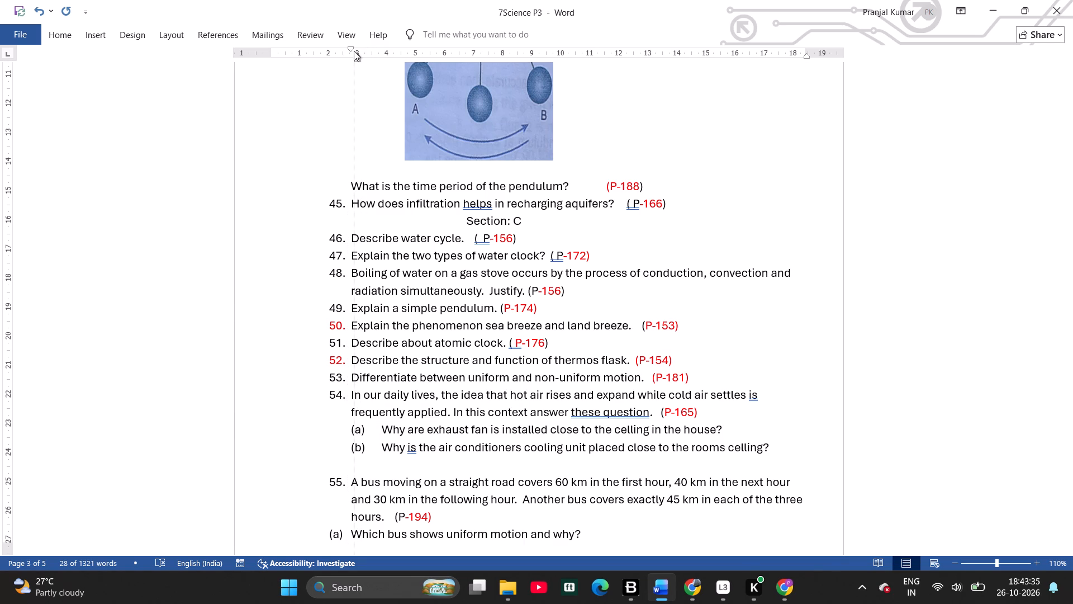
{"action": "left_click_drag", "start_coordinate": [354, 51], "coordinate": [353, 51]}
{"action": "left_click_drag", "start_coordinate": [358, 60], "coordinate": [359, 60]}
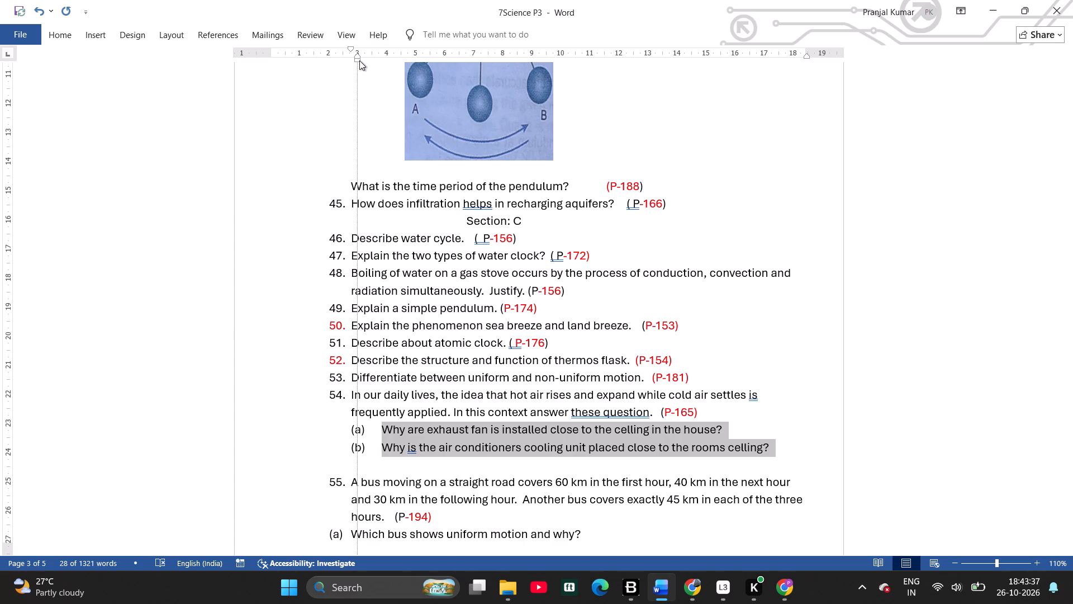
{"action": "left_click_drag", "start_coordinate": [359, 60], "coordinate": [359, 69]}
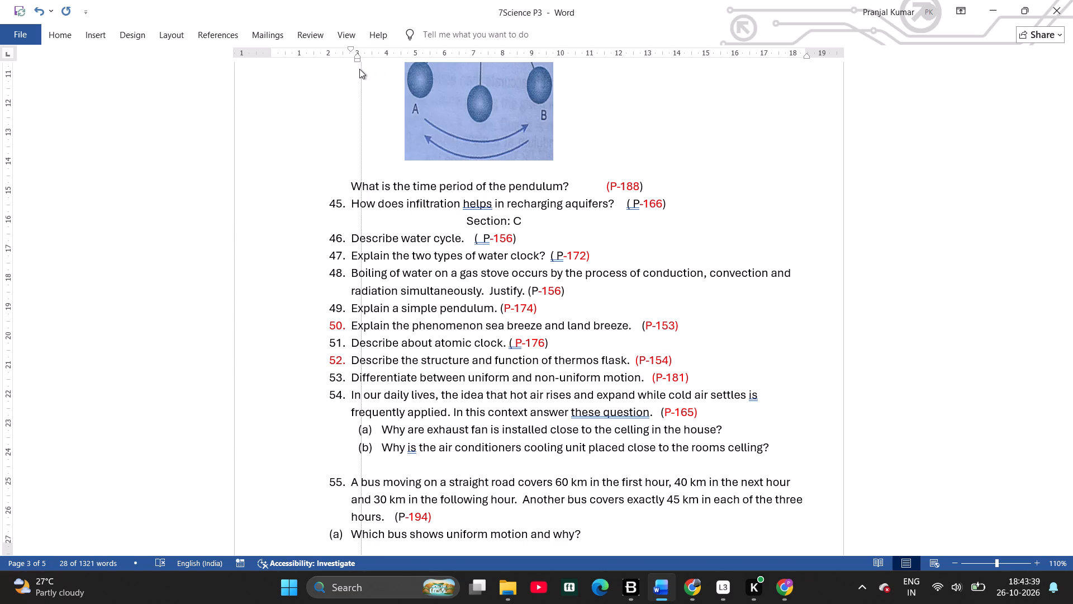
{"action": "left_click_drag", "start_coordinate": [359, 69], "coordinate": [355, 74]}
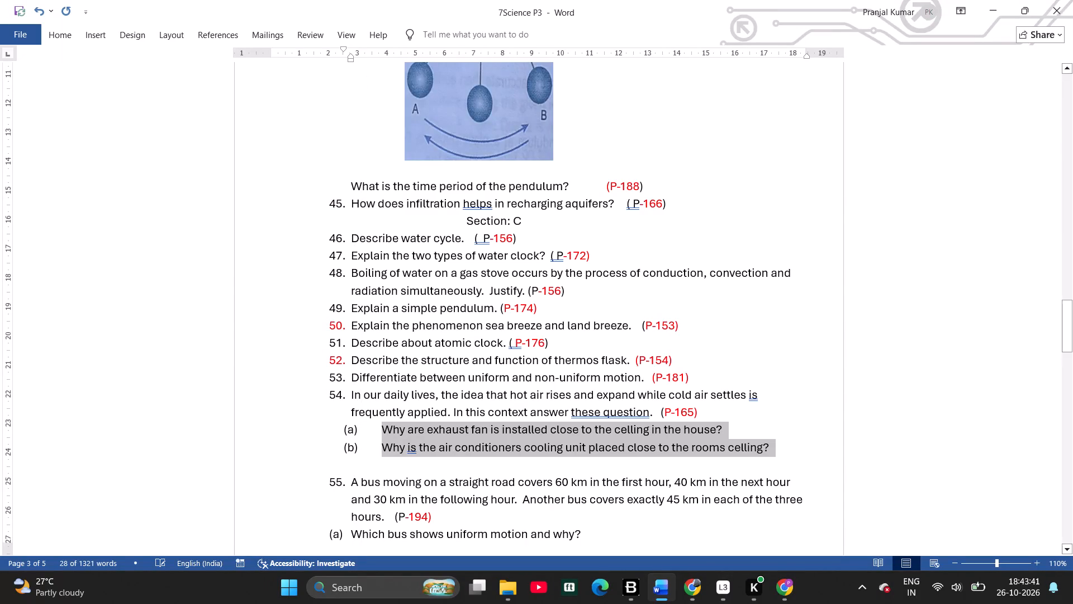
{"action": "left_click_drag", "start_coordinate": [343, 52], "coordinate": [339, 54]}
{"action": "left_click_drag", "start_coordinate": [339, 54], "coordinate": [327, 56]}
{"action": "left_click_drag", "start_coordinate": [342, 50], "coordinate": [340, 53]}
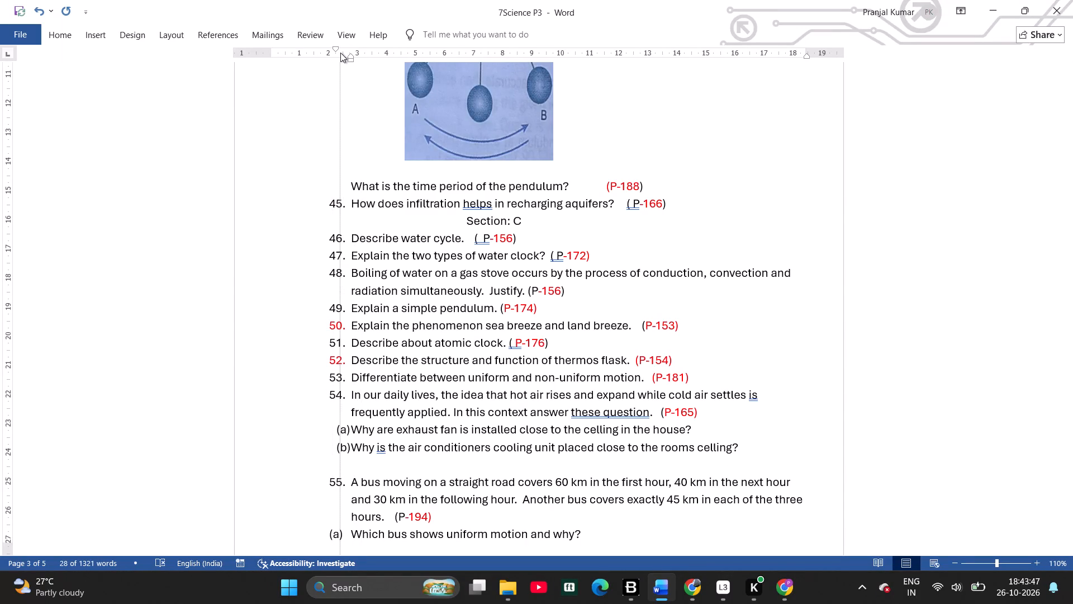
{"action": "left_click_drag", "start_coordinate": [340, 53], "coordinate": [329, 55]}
Set question 54's parts (a) and (b) to a left indent of about 3.3 cm and a first-line indent of about 2.8 cm.
{"action": "left_click_drag", "start_coordinate": [350, 59], "coordinate": [365, 59]}
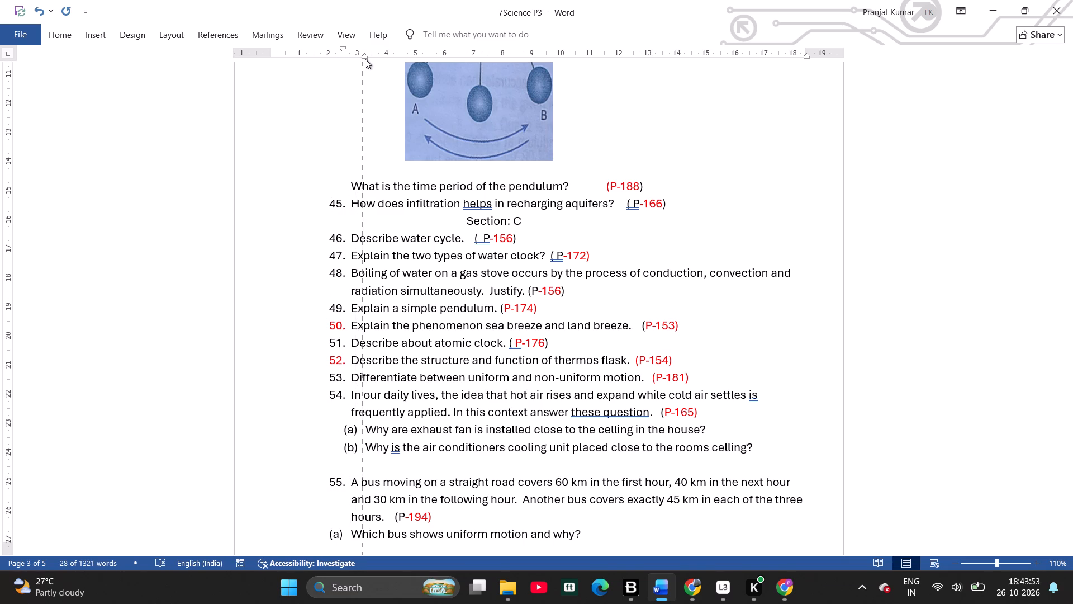
{"action": "left_click_drag", "start_coordinate": [365, 59], "coordinate": [369, 59]}
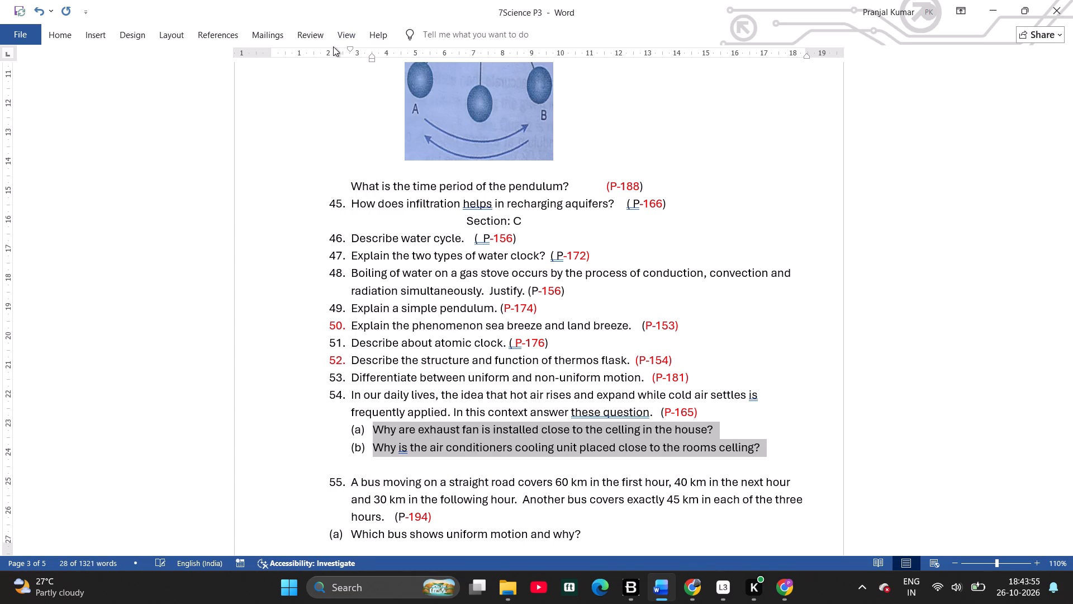
{"action": "left_click_drag", "start_coordinate": [350, 49], "coordinate": [350, 50]}
{"action": "left_click_drag", "start_coordinate": [350, 50], "coordinate": [344, 51]}
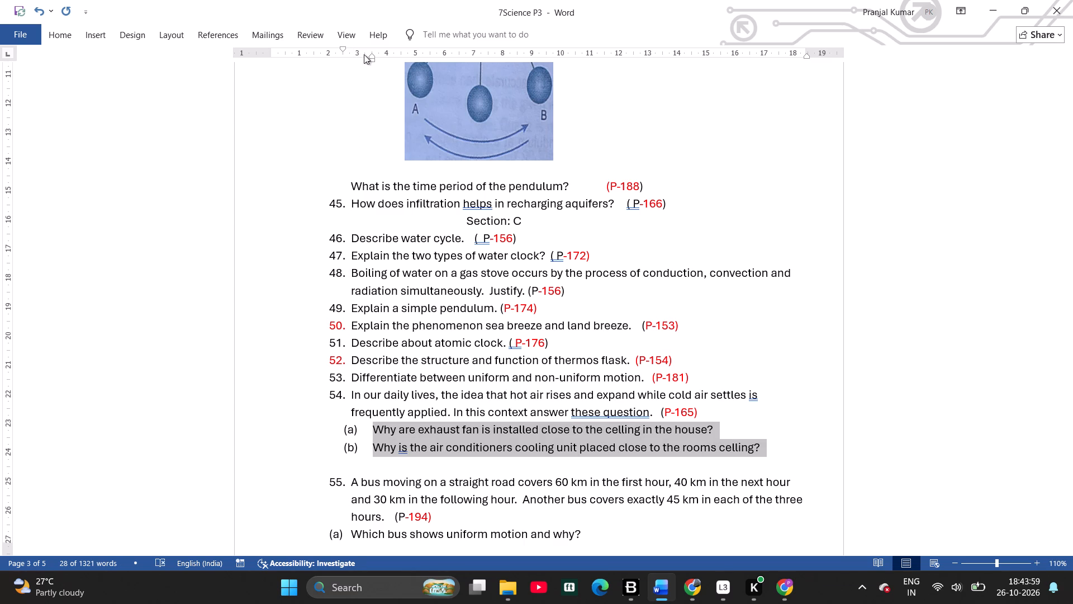
{"action": "left_click_drag", "start_coordinate": [371, 59], "coordinate": [365, 60]}
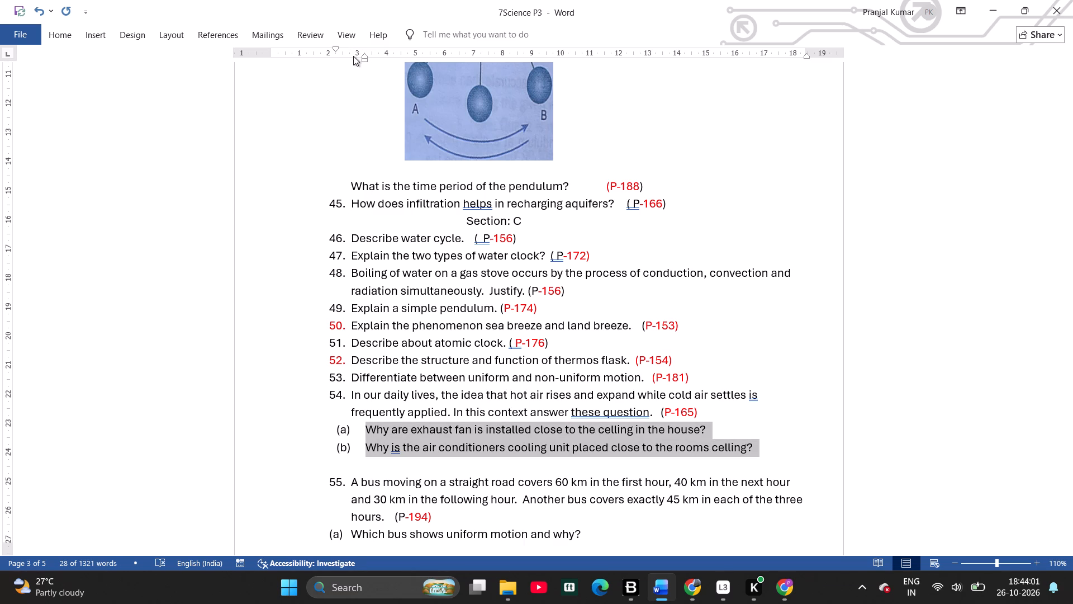
{"action": "left_click_drag", "start_coordinate": [336, 50], "coordinate": [346, 50]}
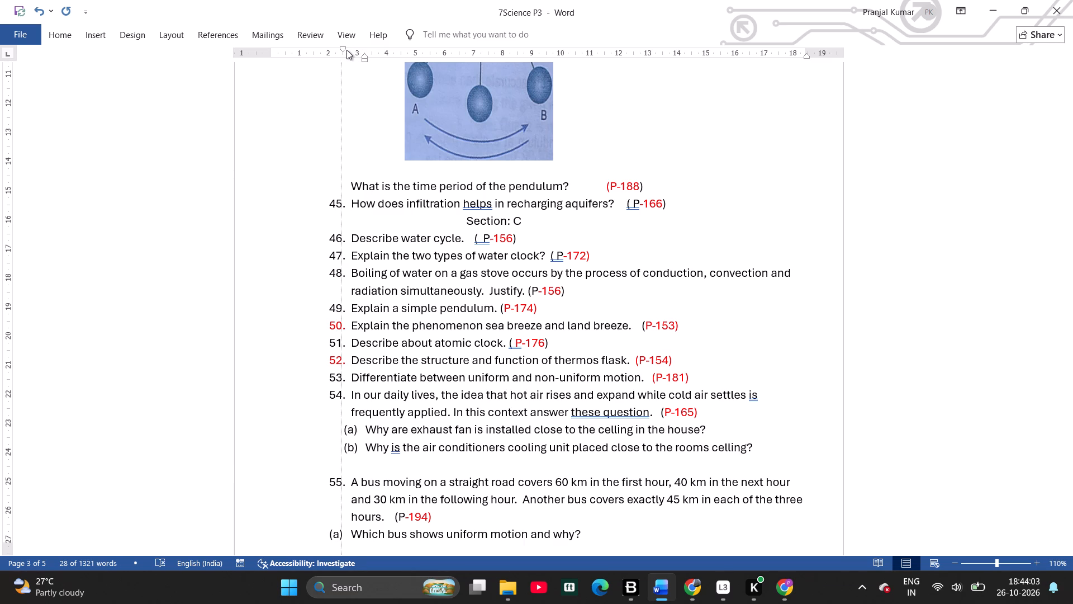
{"action": "left_click_drag", "start_coordinate": [346, 50], "coordinate": [349, 50]}
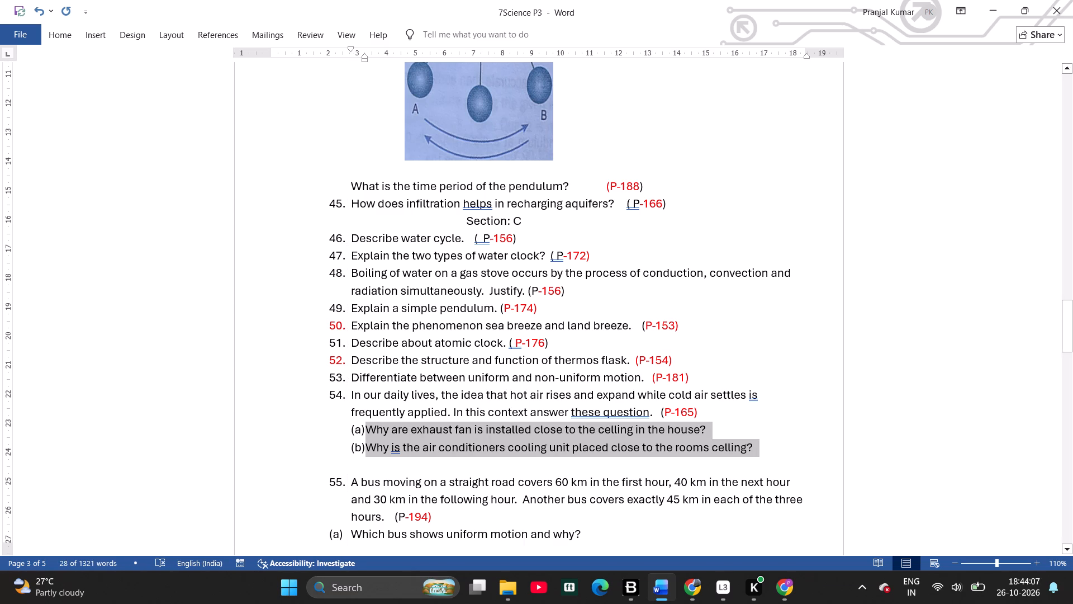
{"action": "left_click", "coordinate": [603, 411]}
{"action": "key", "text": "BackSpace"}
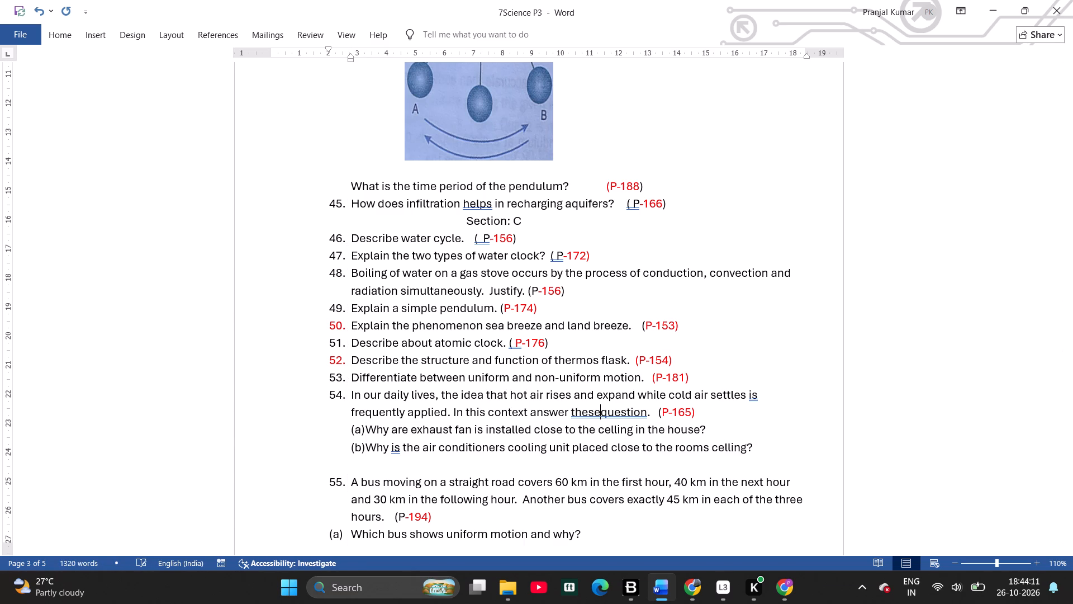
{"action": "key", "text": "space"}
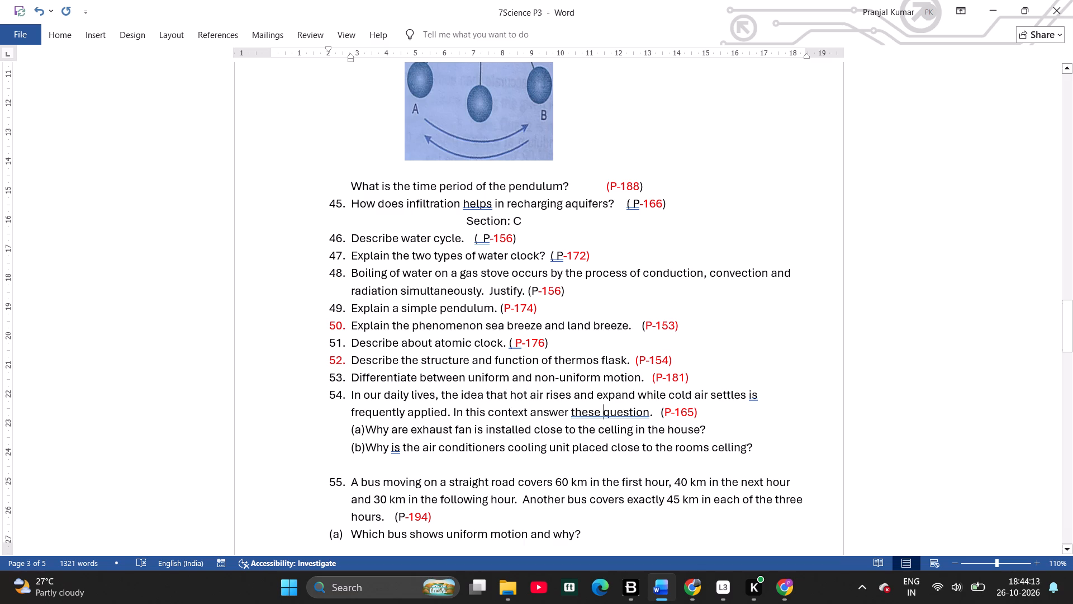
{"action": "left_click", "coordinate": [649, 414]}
Remove the empty line between question 54's part (b) and question 55.
{"action": "scroll", "coordinate": [649, 414], "scroll_direction": "down", "scroll_amount": 1}
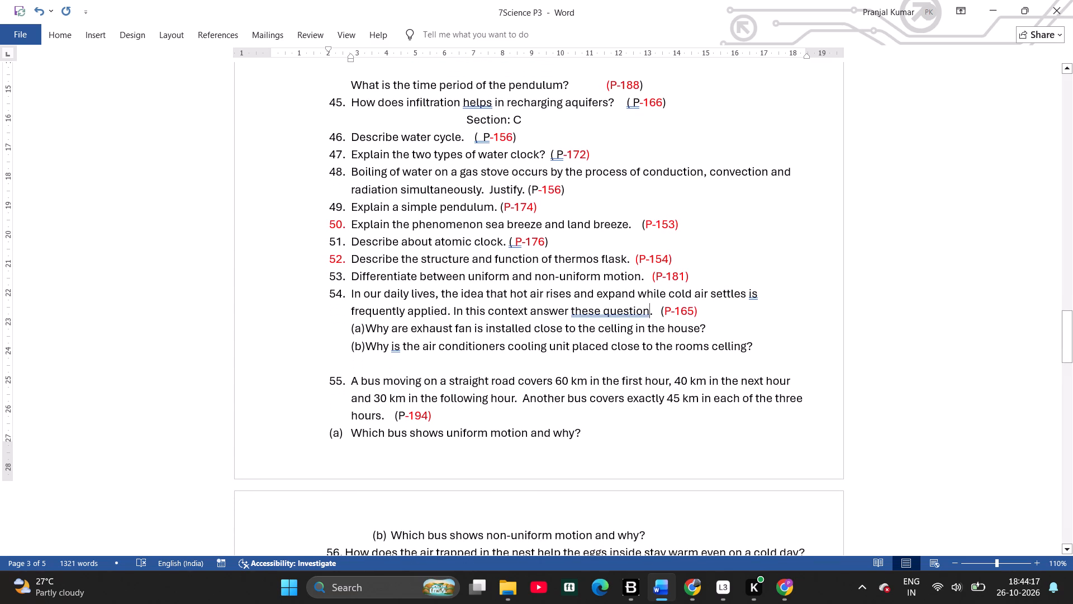
{"action": "left_click", "coordinate": [371, 368]}
{"action": "key", "text": "BackSpace"}
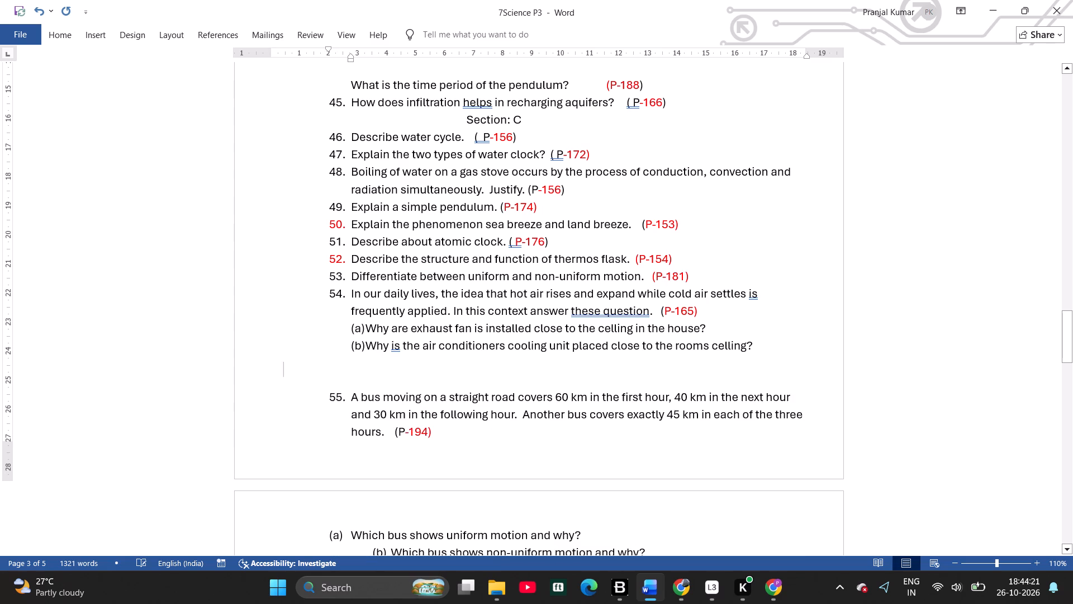
{"action": "key", "text": "BackSpace"}
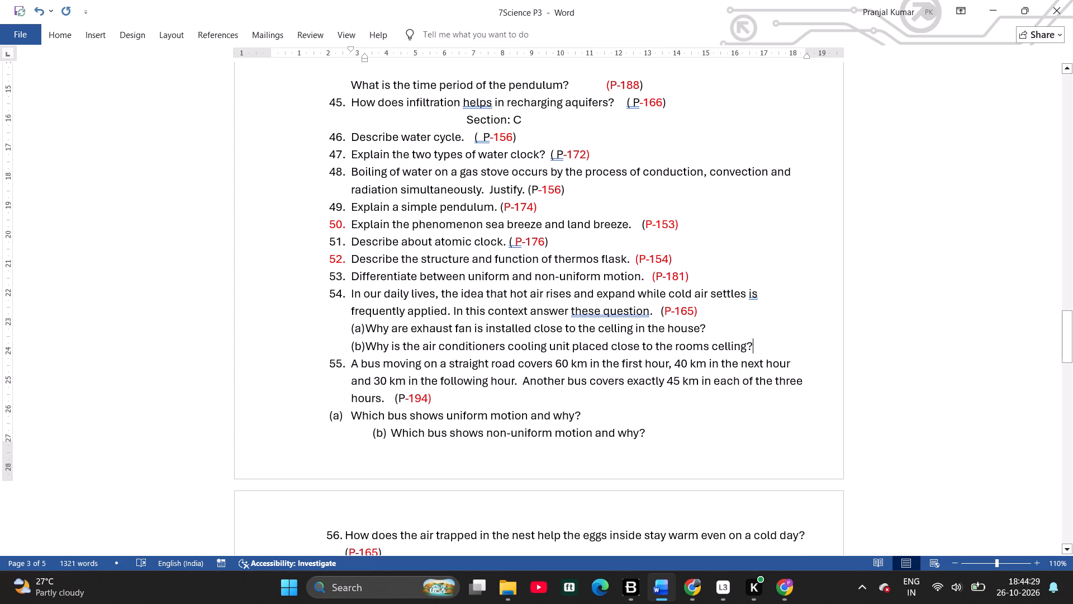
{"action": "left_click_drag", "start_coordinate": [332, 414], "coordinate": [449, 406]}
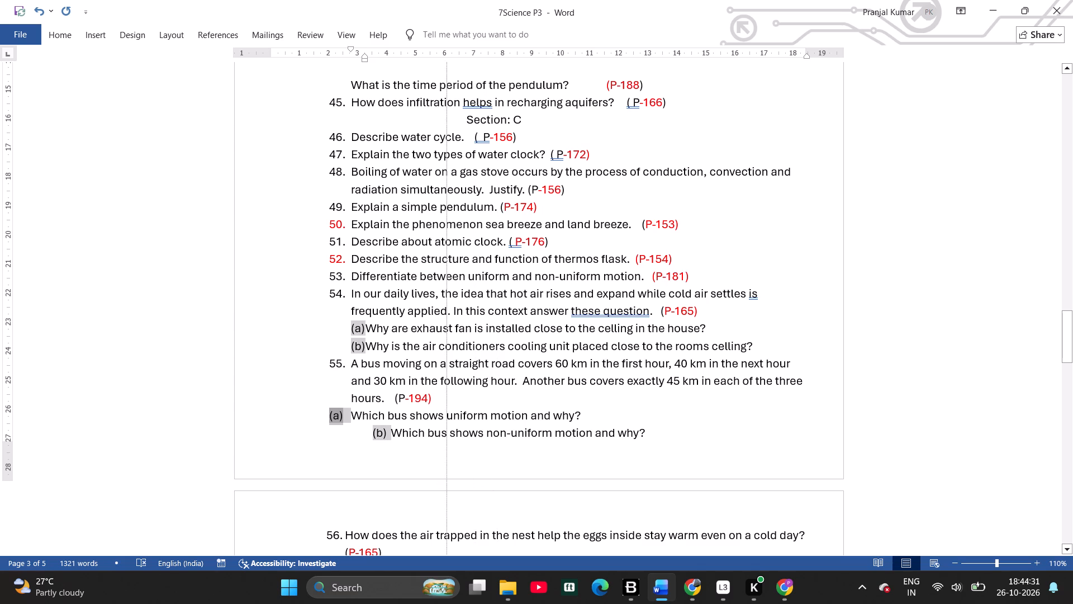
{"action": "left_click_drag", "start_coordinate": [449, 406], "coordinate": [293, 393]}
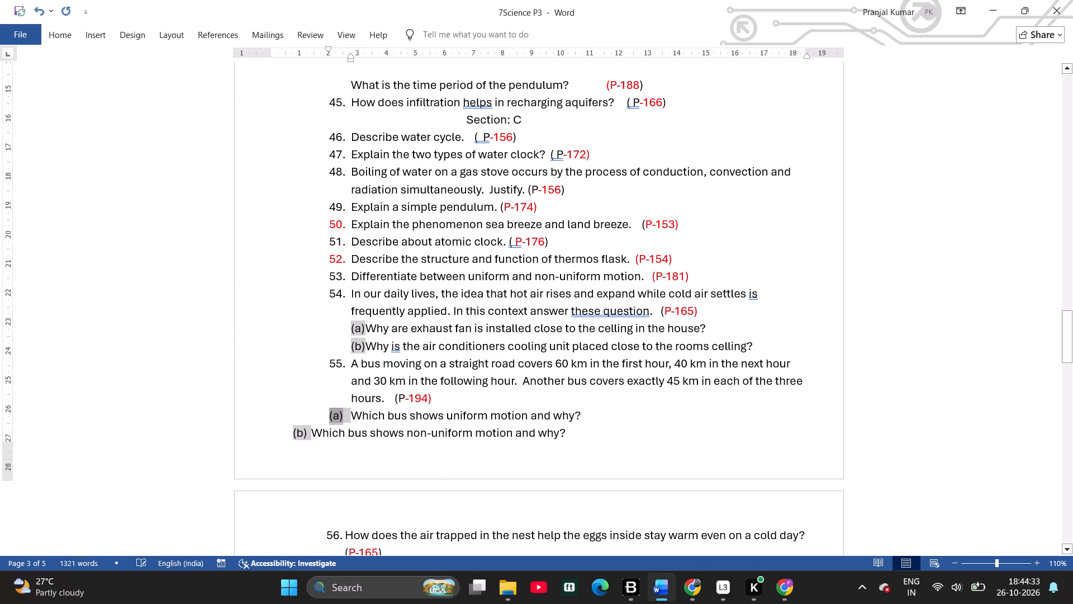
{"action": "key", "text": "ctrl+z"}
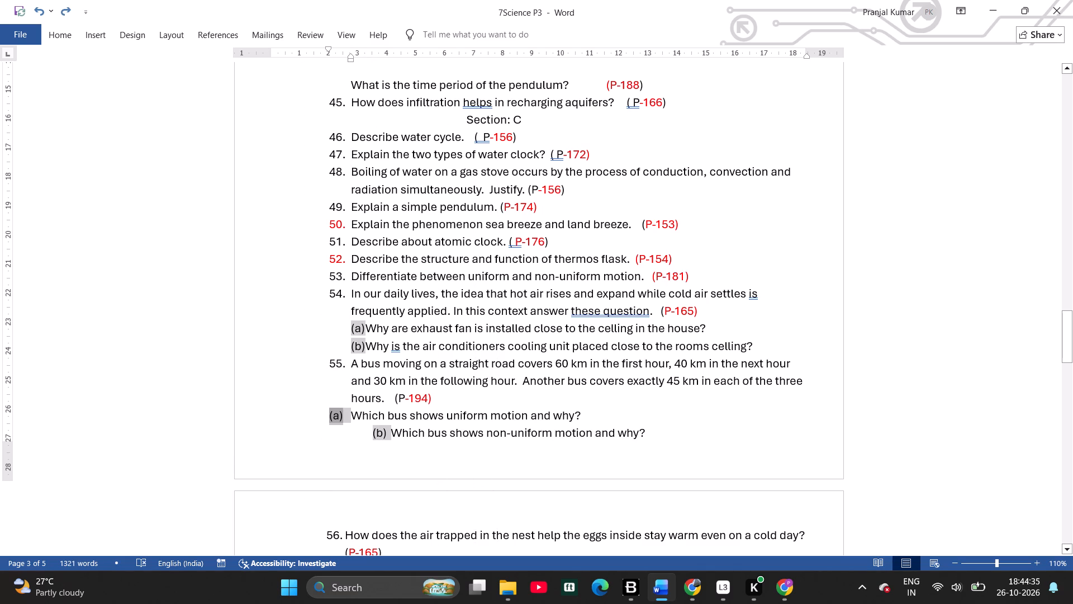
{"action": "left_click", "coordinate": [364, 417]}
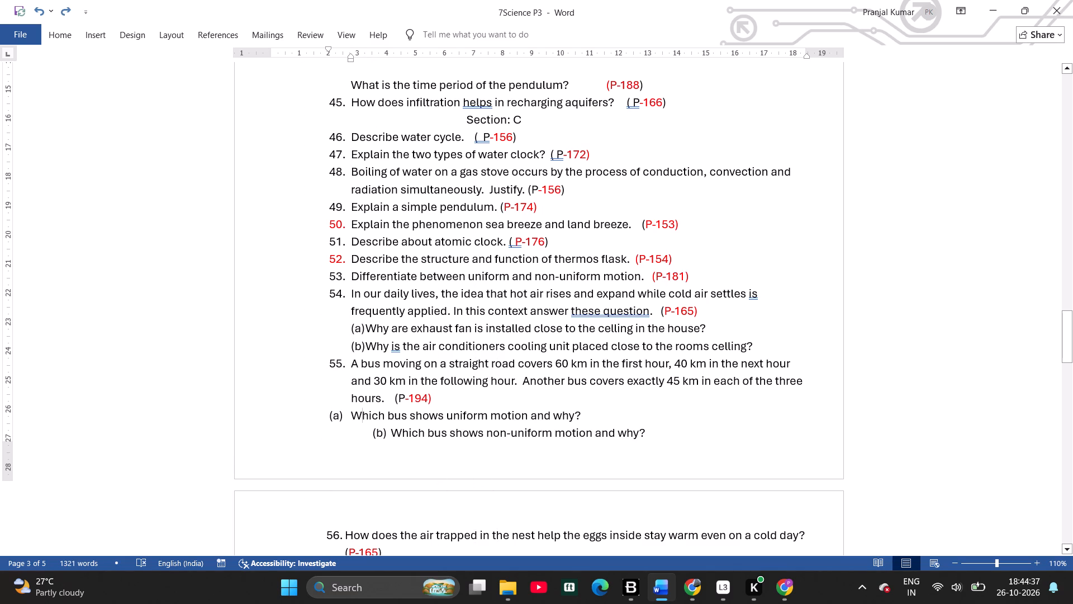
Set question 55's part (a) to a first-line indent of about 2.8 cm and a left indent of about 3.5 cm.
{"action": "left_click_drag", "start_coordinate": [355, 412], "coordinate": [588, 414]}
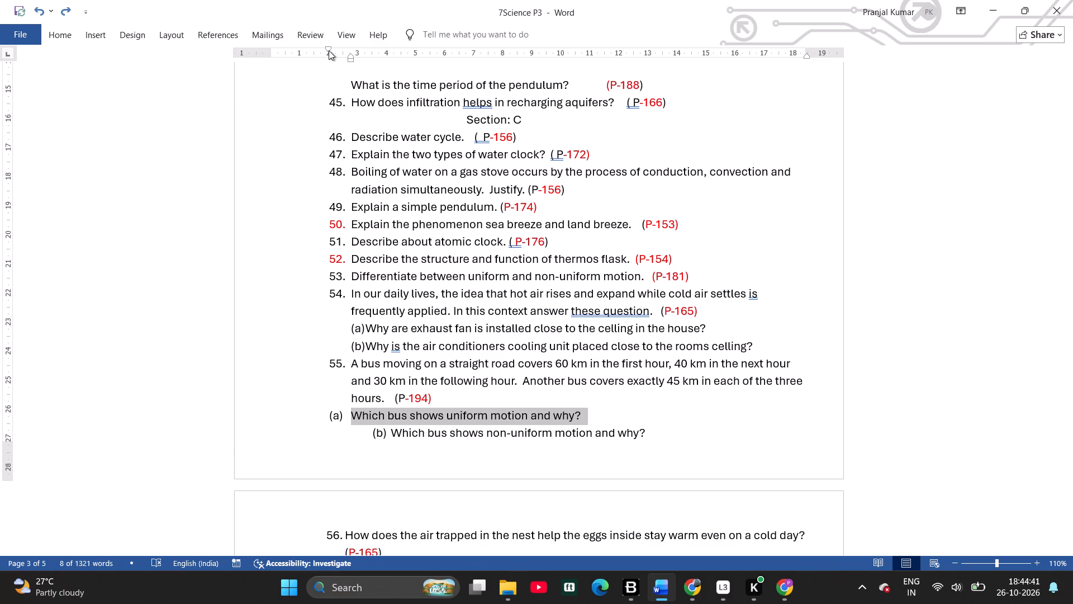
{"action": "left_click_drag", "start_coordinate": [329, 50], "coordinate": [348, 55]}
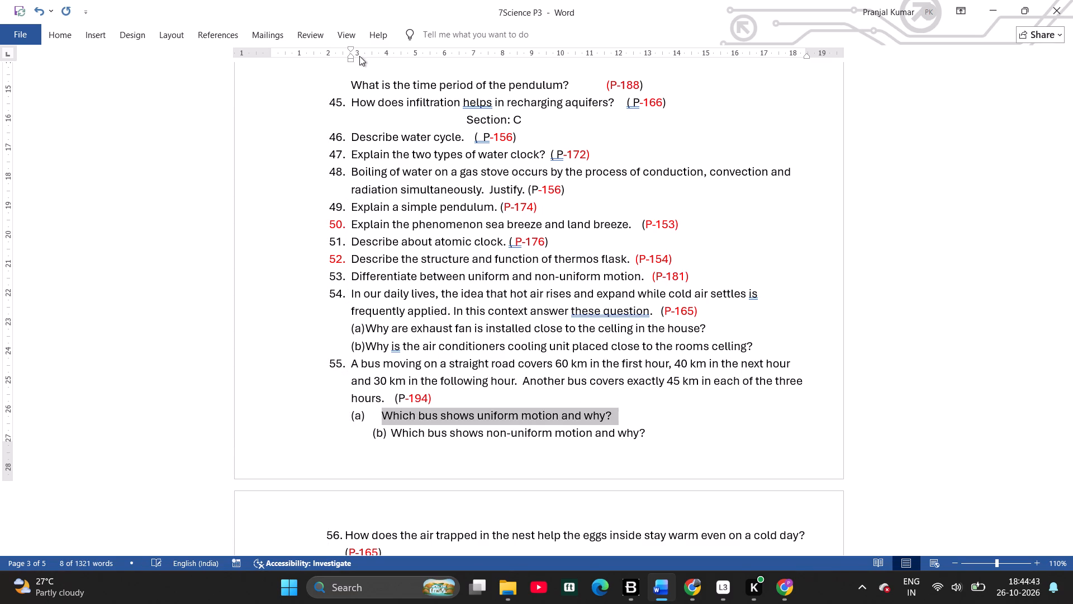
{"action": "left_click_drag", "start_coordinate": [353, 60], "coordinate": [334, 64]}
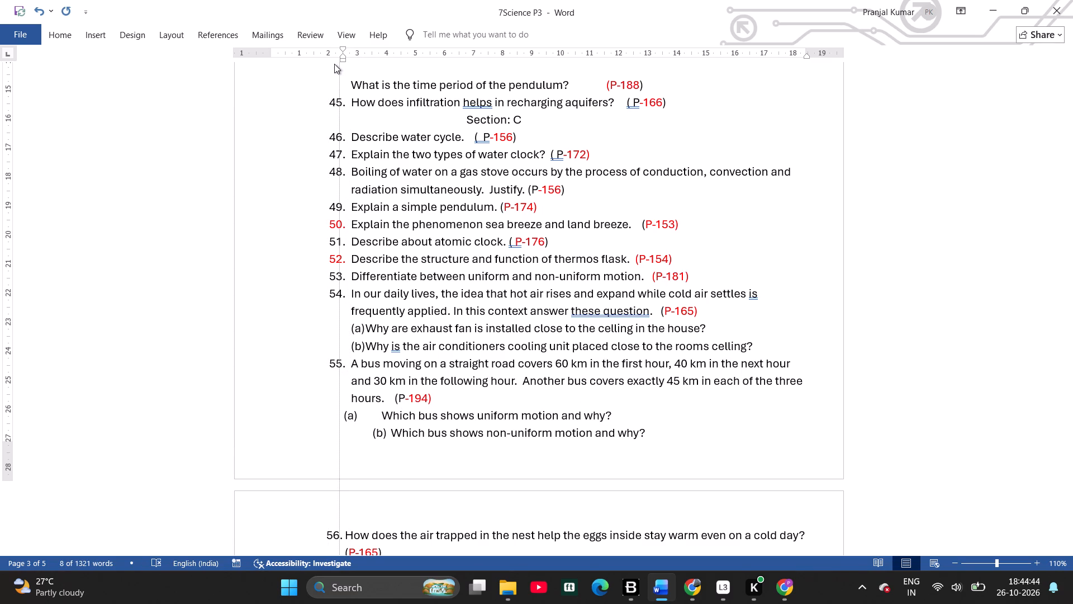
{"action": "left_click_drag", "start_coordinate": [334, 64], "coordinate": [344, 64]}
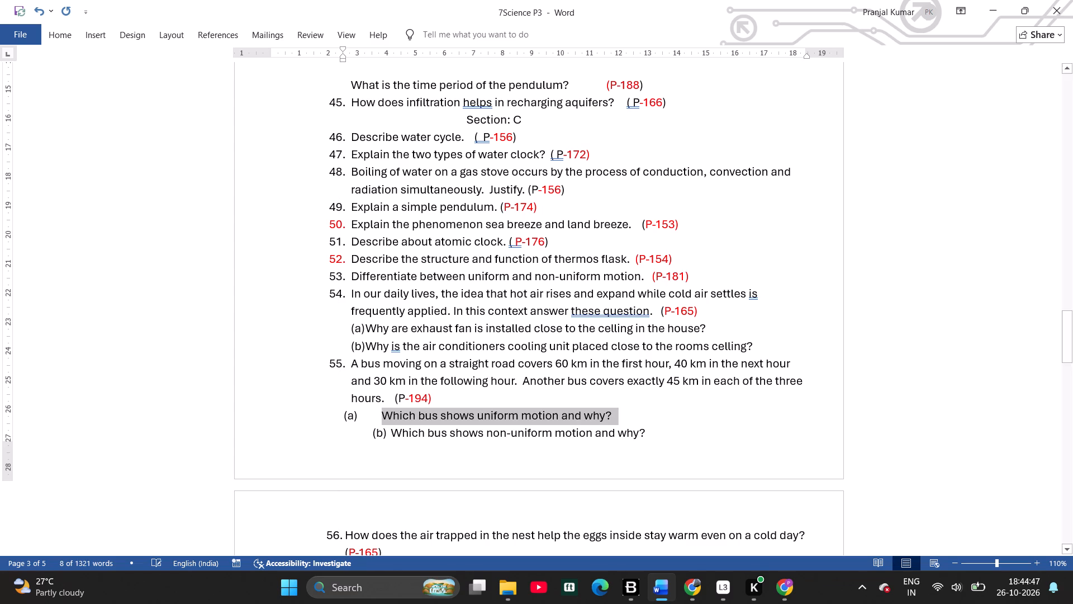
{"action": "left_click_drag", "start_coordinate": [342, 48], "coordinate": [329, 51]}
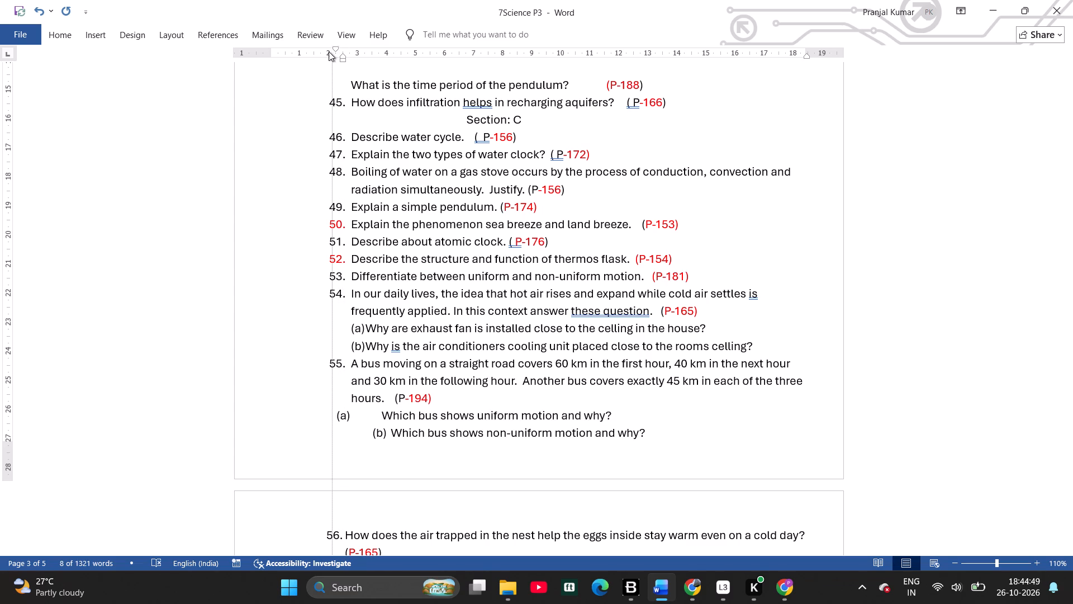
{"action": "left_click_drag", "start_coordinate": [329, 51], "coordinate": [363, 51]}
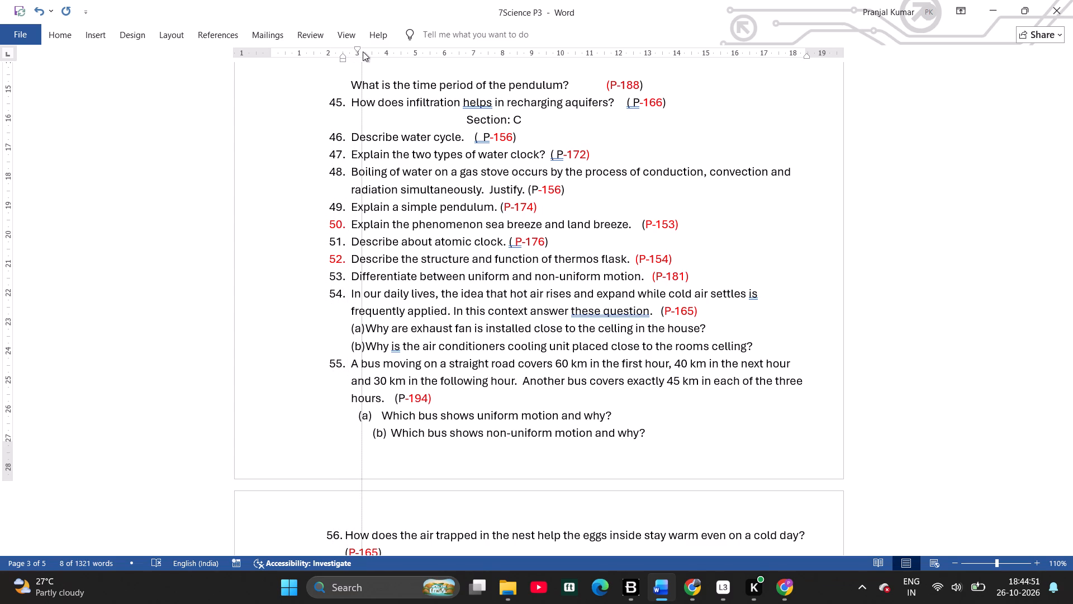
{"action": "left_click_drag", "start_coordinate": [363, 51], "coordinate": [369, 51]}
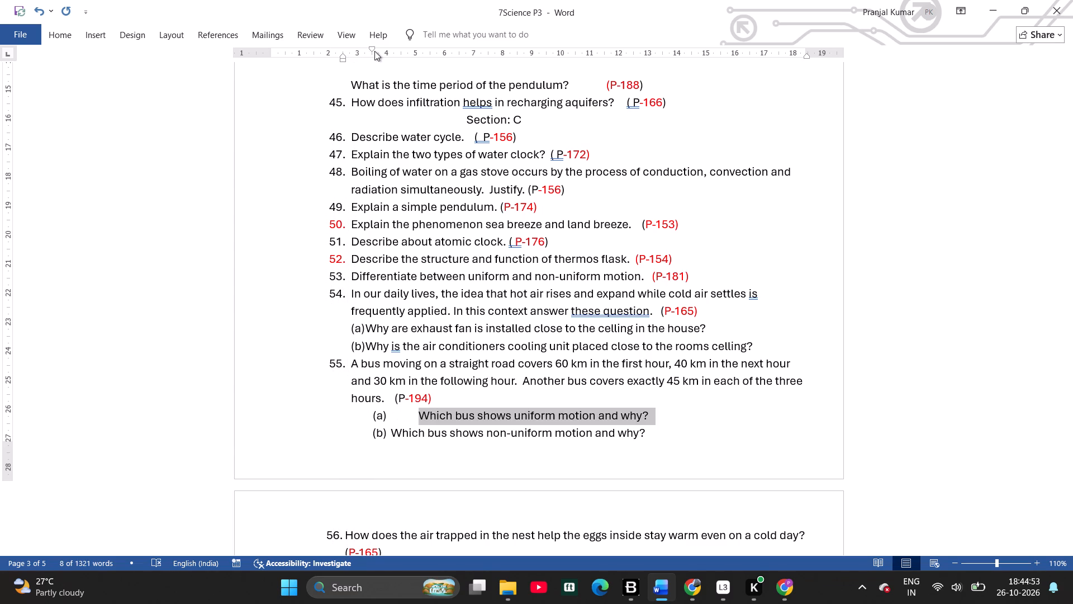
{"action": "left_click_drag", "start_coordinate": [374, 51], "coordinate": [362, 54]}
{"action": "left_click_drag", "start_coordinate": [344, 61], "coordinate": [374, 63]}
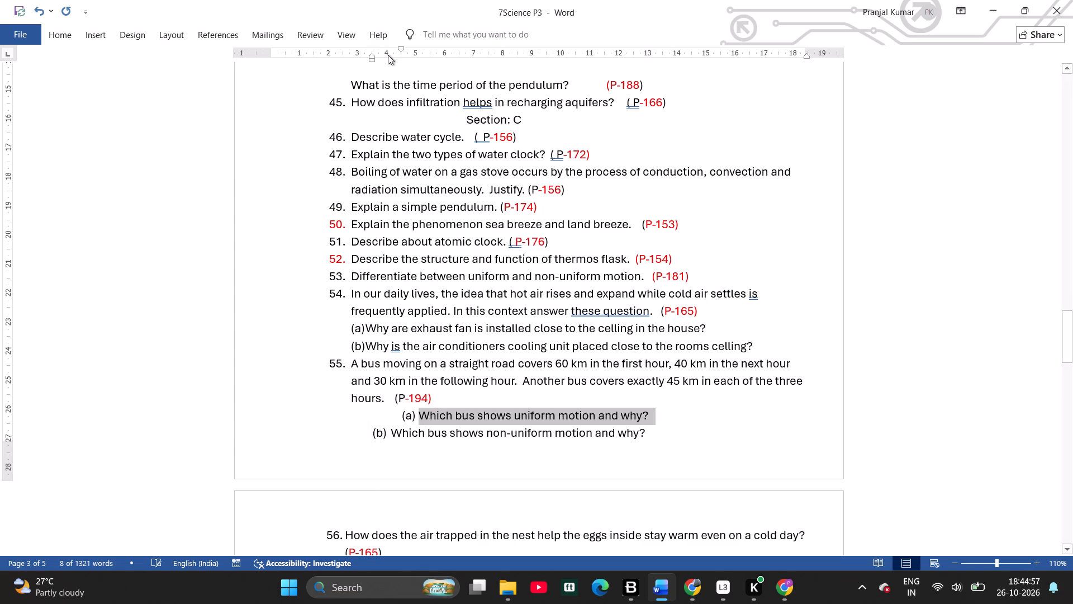
{"action": "left_click_drag", "start_coordinate": [400, 49], "coordinate": [369, 54]}
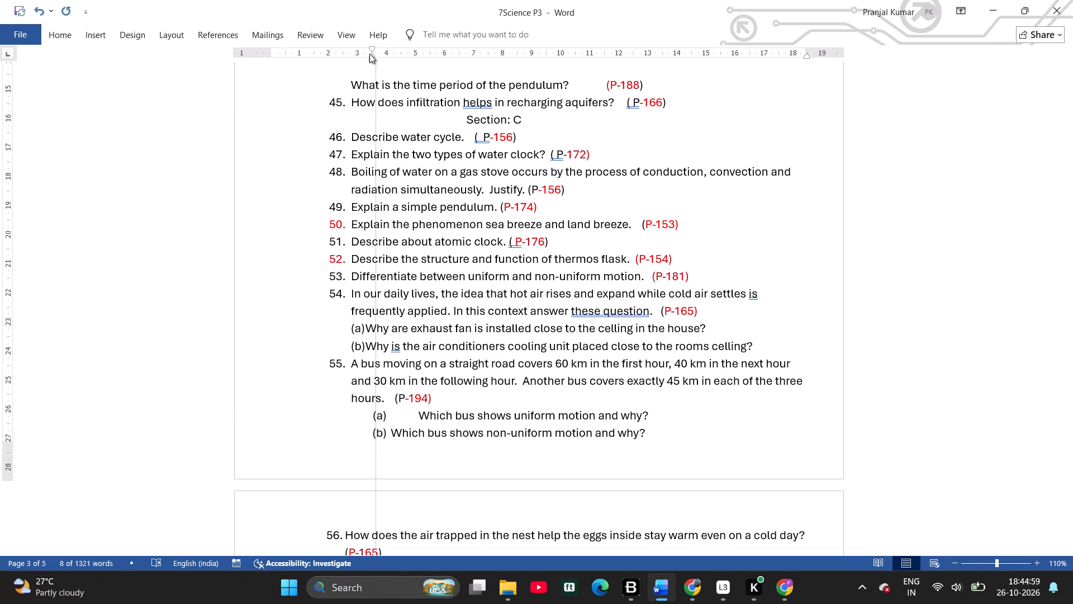
{"action": "left_click_drag", "start_coordinate": [369, 54], "coordinate": [352, 62]}
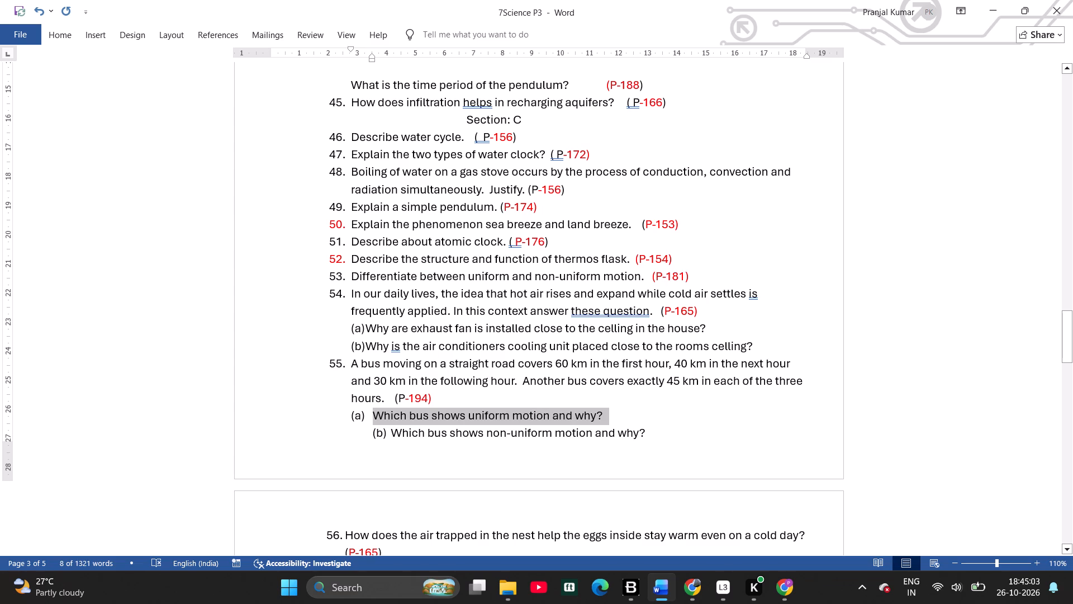
Set question 55's part (b) to a first-line indent of about 2.8 cm and a left indent of about 3.5 cm.
{"action": "left_click_drag", "start_coordinate": [393, 432], "coordinate": [604, 428]}
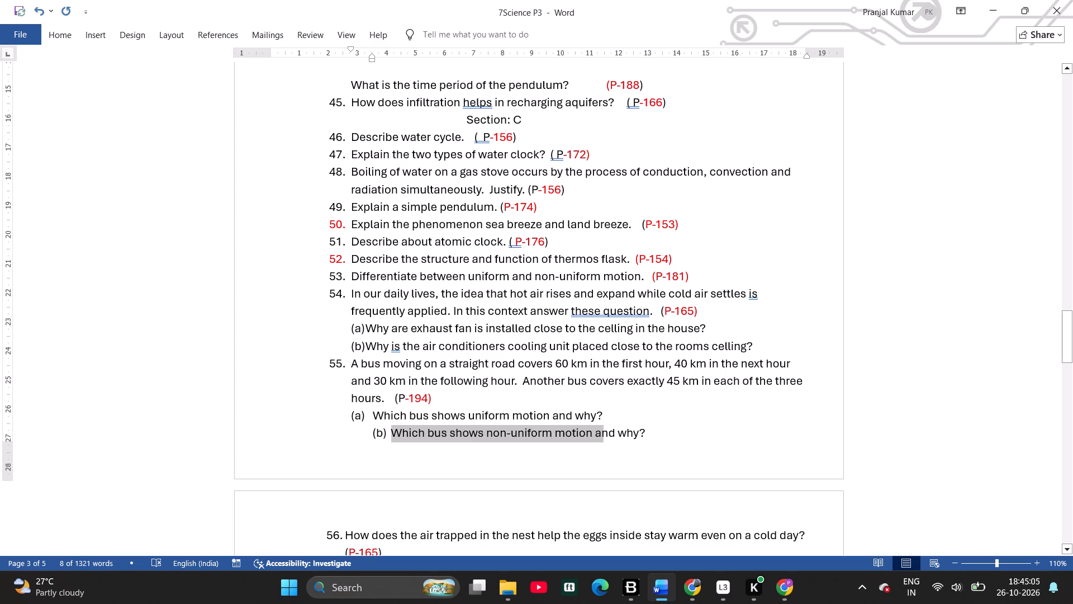
{"action": "left_click_drag", "start_coordinate": [604, 428], "coordinate": [645, 433]}
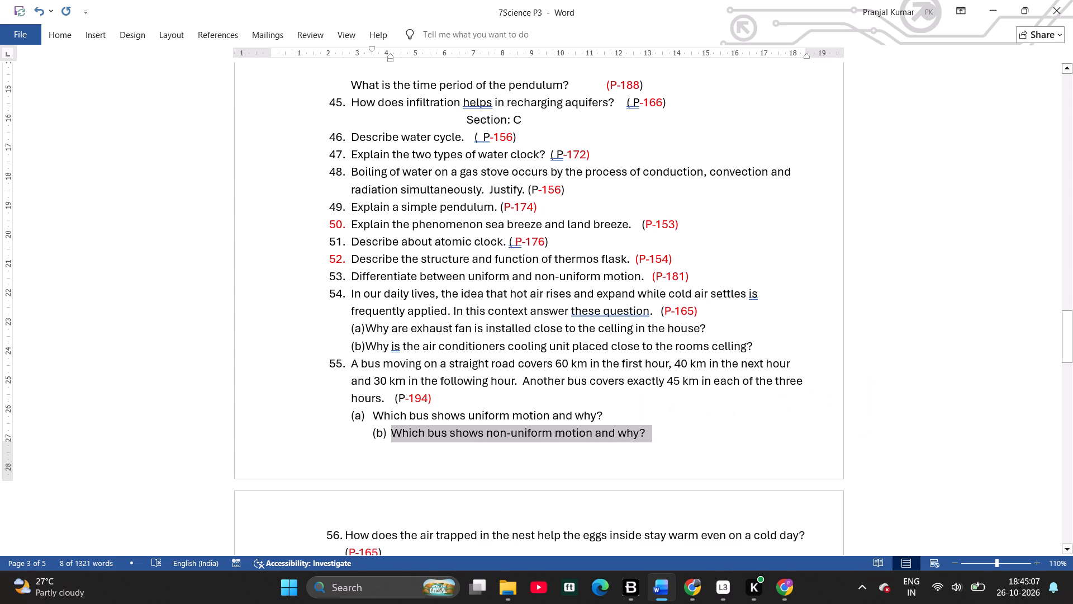
{"action": "left_click", "coordinate": [371, 51]}
{"action": "left_click_drag", "start_coordinate": [370, 50], "coordinate": [354, 53]}
{"action": "left_click_drag", "start_coordinate": [387, 59], "coordinate": [380, 62]}
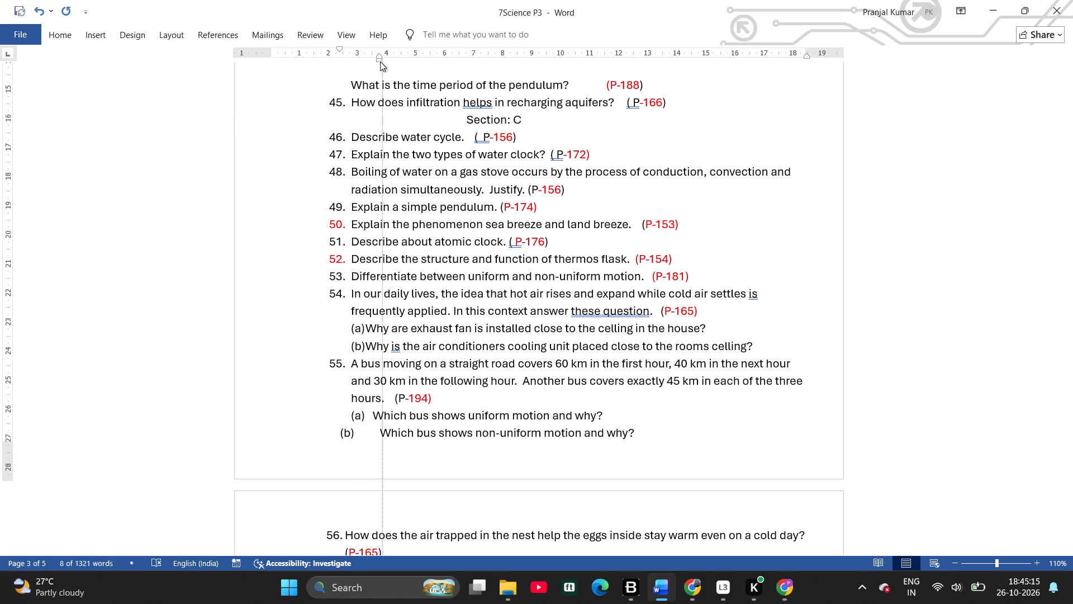
{"action": "left_click_drag", "start_coordinate": [380, 62], "coordinate": [374, 63]}
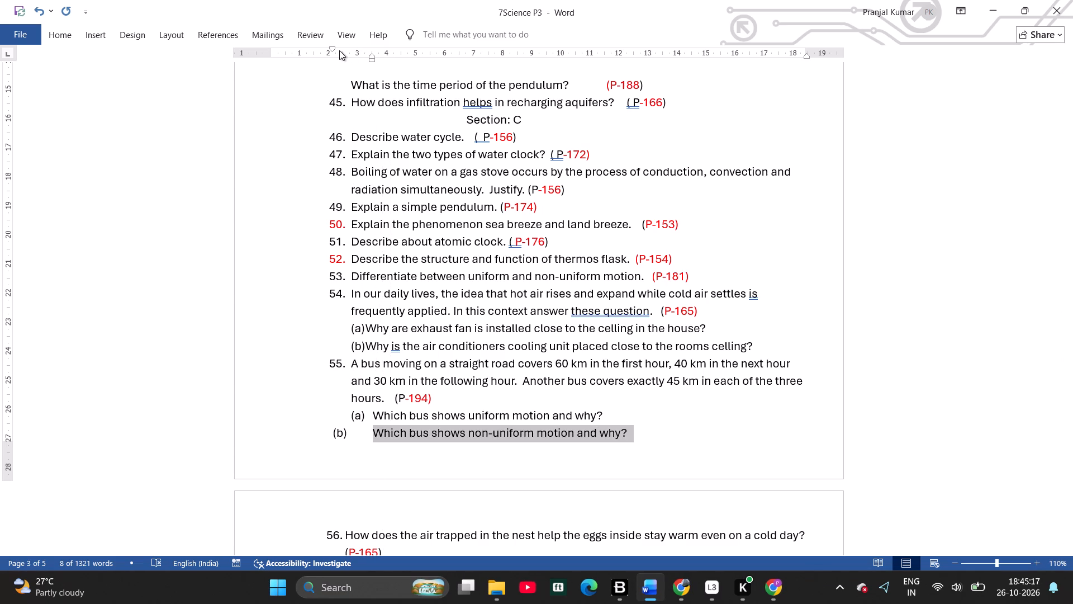
{"action": "left_click_drag", "start_coordinate": [334, 50], "coordinate": [349, 52]}
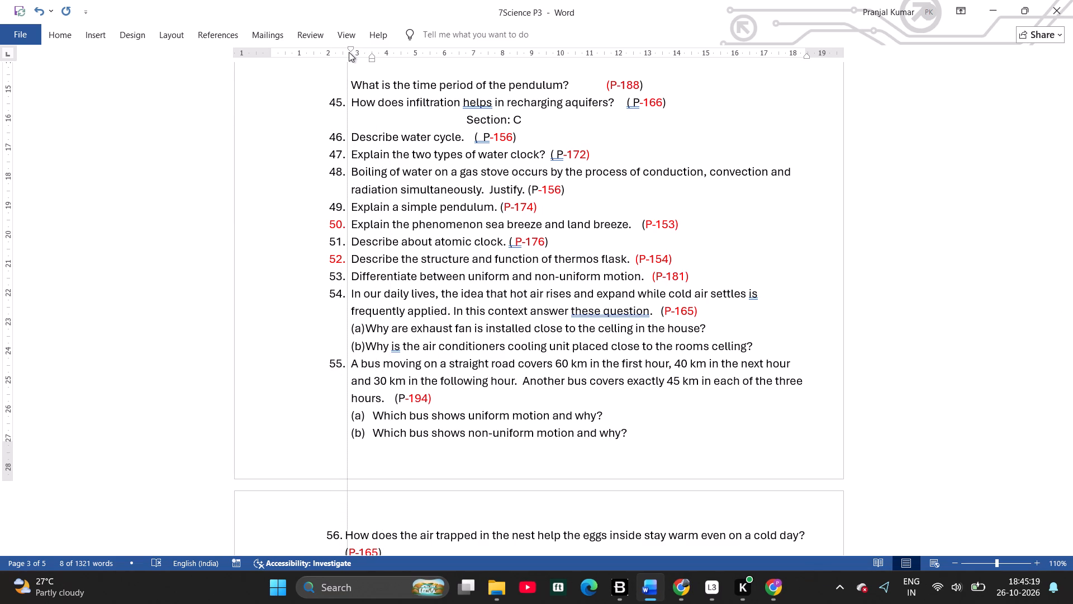
{"action": "left_click_drag", "start_coordinate": [349, 52], "coordinate": [349, 53]}
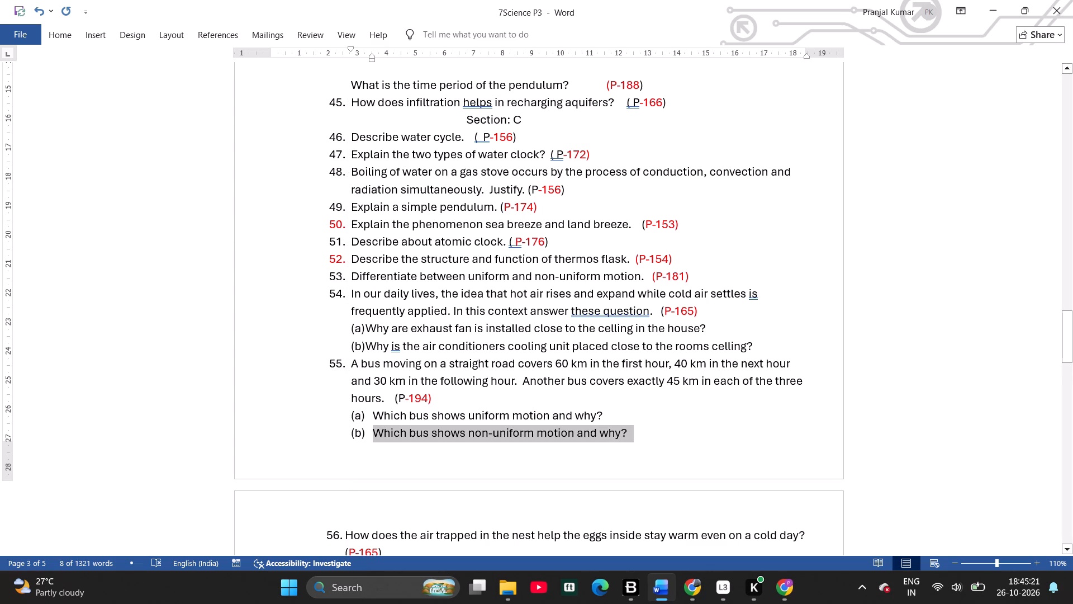
Set questions 56 to 63 with their sub-parts to a first-line indent of about 2.1 cm and a left indent of about 2.8 cm.
{"action": "scroll", "coordinate": [610, 377], "scroll_direction": "down", "scroll_amount": 1}
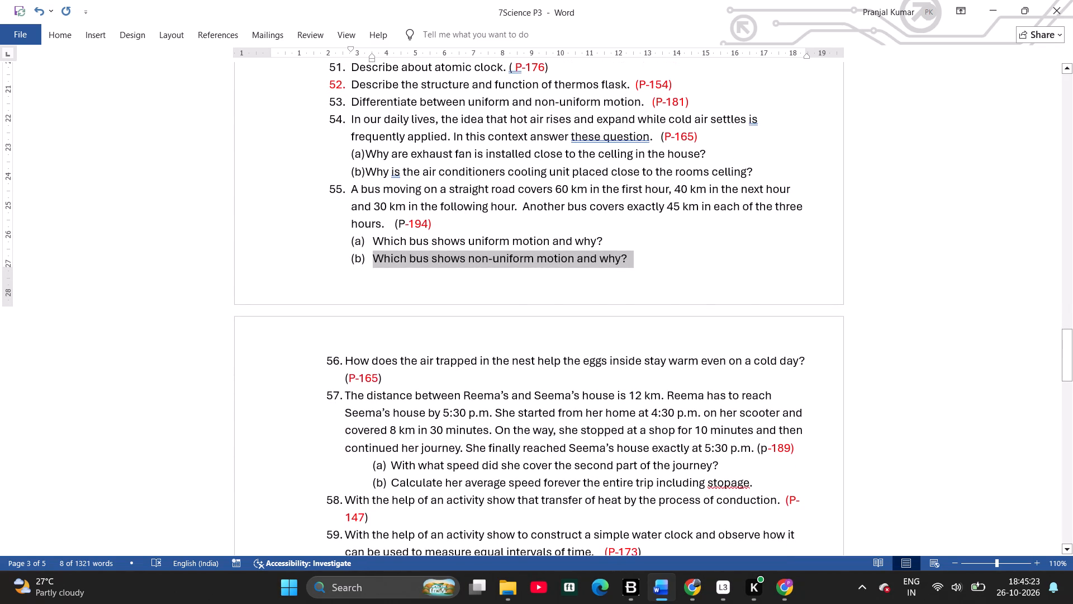
{"action": "scroll", "coordinate": [363, 374], "scroll_direction": "down", "scroll_amount": 2}
{"action": "scroll", "coordinate": [363, 374], "scroll_direction": "up", "scroll_amount": 2}
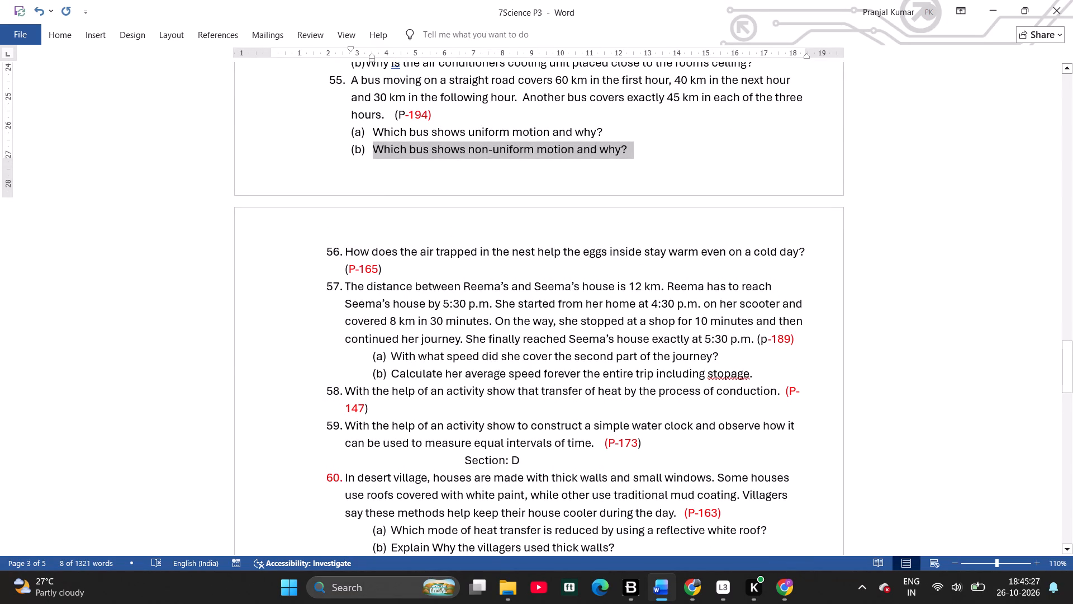
{"action": "left_click_drag", "start_coordinate": [345, 251], "coordinate": [548, 390]}
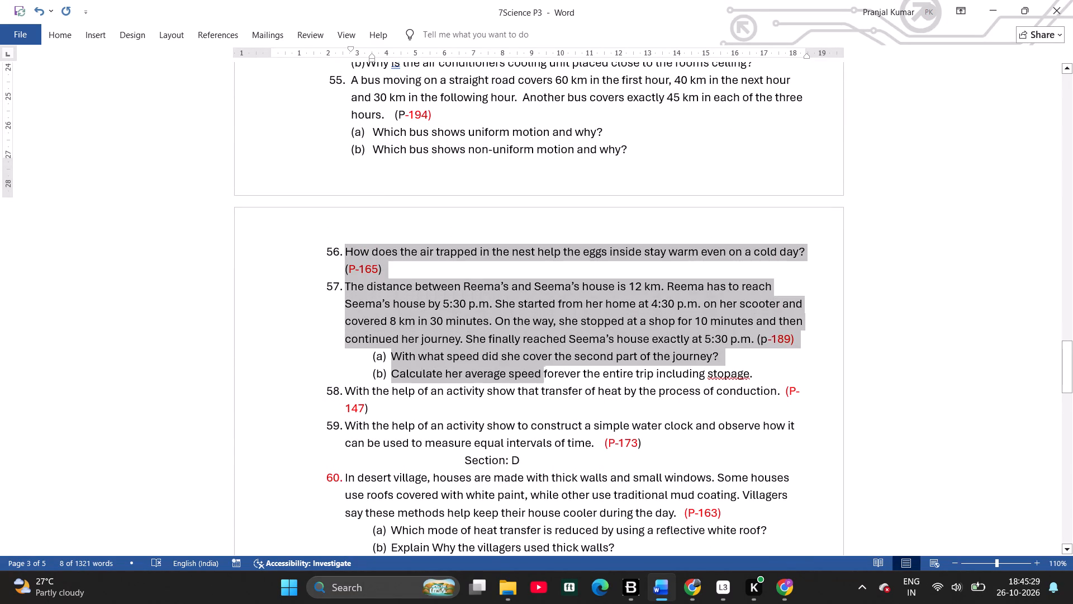
{"action": "scroll", "coordinate": [550, 393], "scroll_direction": "up", "scroll_amount": 1}
{"action": "left_click_drag", "start_coordinate": [548, 390], "coordinate": [635, 395]}
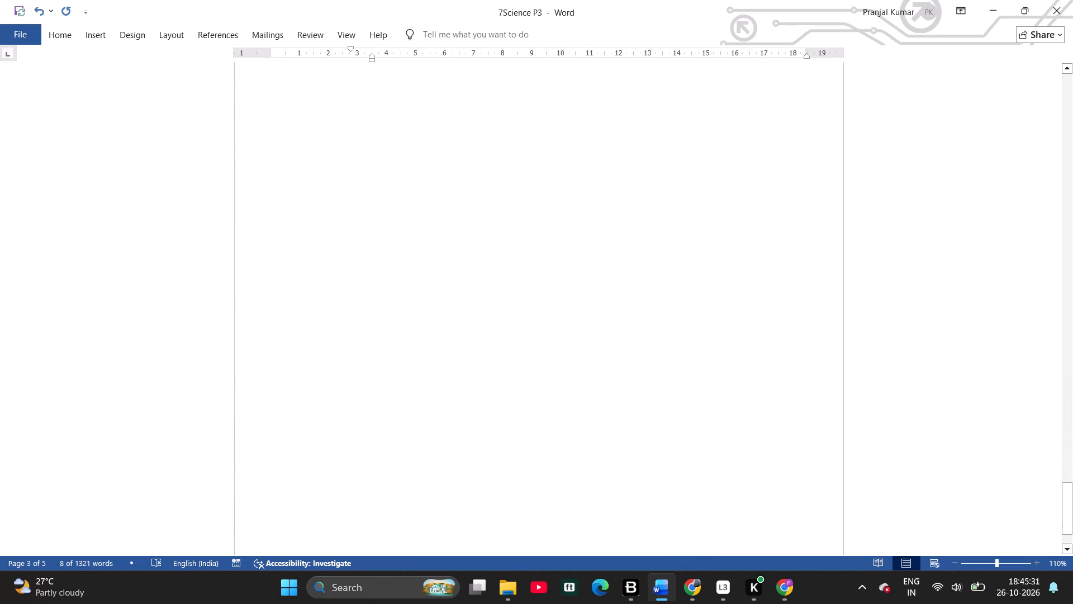
{"action": "left_click_drag", "start_coordinate": [635, 395], "coordinate": [617, 88]}
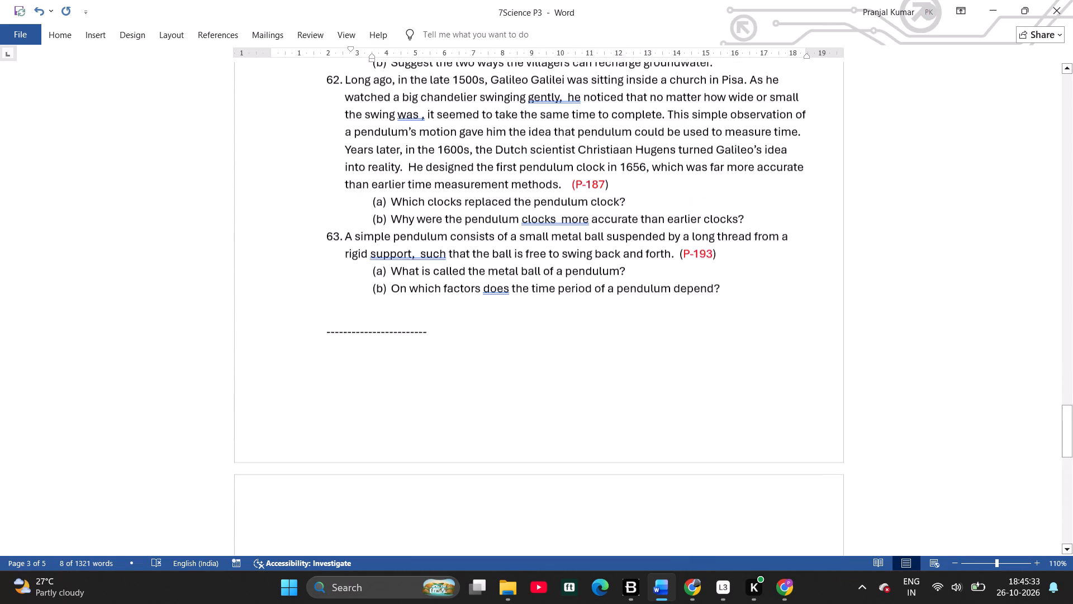
{"action": "left_click_drag", "start_coordinate": [617, 88], "coordinate": [723, 313]}
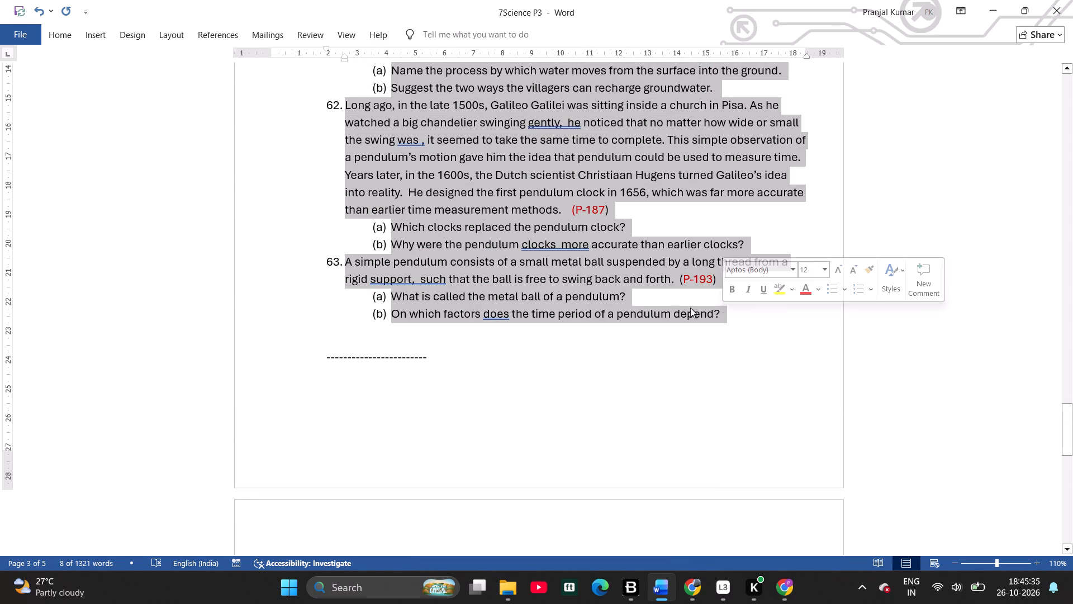
{"action": "scroll", "coordinate": [671, 299], "scroll_direction": "up", "scroll_amount": 2}
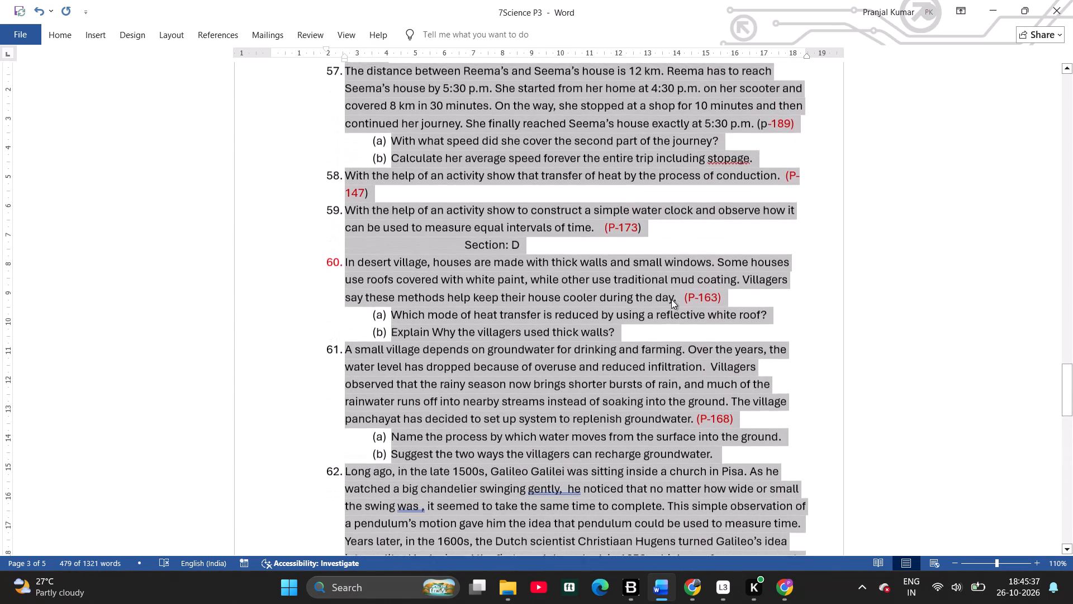
{"action": "scroll", "coordinate": [671, 299], "scroll_direction": "up", "scroll_amount": 3}
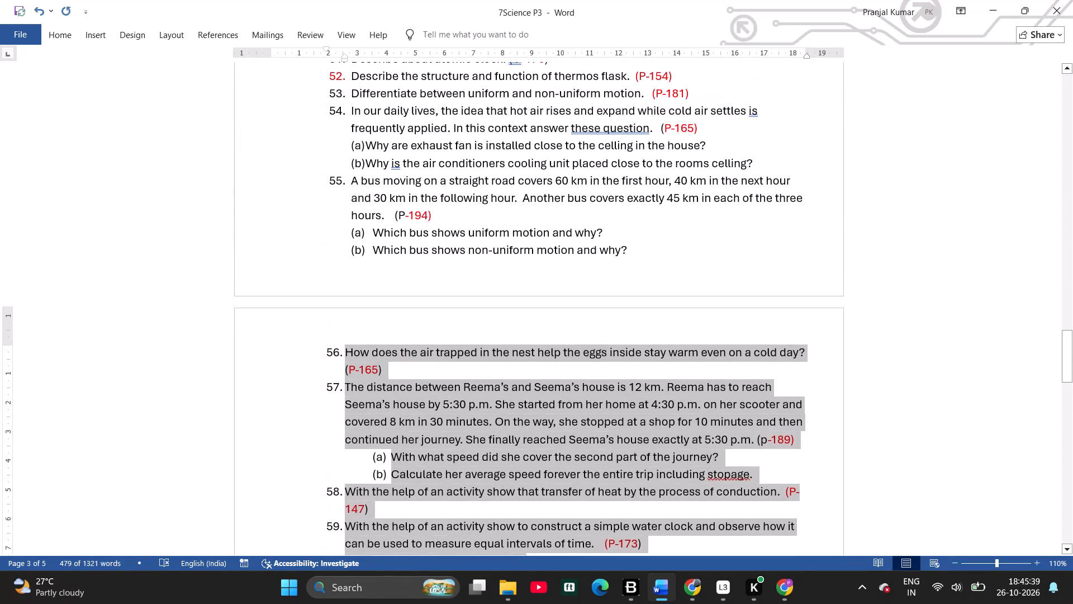
{"action": "left_click", "coordinate": [327, 50]}
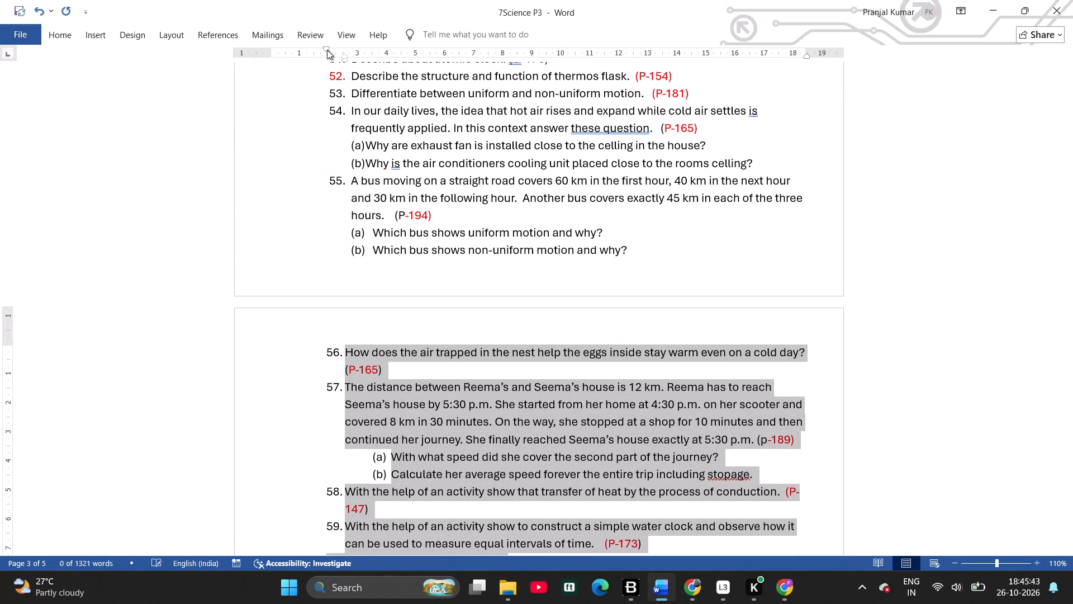
{"action": "left_click", "coordinate": [344, 57]}
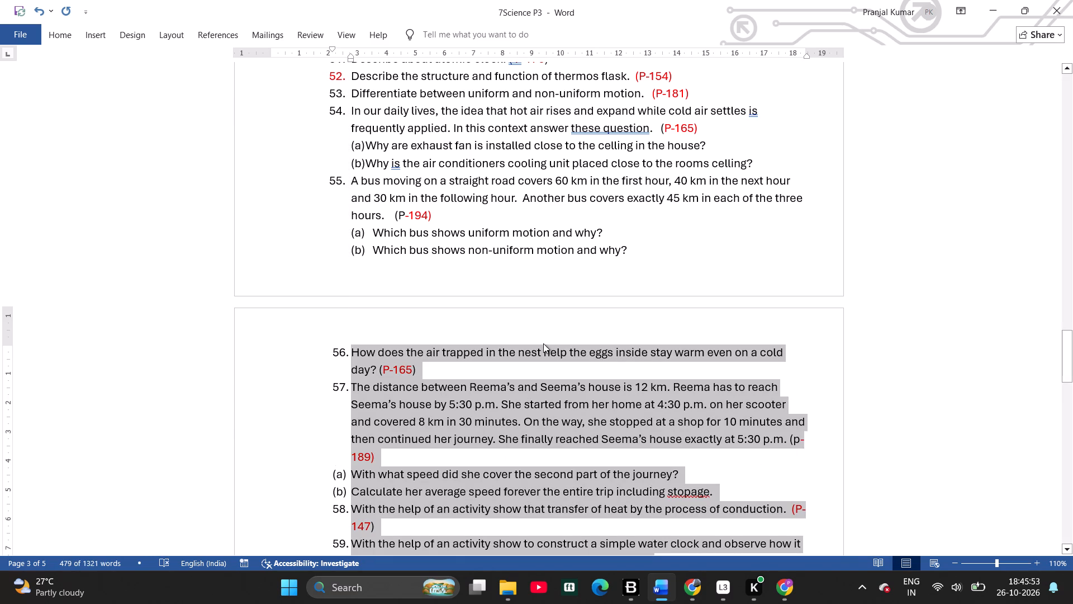
Set question 57's parts (a) and (b) to a first-line indent of about 2.8 cm and a left indent of about 3.5 cm.
{"action": "scroll", "coordinate": [543, 343], "scroll_direction": "down", "scroll_amount": 1}
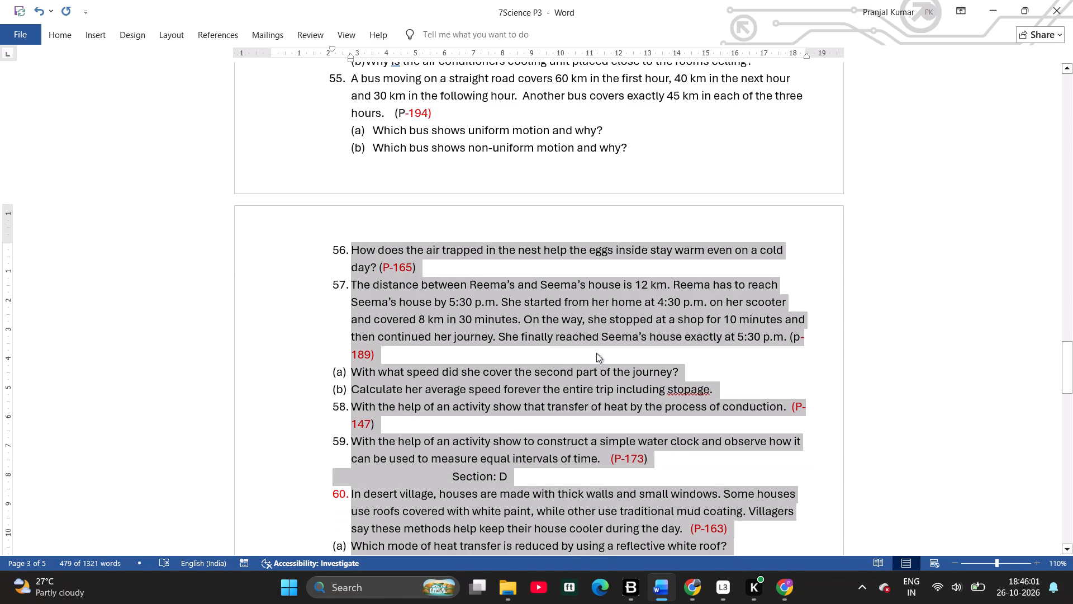
{"action": "left_click", "coordinate": [570, 364]}
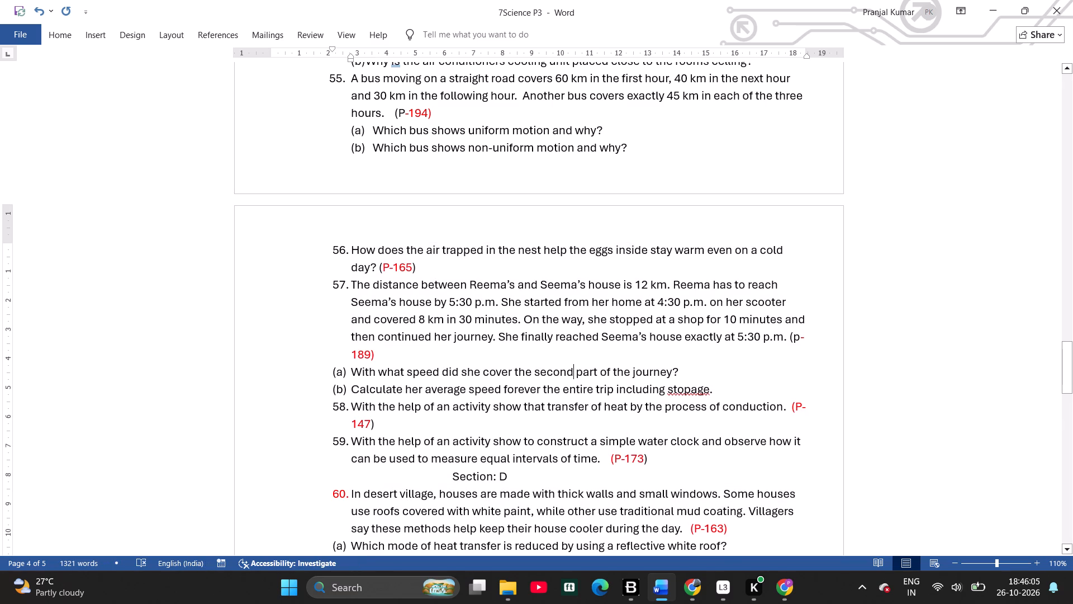
{"action": "left_click_drag", "start_coordinate": [349, 371], "coordinate": [710, 389]}
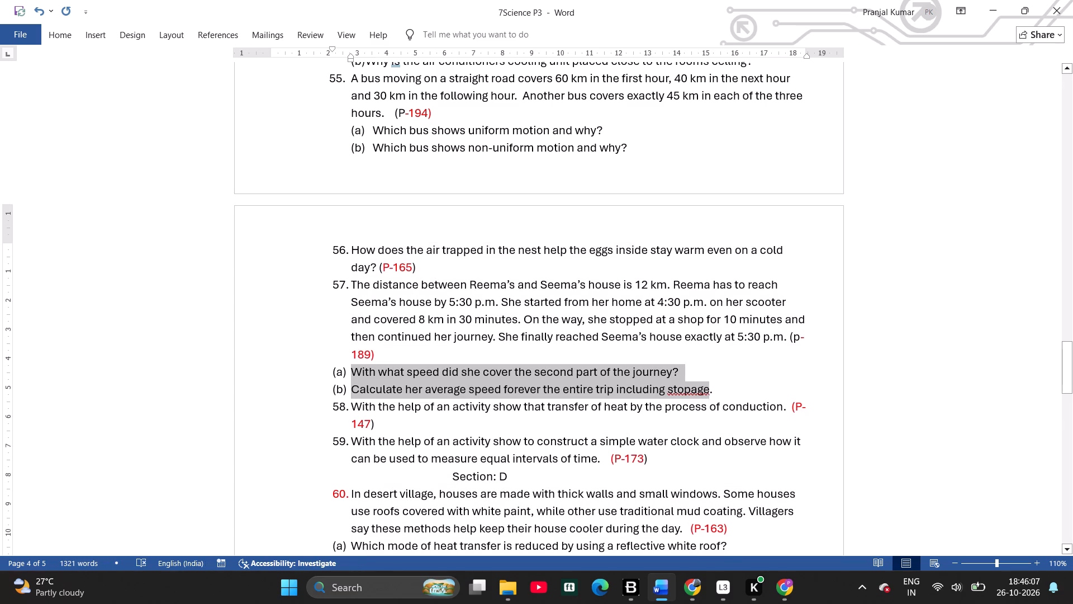
{"action": "left_click_drag", "start_coordinate": [710, 389], "coordinate": [716, 388]}
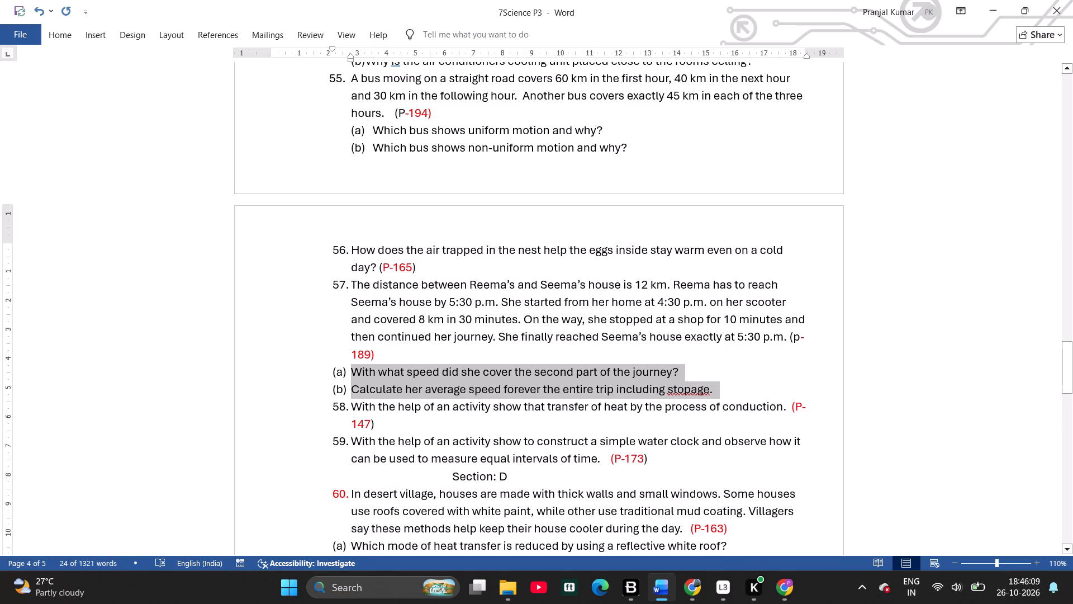
{"action": "left_click_drag", "start_coordinate": [330, 48], "coordinate": [338, 48]}
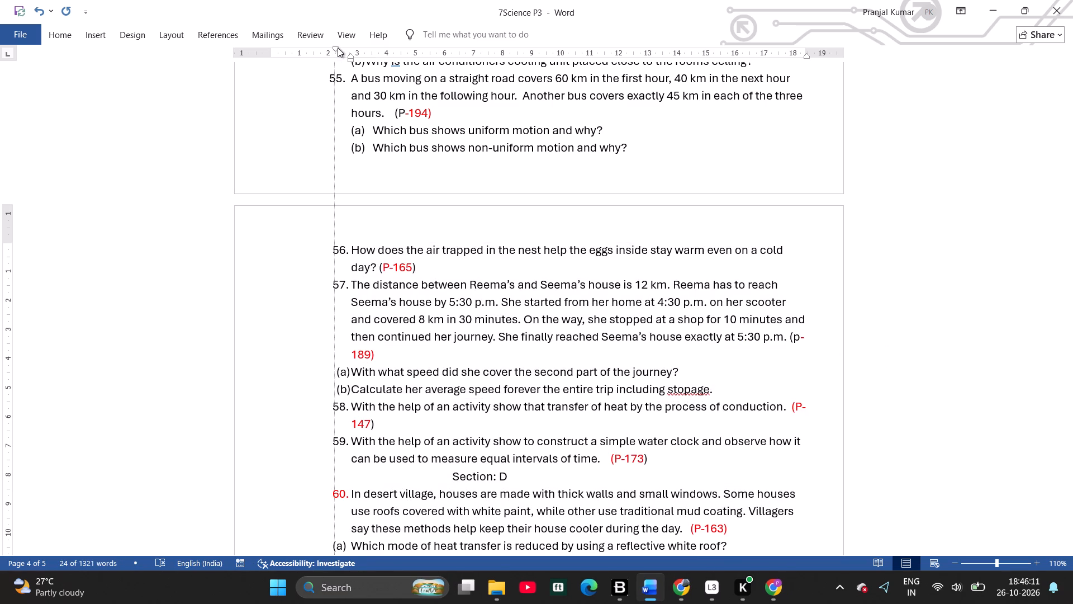
{"action": "left_click_drag", "start_coordinate": [338, 48], "coordinate": [350, 48]}
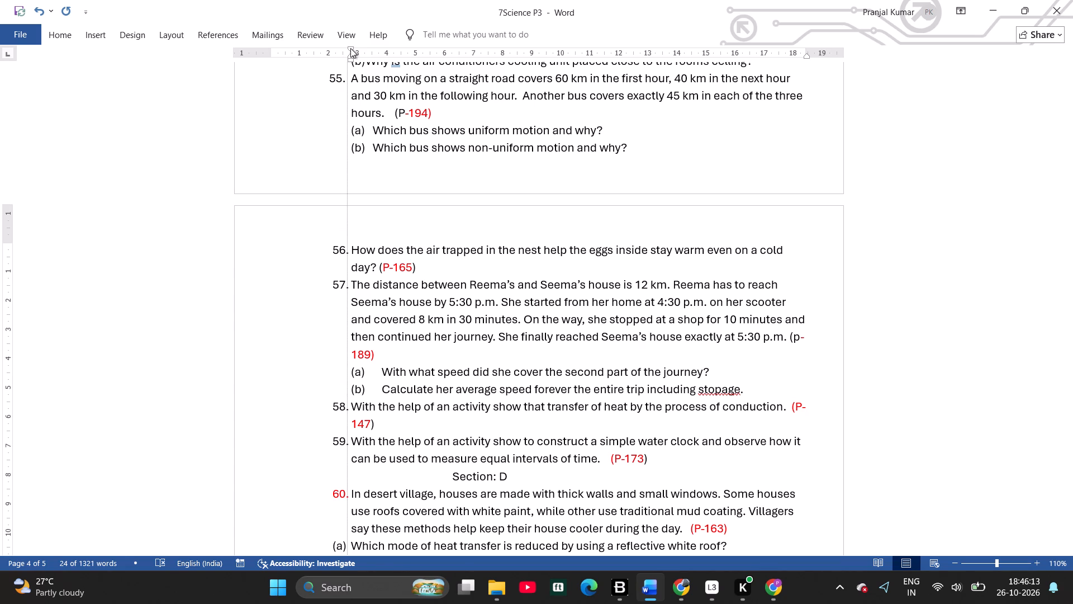
{"action": "left_click_drag", "start_coordinate": [350, 48], "coordinate": [350, 49]}
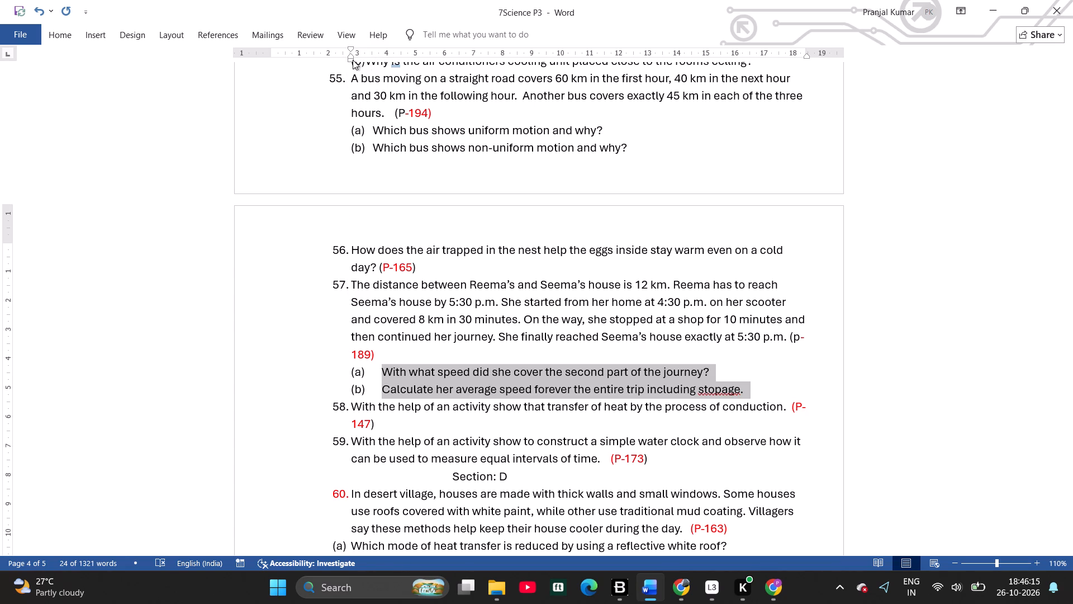
{"action": "left_click_drag", "start_coordinate": [353, 60], "coordinate": [371, 60]}
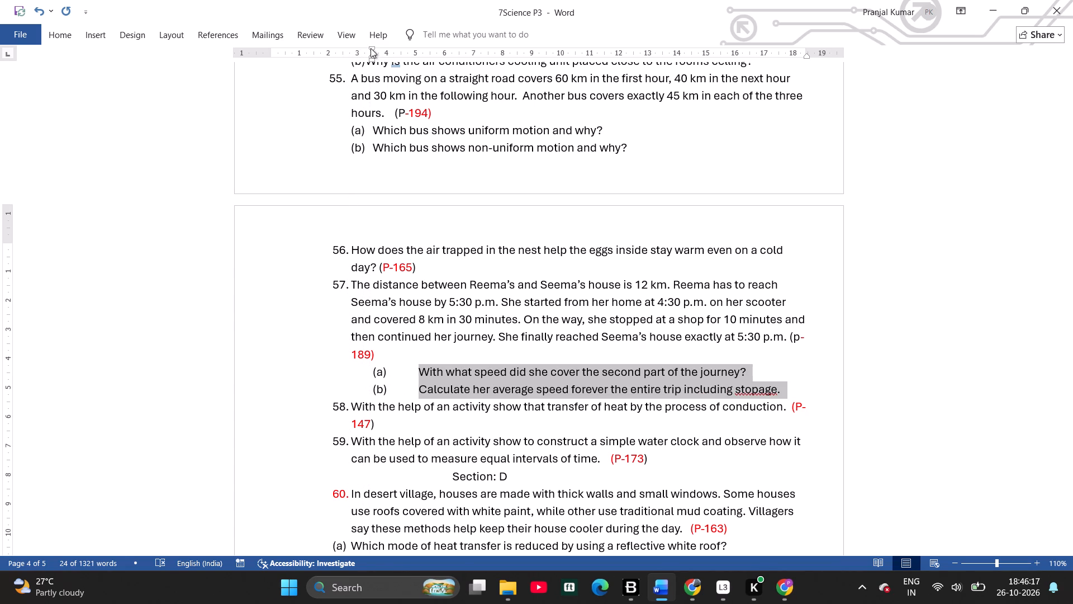
{"action": "left_click_drag", "start_coordinate": [371, 48], "coordinate": [353, 52]}
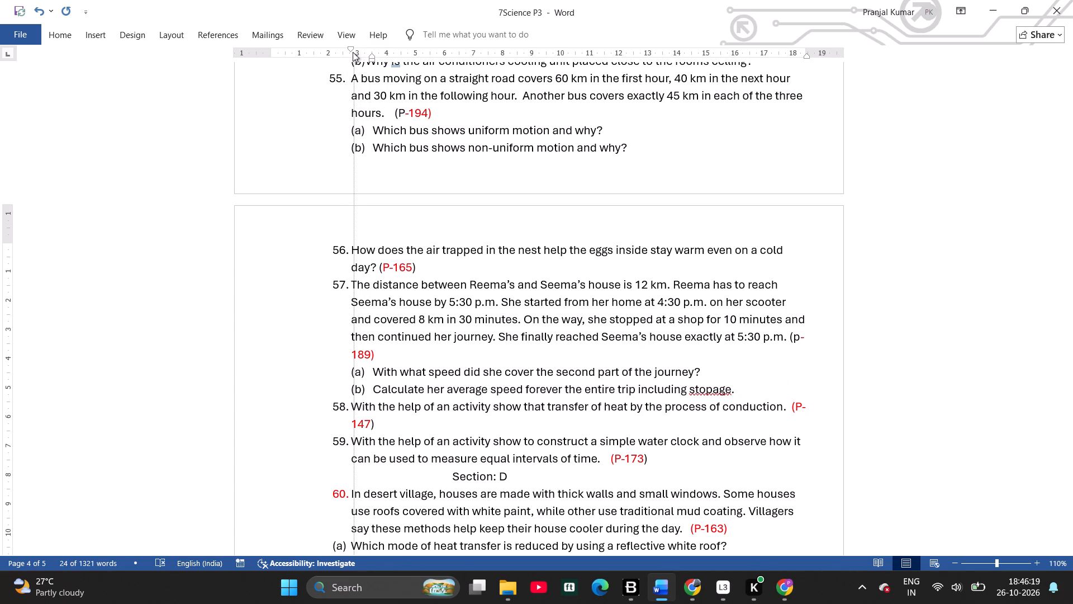
{"action": "left_click_drag", "start_coordinate": [353, 52], "coordinate": [354, 52]}
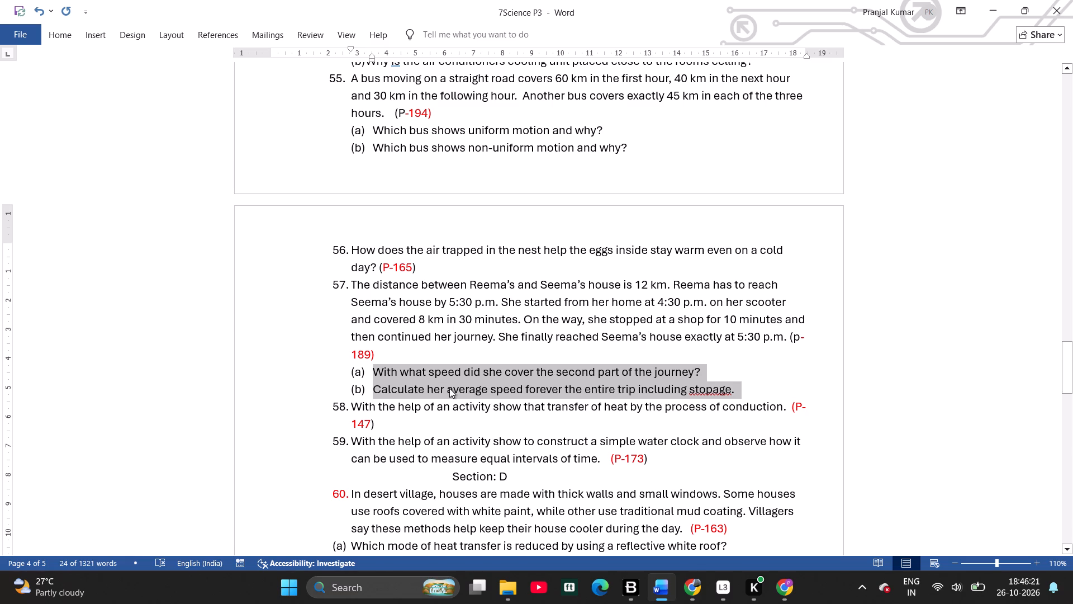
Set question 60's parts (a) and (b) to a first-line indent of about 2.8 cm and a left indent of about 3.3 cm.
{"action": "scroll", "coordinate": [449, 388], "scroll_direction": "down", "scroll_amount": 2}
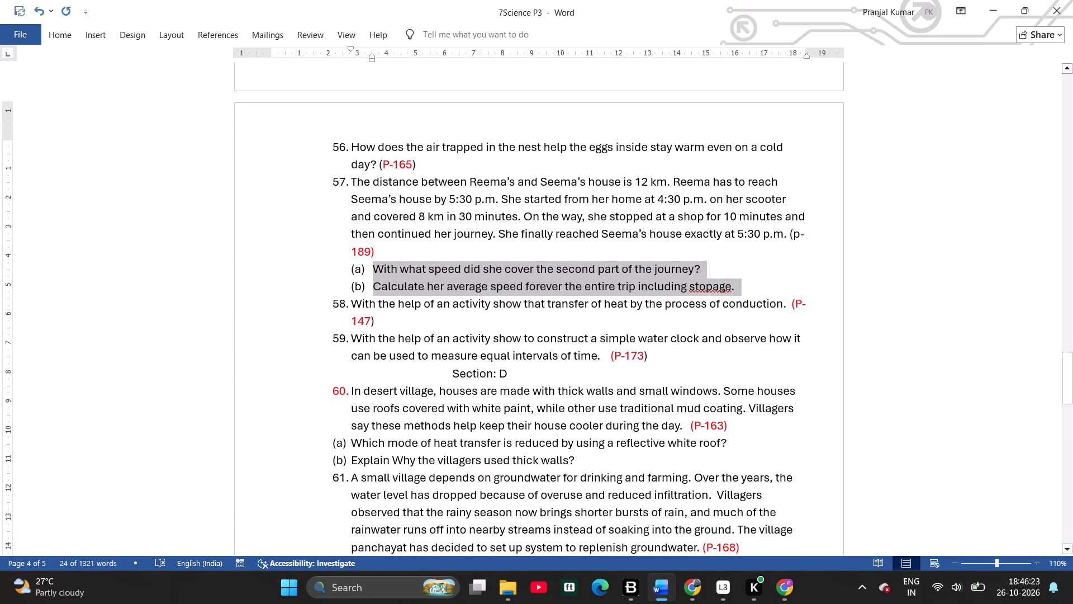
{"action": "left_click_drag", "start_coordinate": [348, 441], "coordinate": [572, 456]}
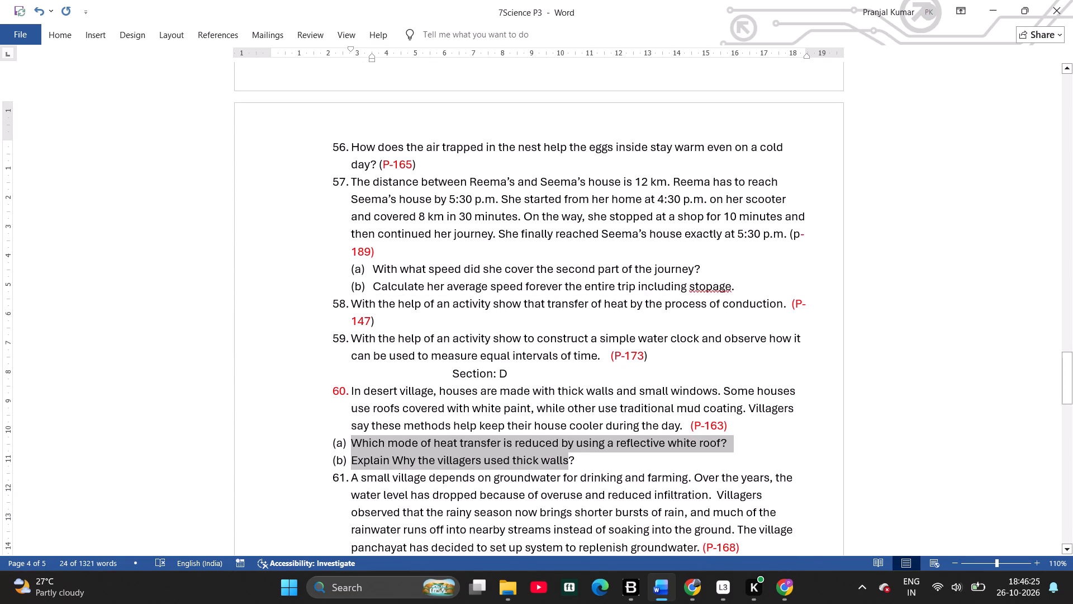
{"action": "left_click_drag", "start_coordinate": [572, 456], "coordinate": [576, 458]}
{"action": "left_click_drag", "start_coordinate": [352, 58], "coordinate": [362, 59]}
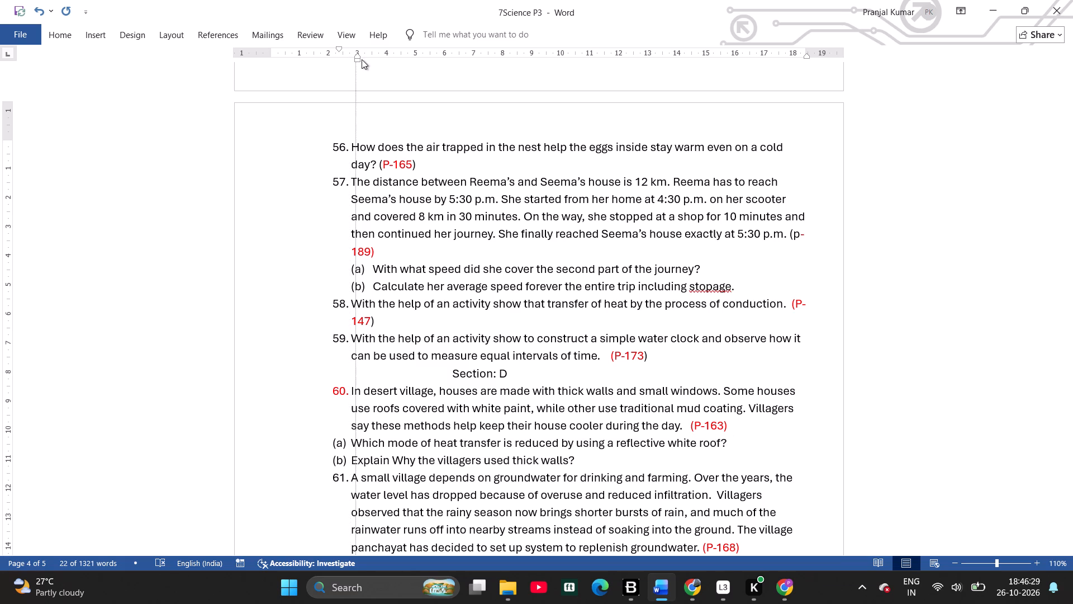
{"action": "left_click_drag", "start_coordinate": [362, 59], "coordinate": [365, 60]}
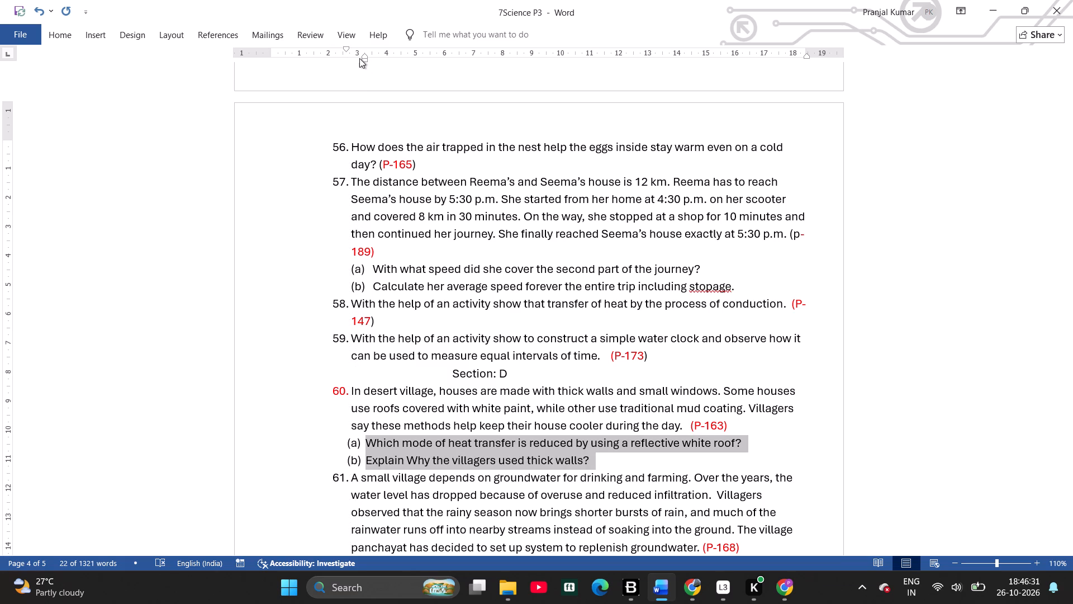
{"action": "left_click", "coordinate": [348, 50]}
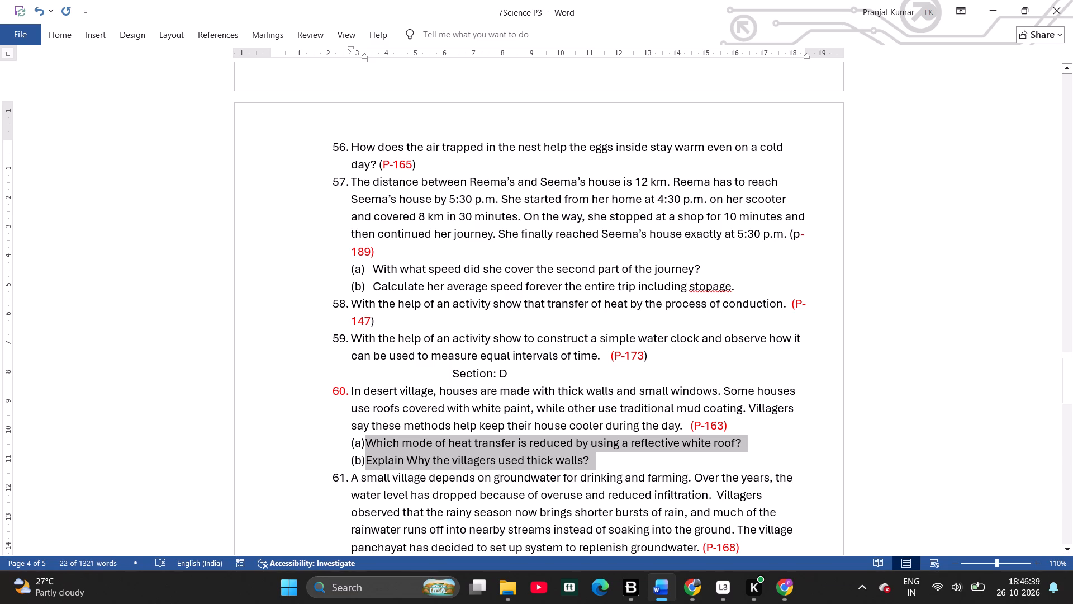
Set question 61's parts (a) and (b) to a first-line indent of about 2.8 cm and a left indent of about 3.3 cm.
{"action": "scroll", "coordinate": [493, 325], "scroll_direction": "down", "scroll_amount": 1}
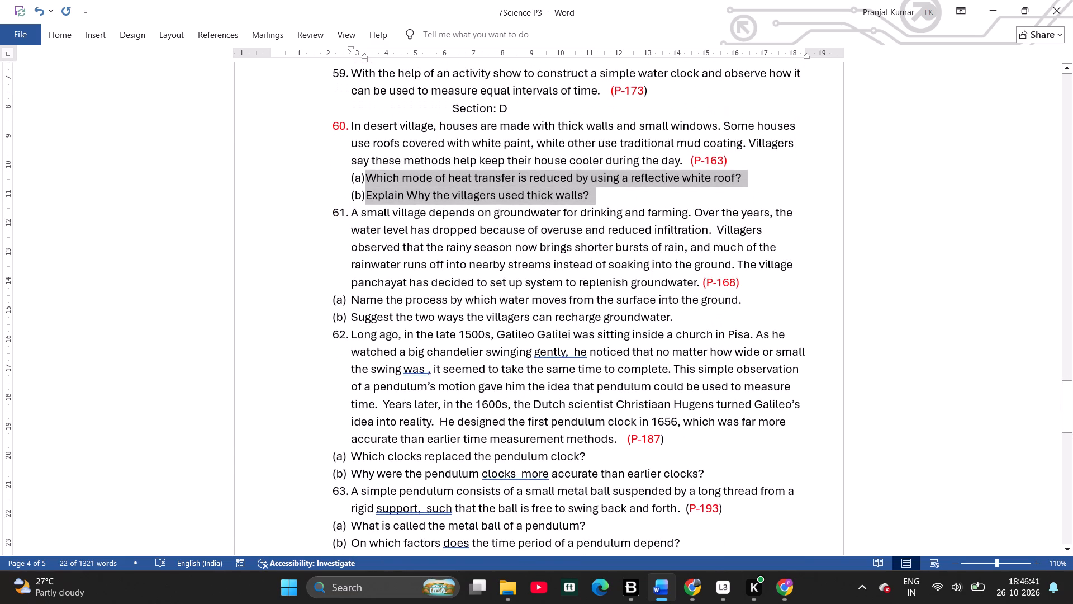
{"action": "left_click_drag", "start_coordinate": [351, 296], "coordinate": [640, 322]}
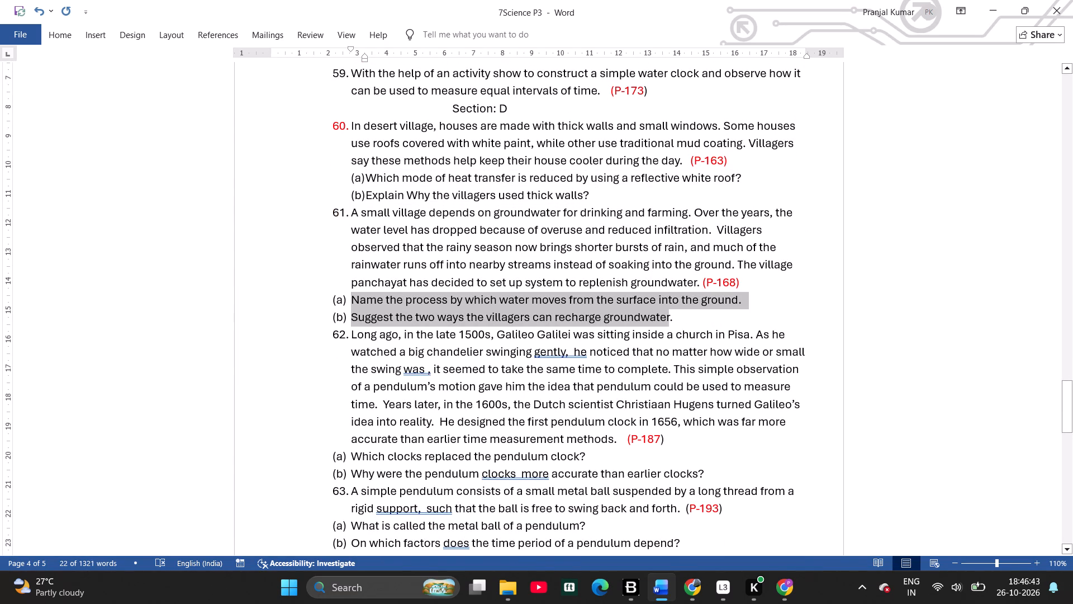
{"action": "left_click_drag", "start_coordinate": [640, 322], "coordinate": [677, 321]}
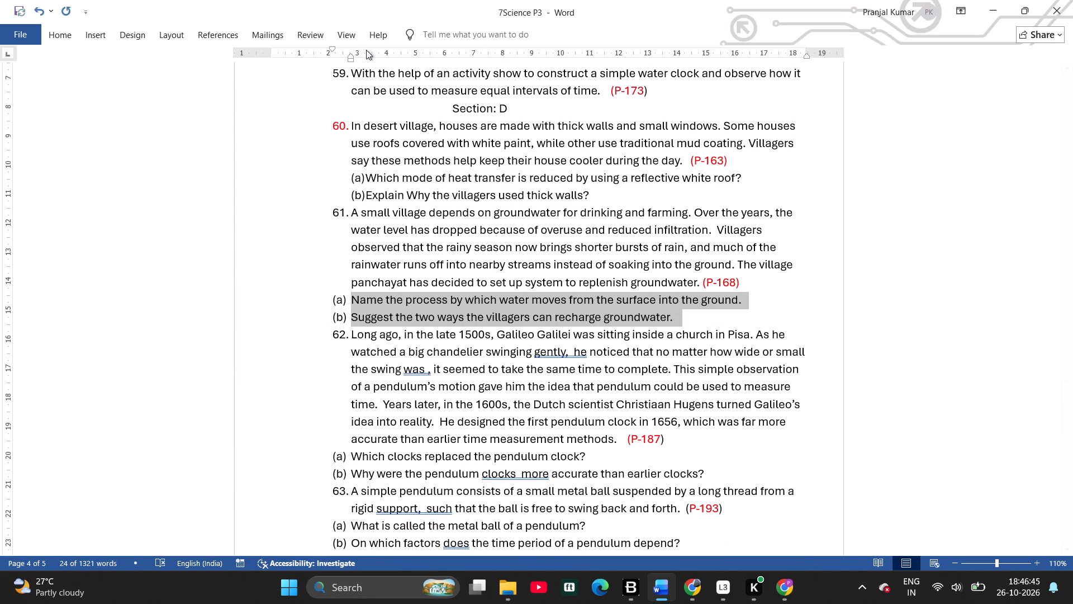
{"action": "left_click_drag", "start_coordinate": [332, 50], "coordinate": [340, 50]}
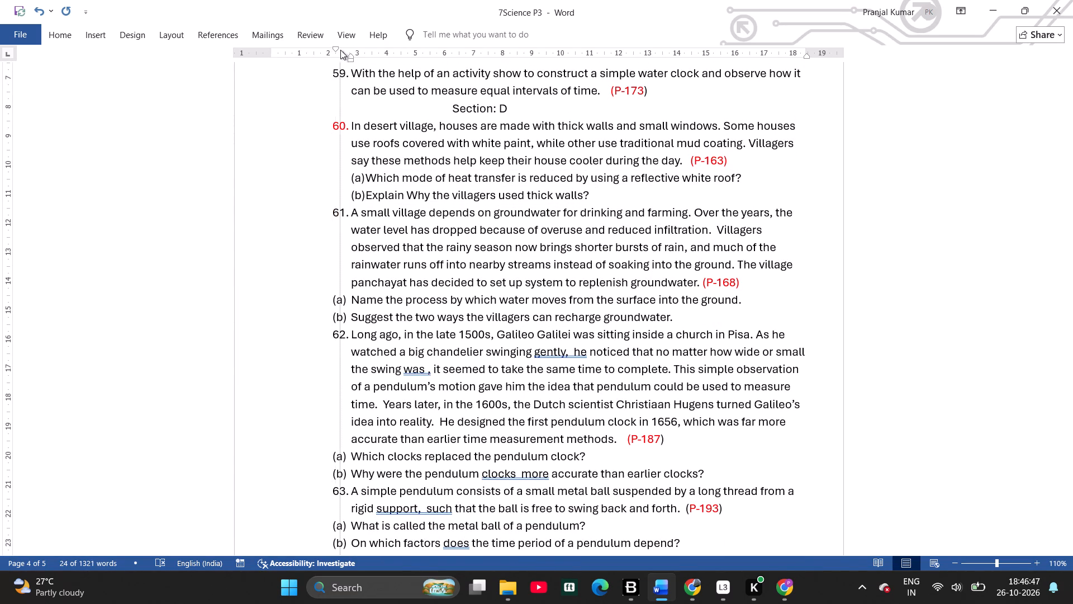
{"action": "left_click_drag", "start_coordinate": [340, 50], "coordinate": [348, 51]}
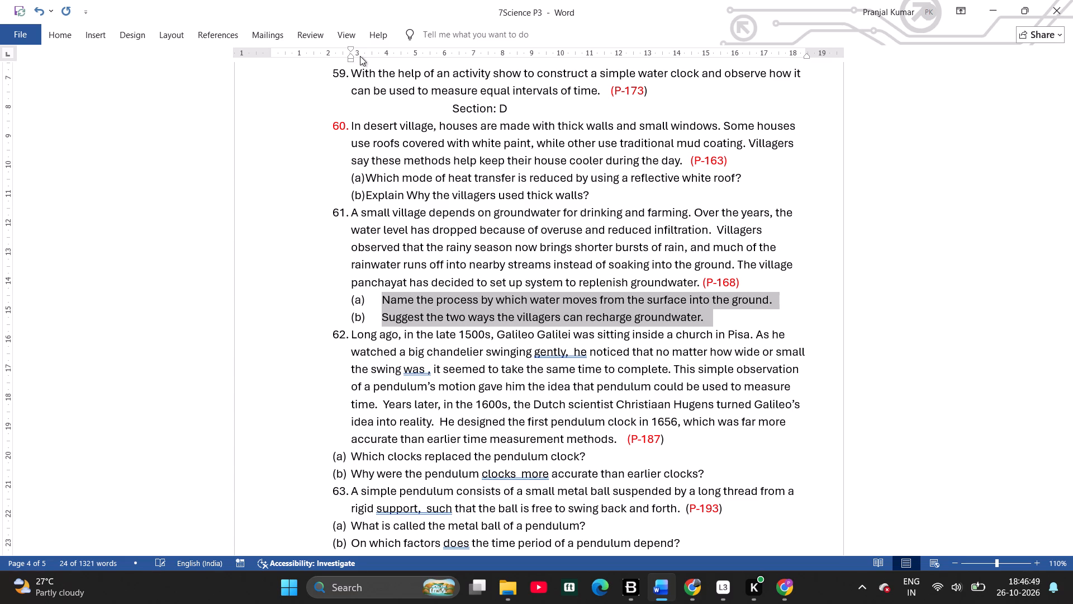
{"action": "left_click_drag", "start_coordinate": [352, 59], "coordinate": [350, 60]}
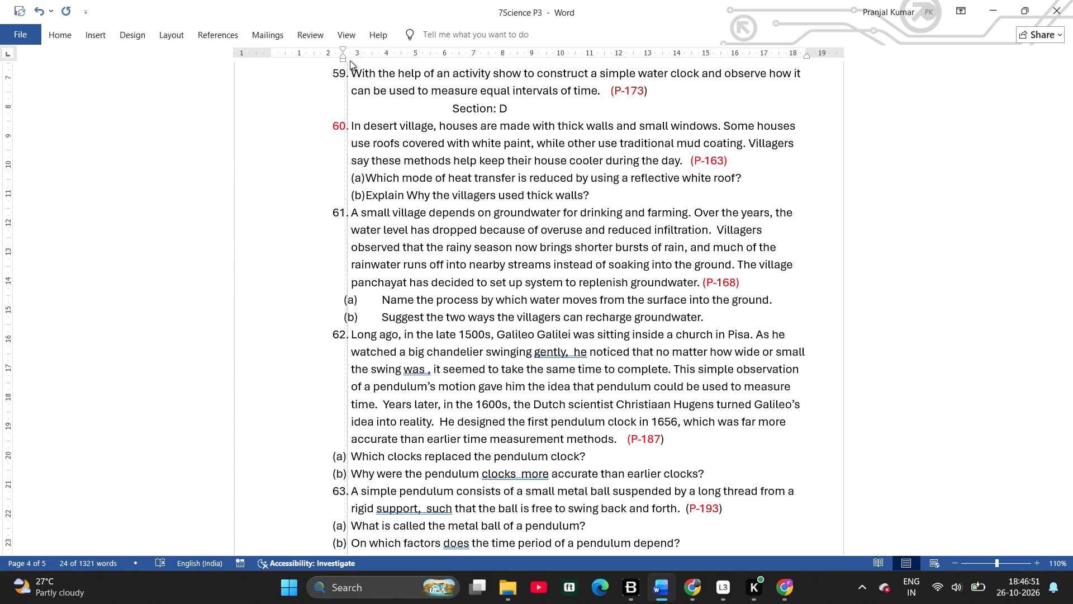
{"action": "left_click_drag", "start_coordinate": [350, 60], "coordinate": [366, 58]}
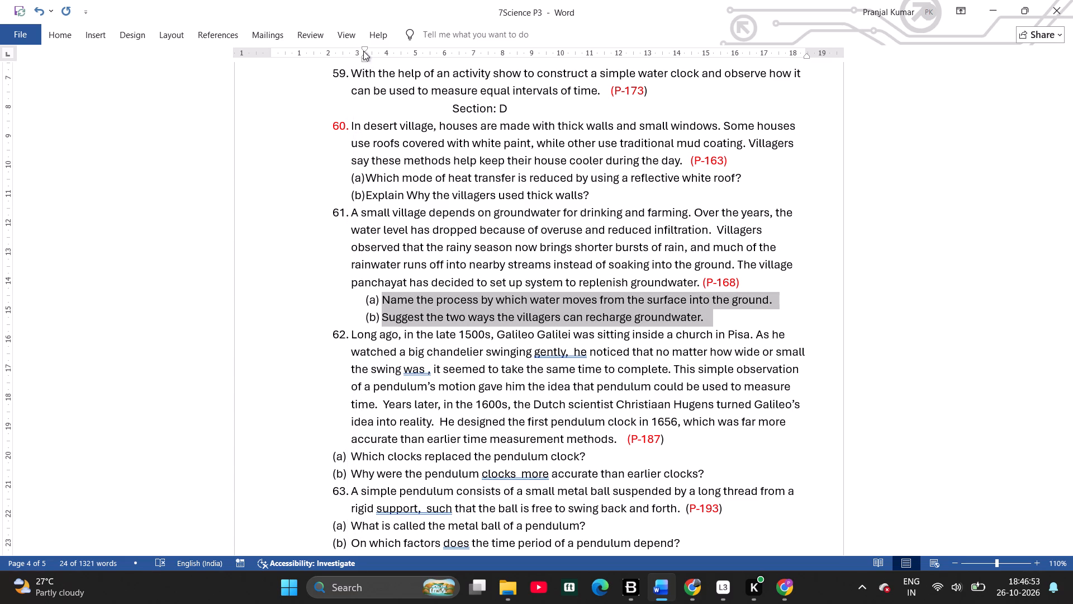
{"action": "left_click_drag", "start_coordinate": [364, 49], "coordinate": [350, 51]}
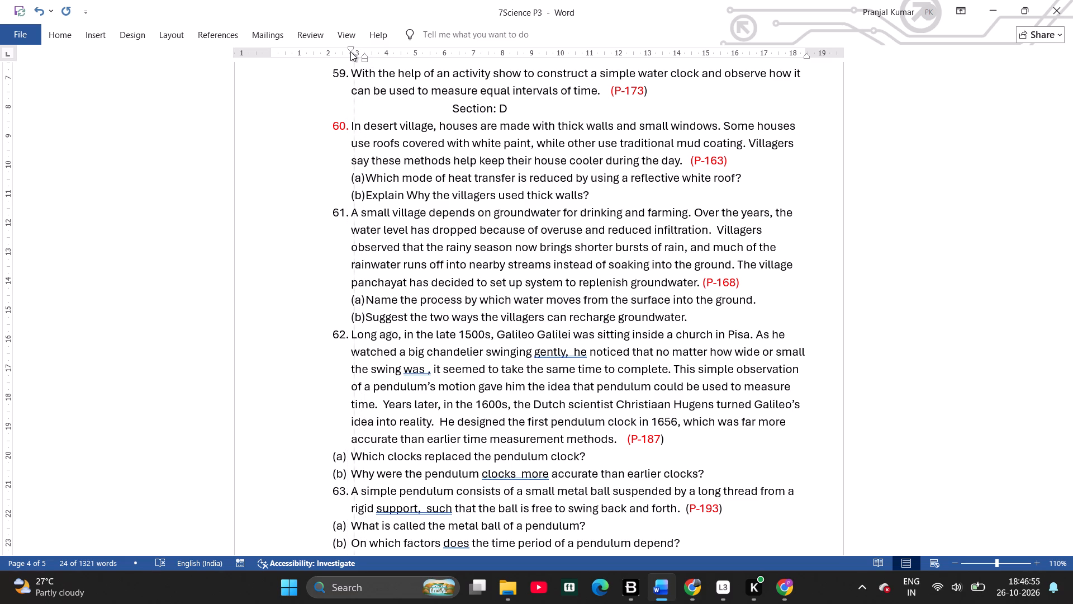
{"action": "left_click_drag", "start_coordinate": [350, 51], "coordinate": [352, 53]}
Set question 62's parts (a) and (b) to a first-line indent of about 2.8 cm and a left indent of about 3.3 cm.
{"action": "scroll", "coordinate": [405, 340], "scroll_direction": "down", "scroll_amount": 1}
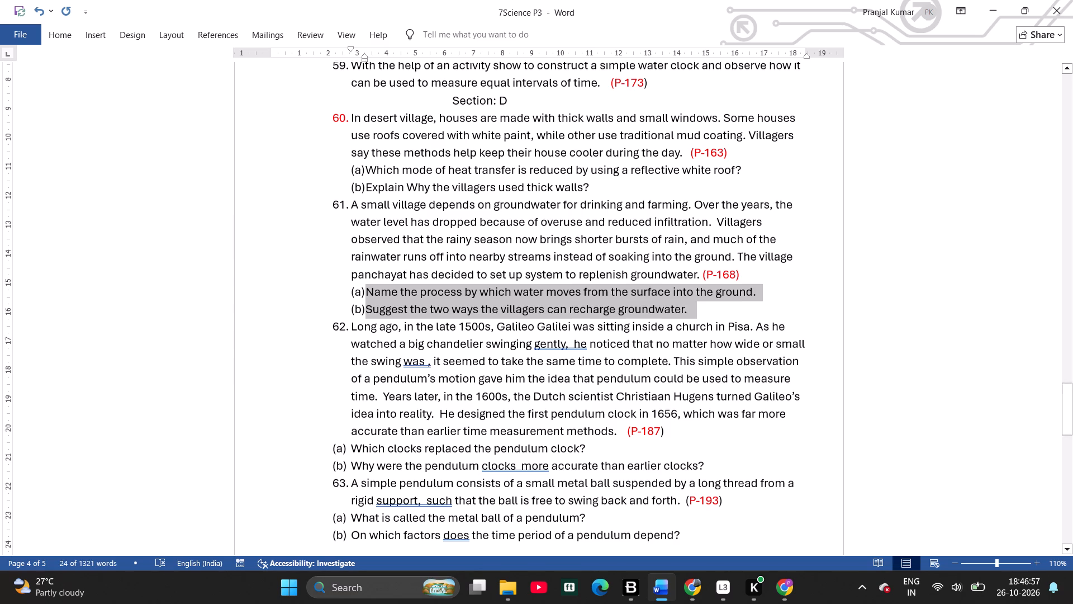
{"action": "scroll", "coordinate": [405, 340], "scroll_direction": "down", "scroll_amount": 1}
{"action": "left_click_drag", "start_coordinate": [353, 383], "coordinate": [708, 397]}
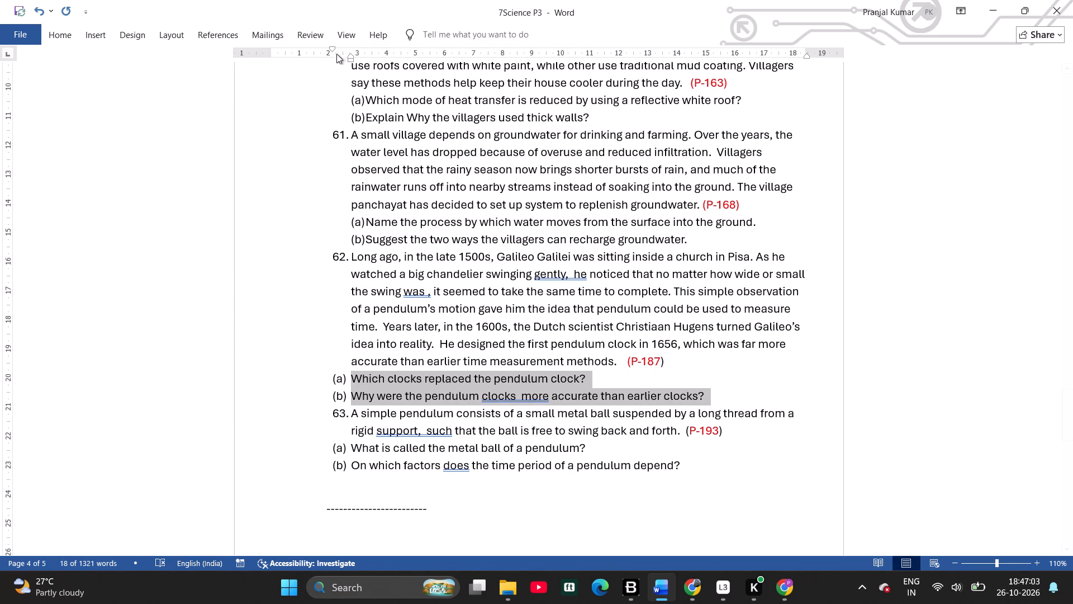
{"action": "left_click_drag", "start_coordinate": [331, 50], "coordinate": [350, 51]}
{"action": "left_click_drag", "start_coordinate": [352, 57], "coordinate": [364, 58]}
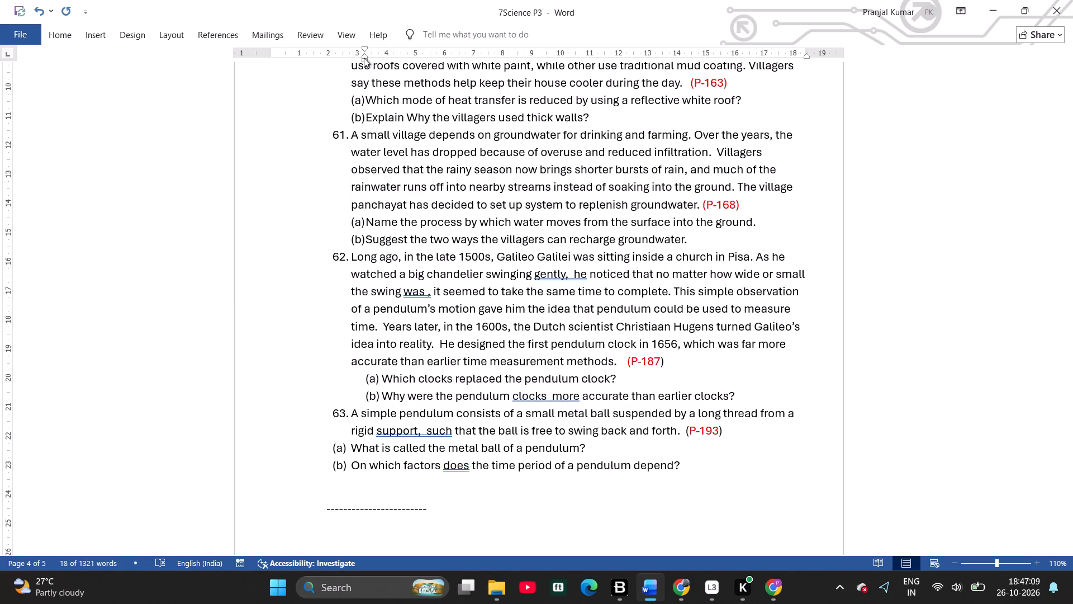
{"action": "left_click_drag", "start_coordinate": [364, 49], "coordinate": [355, 51]}
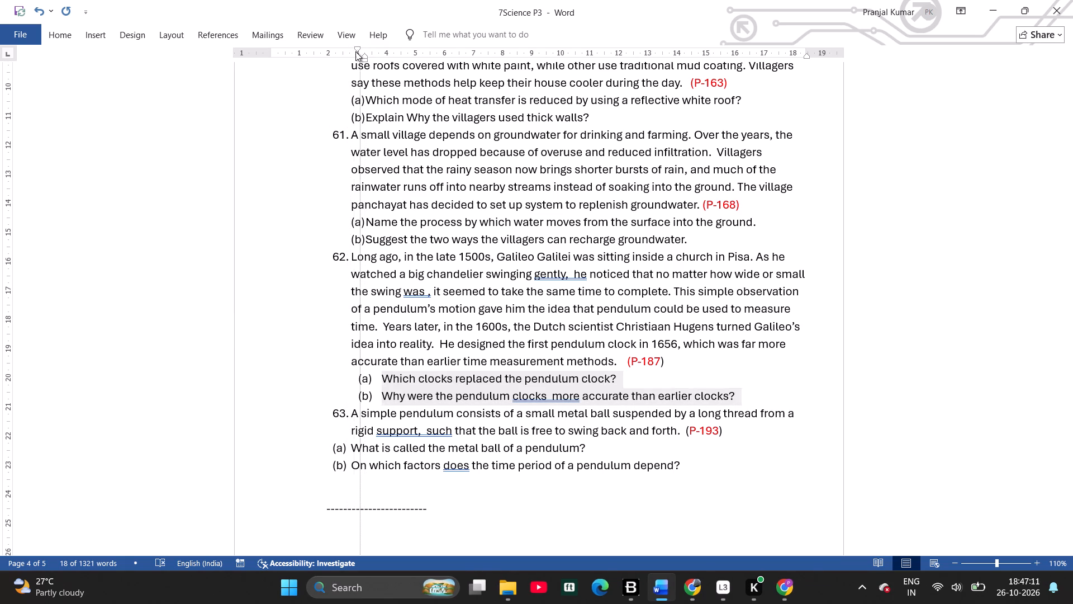
{"action": "left_click_drag", "start_coordinate": [355, 51], "coordinate": [354, 53]}
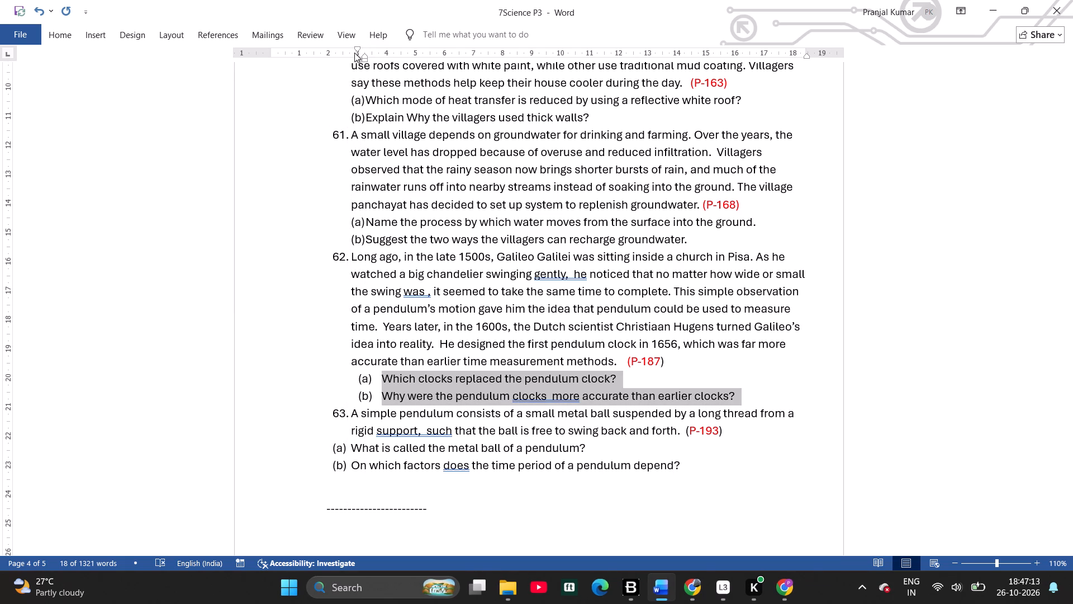
{"action": "left_click_drag", "start_coordinate": [358, 50], "coordinate": [351, 53]}
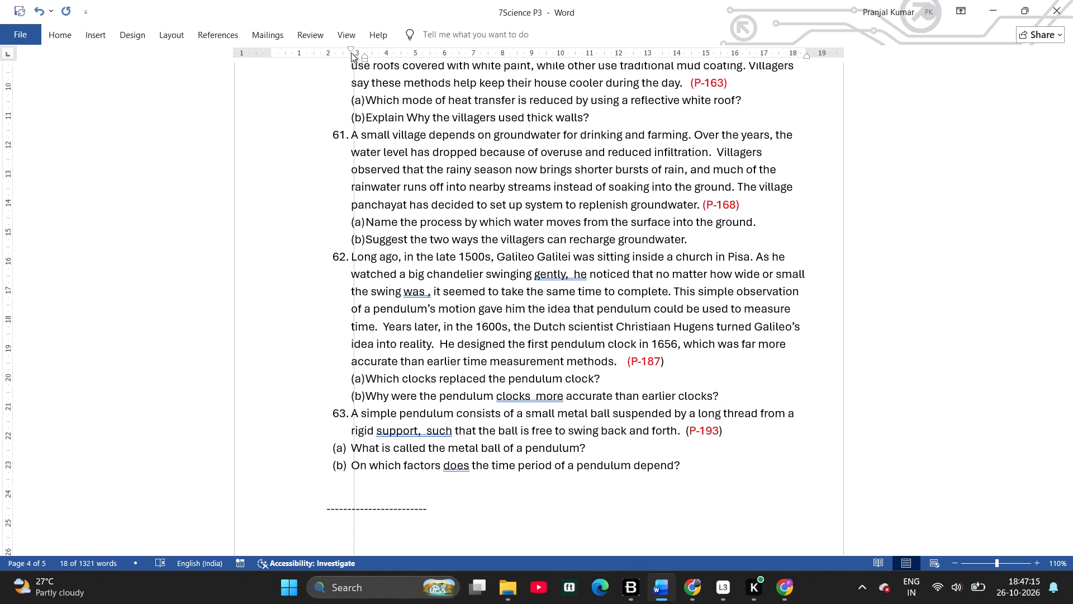
{"action": "left_click_drag", "start_coordinate": [351, 53], "coordinate": [350, 53]}
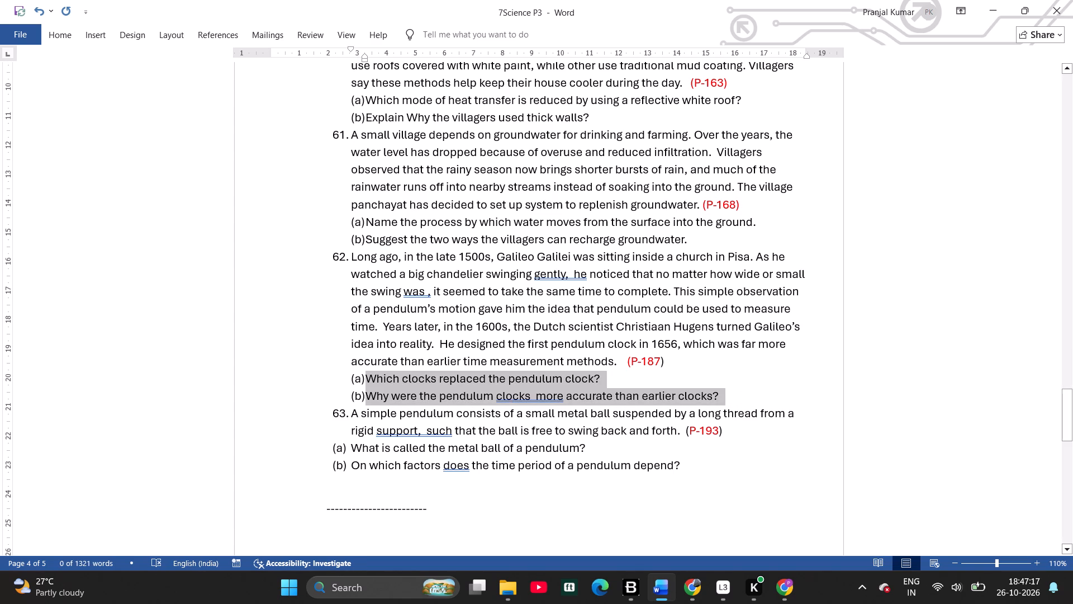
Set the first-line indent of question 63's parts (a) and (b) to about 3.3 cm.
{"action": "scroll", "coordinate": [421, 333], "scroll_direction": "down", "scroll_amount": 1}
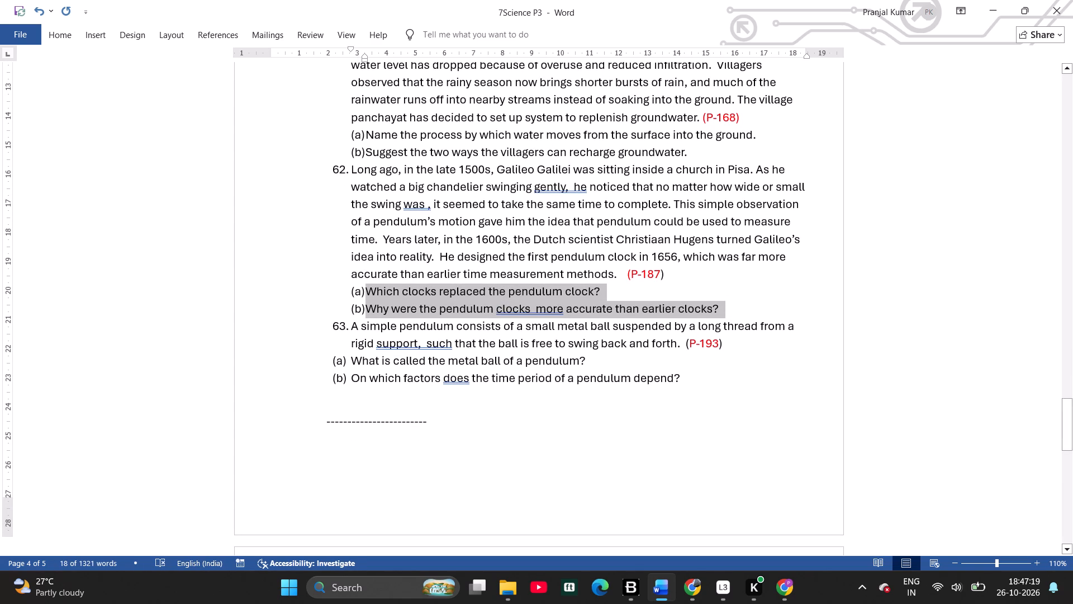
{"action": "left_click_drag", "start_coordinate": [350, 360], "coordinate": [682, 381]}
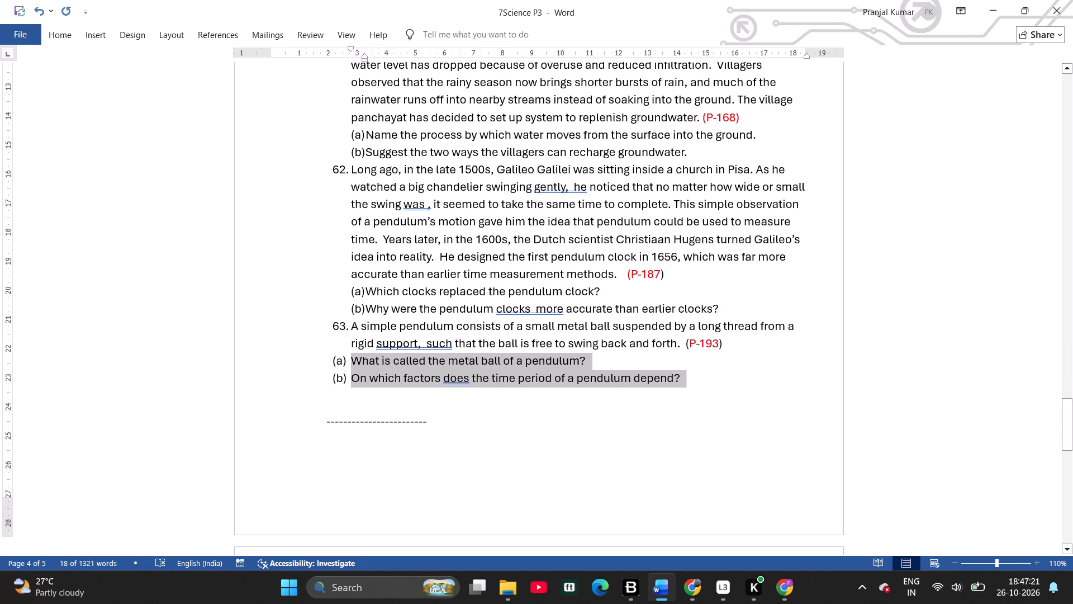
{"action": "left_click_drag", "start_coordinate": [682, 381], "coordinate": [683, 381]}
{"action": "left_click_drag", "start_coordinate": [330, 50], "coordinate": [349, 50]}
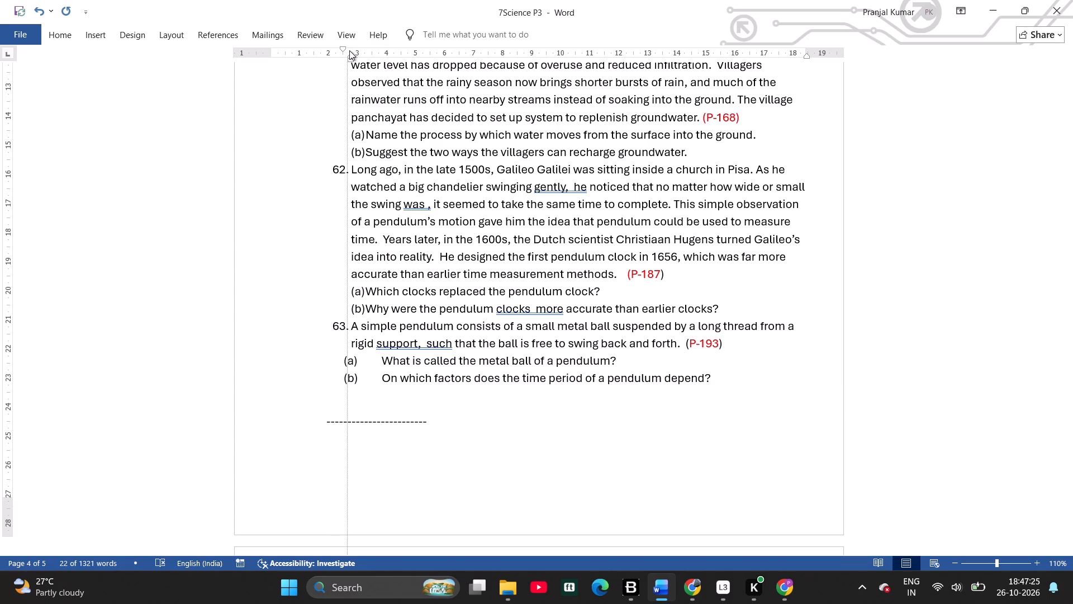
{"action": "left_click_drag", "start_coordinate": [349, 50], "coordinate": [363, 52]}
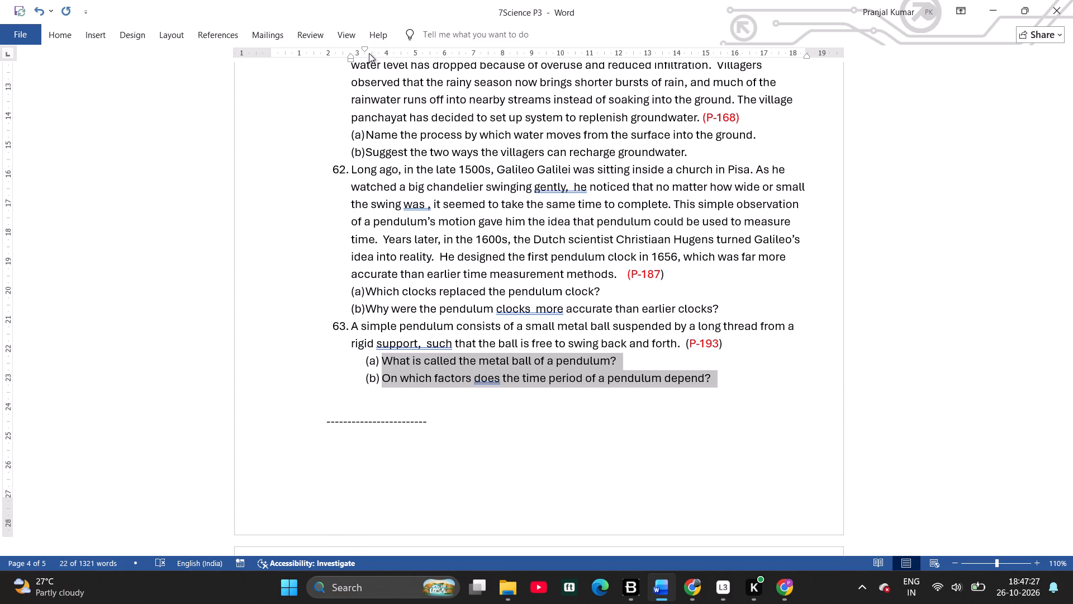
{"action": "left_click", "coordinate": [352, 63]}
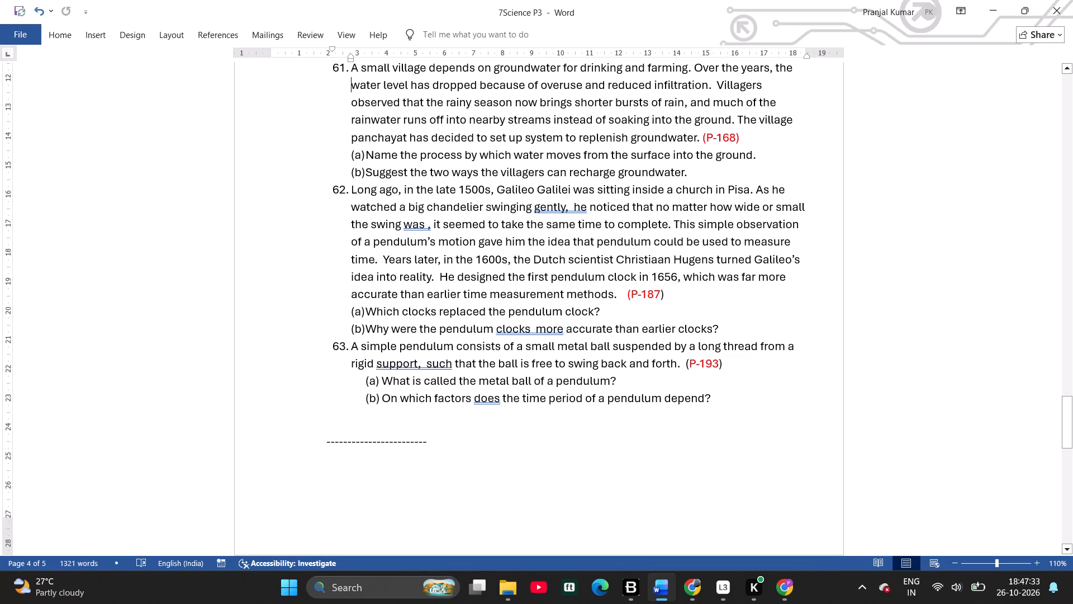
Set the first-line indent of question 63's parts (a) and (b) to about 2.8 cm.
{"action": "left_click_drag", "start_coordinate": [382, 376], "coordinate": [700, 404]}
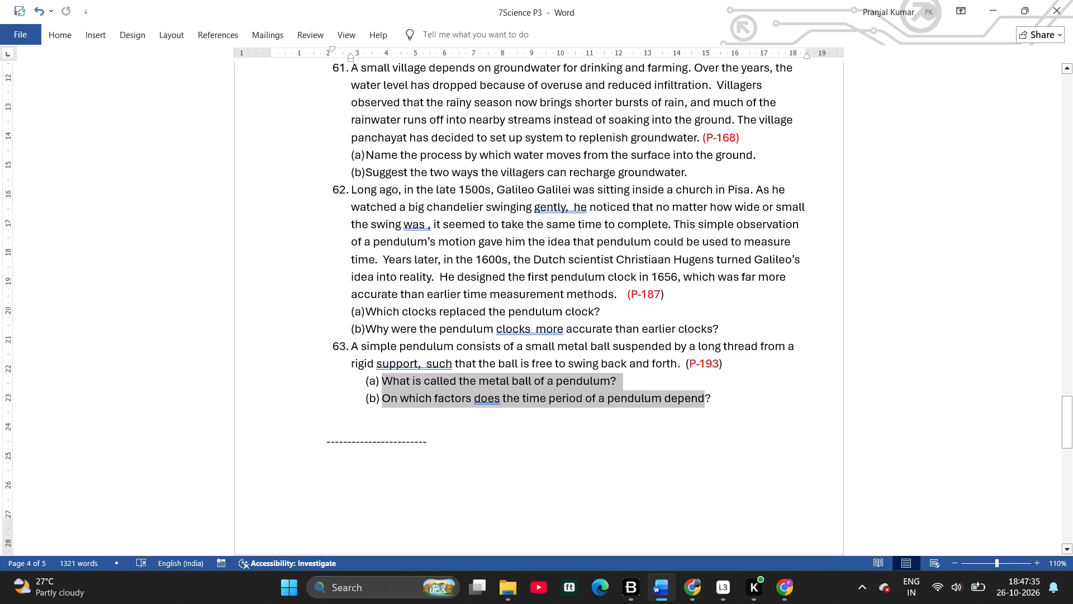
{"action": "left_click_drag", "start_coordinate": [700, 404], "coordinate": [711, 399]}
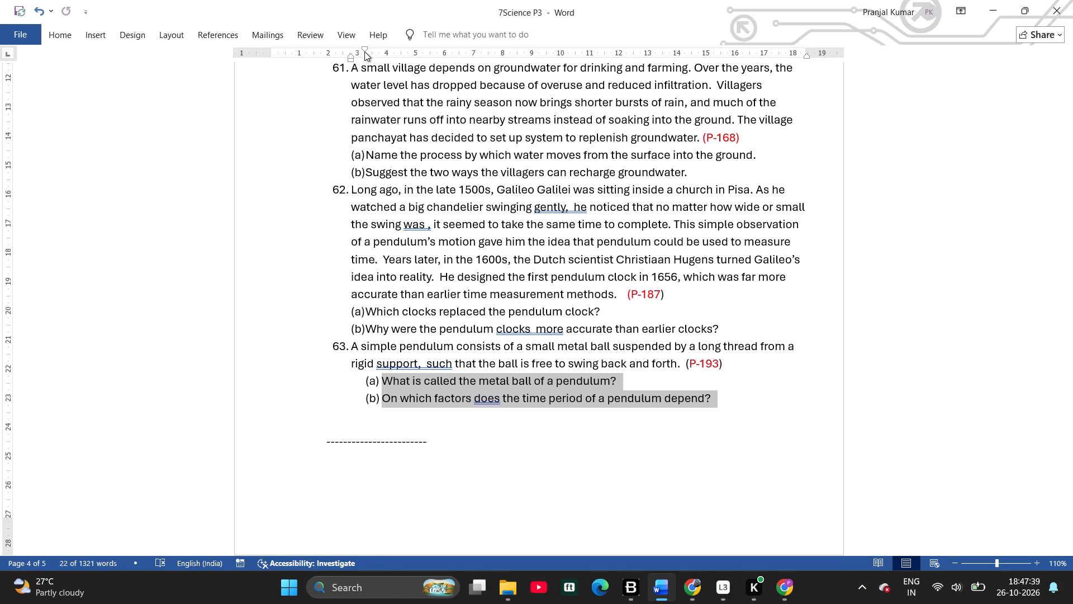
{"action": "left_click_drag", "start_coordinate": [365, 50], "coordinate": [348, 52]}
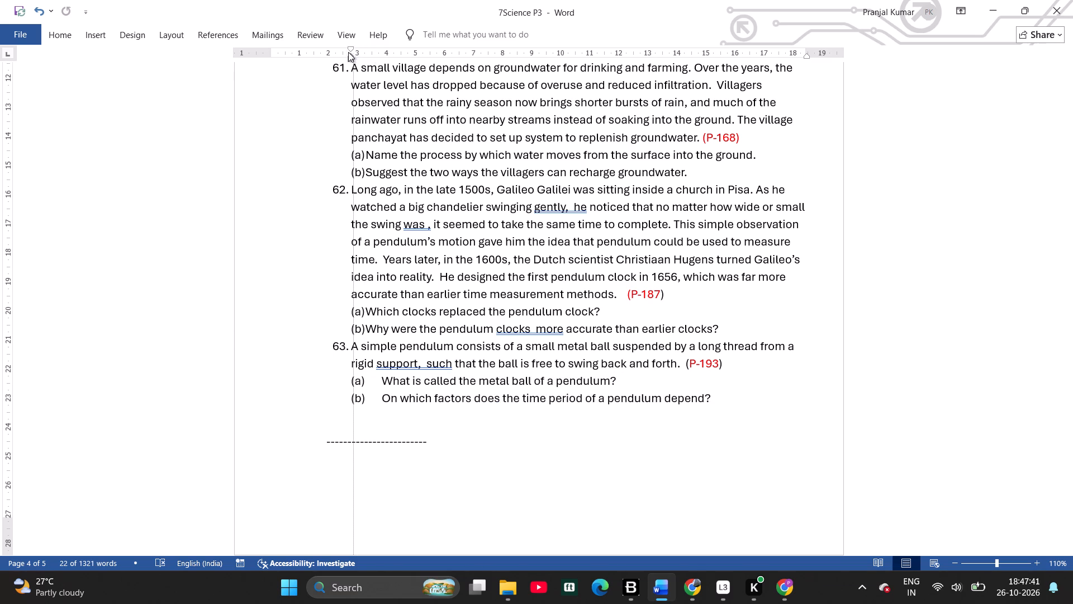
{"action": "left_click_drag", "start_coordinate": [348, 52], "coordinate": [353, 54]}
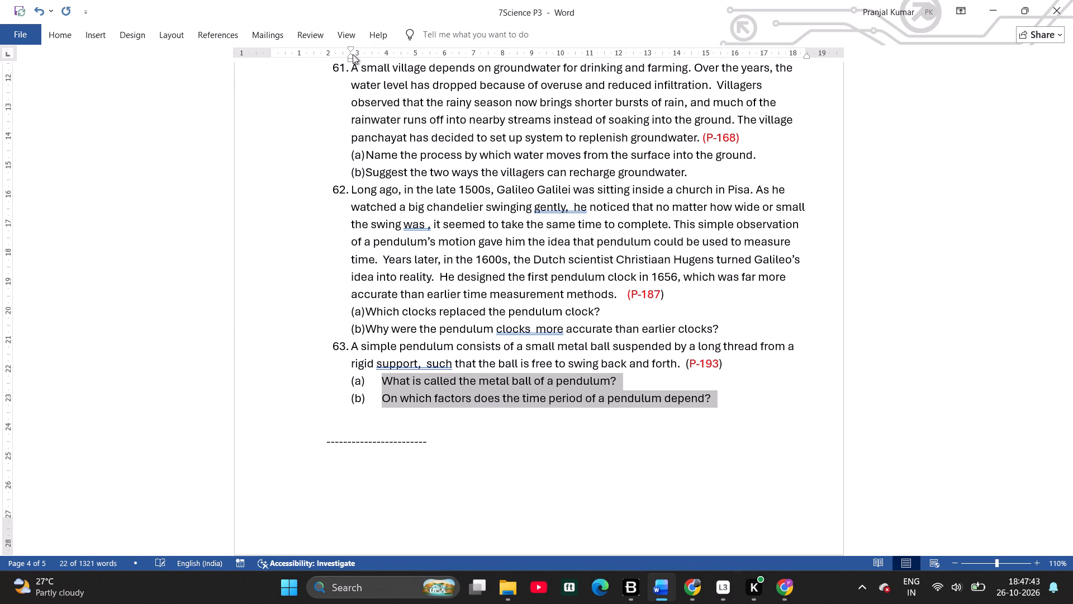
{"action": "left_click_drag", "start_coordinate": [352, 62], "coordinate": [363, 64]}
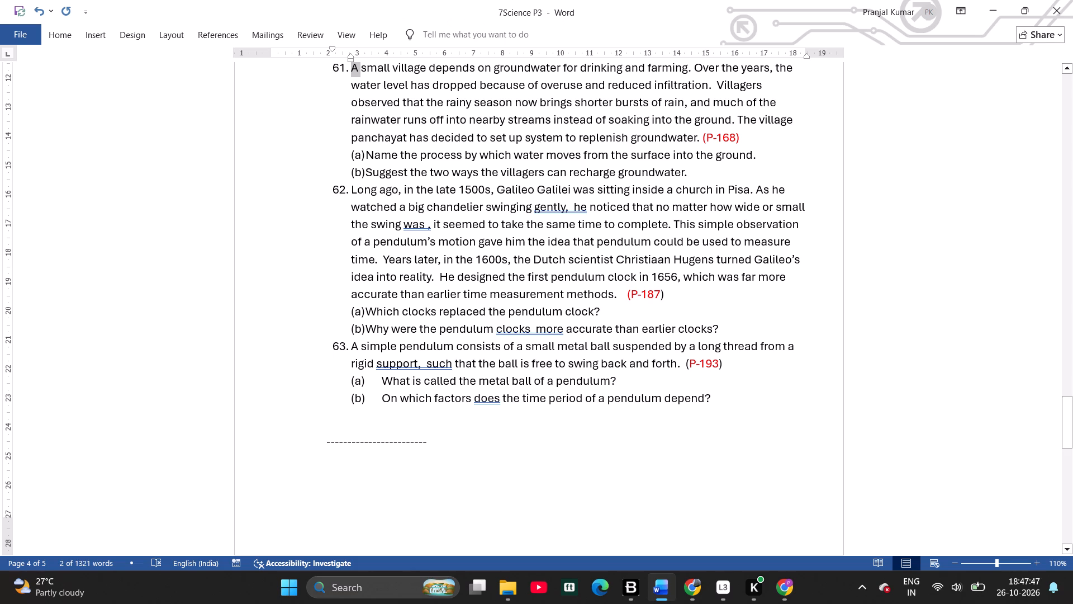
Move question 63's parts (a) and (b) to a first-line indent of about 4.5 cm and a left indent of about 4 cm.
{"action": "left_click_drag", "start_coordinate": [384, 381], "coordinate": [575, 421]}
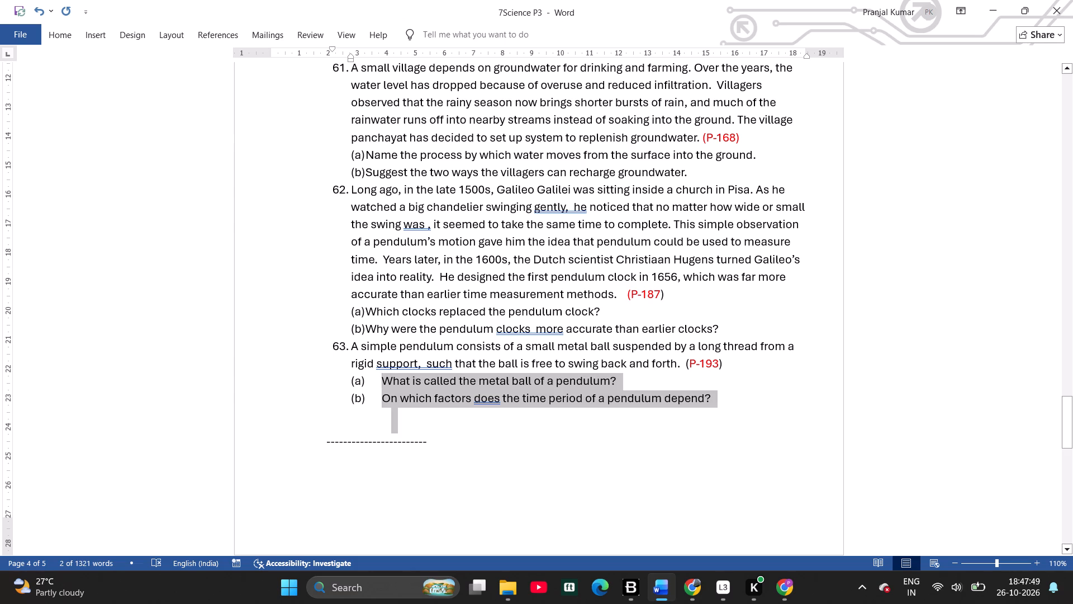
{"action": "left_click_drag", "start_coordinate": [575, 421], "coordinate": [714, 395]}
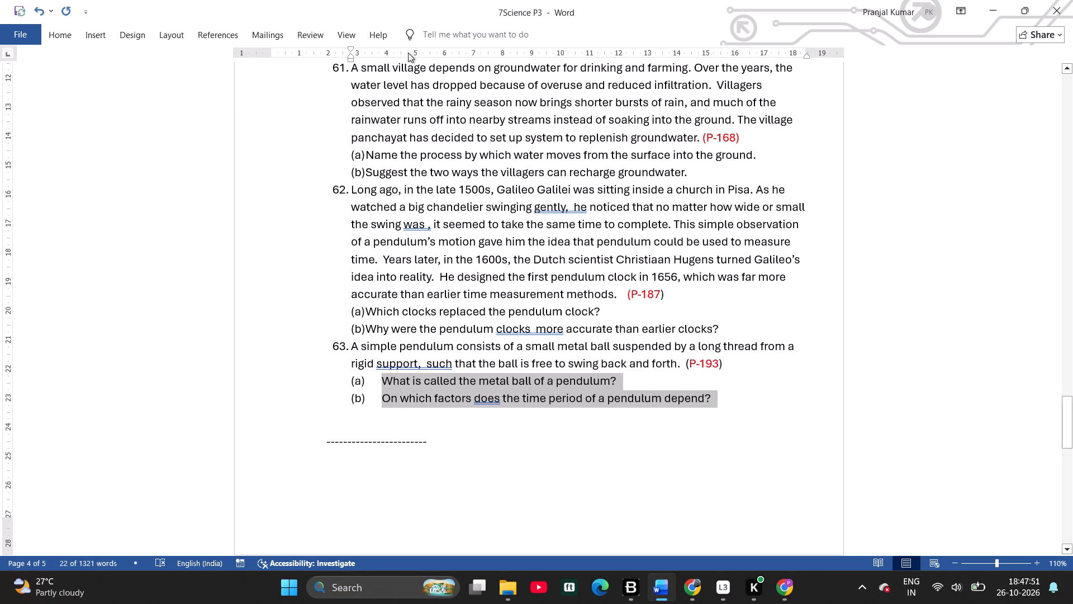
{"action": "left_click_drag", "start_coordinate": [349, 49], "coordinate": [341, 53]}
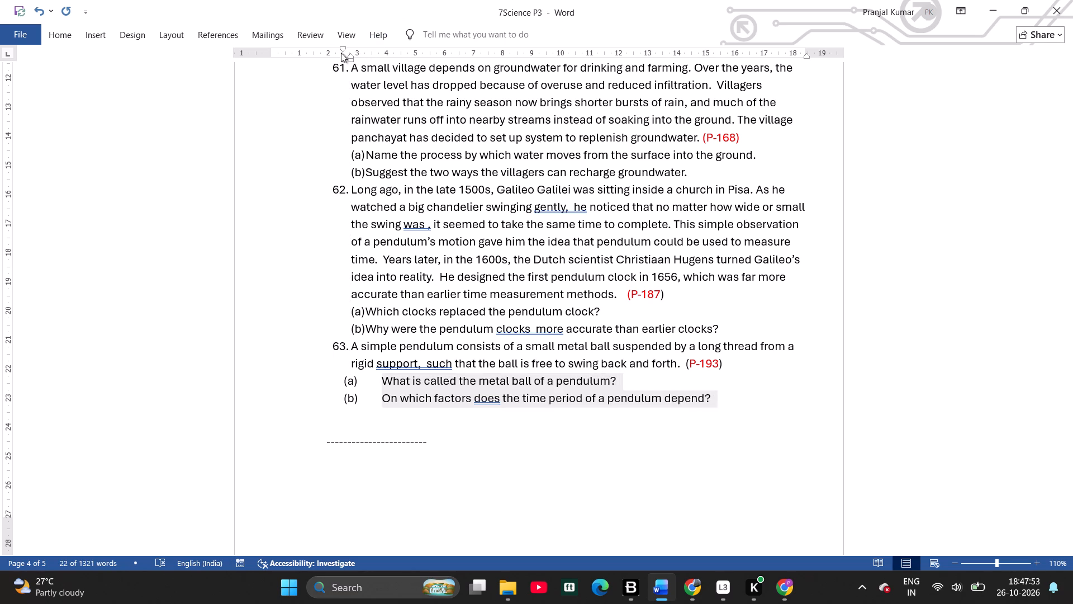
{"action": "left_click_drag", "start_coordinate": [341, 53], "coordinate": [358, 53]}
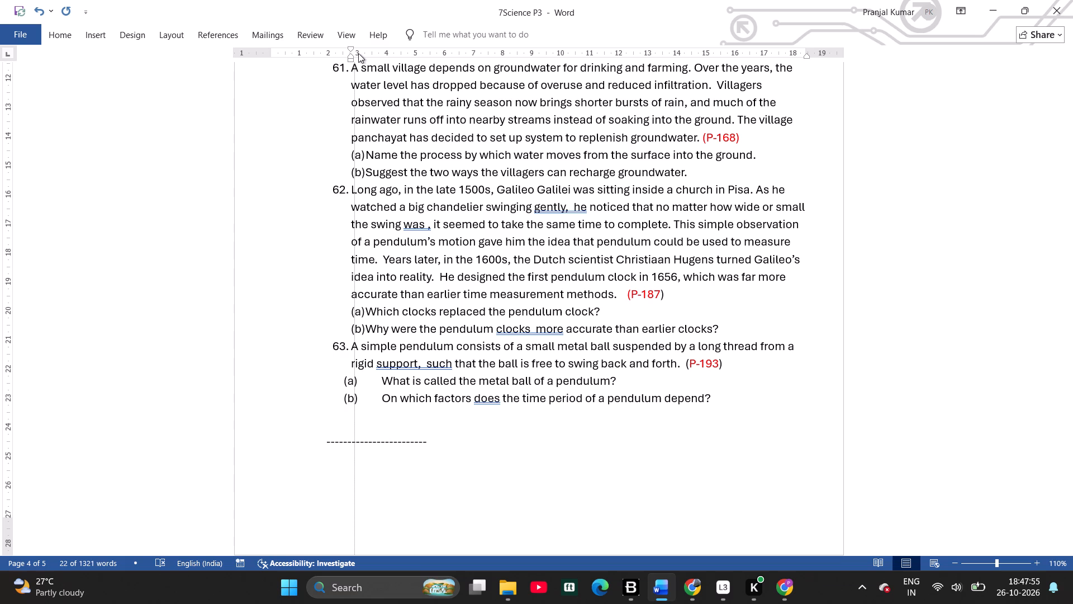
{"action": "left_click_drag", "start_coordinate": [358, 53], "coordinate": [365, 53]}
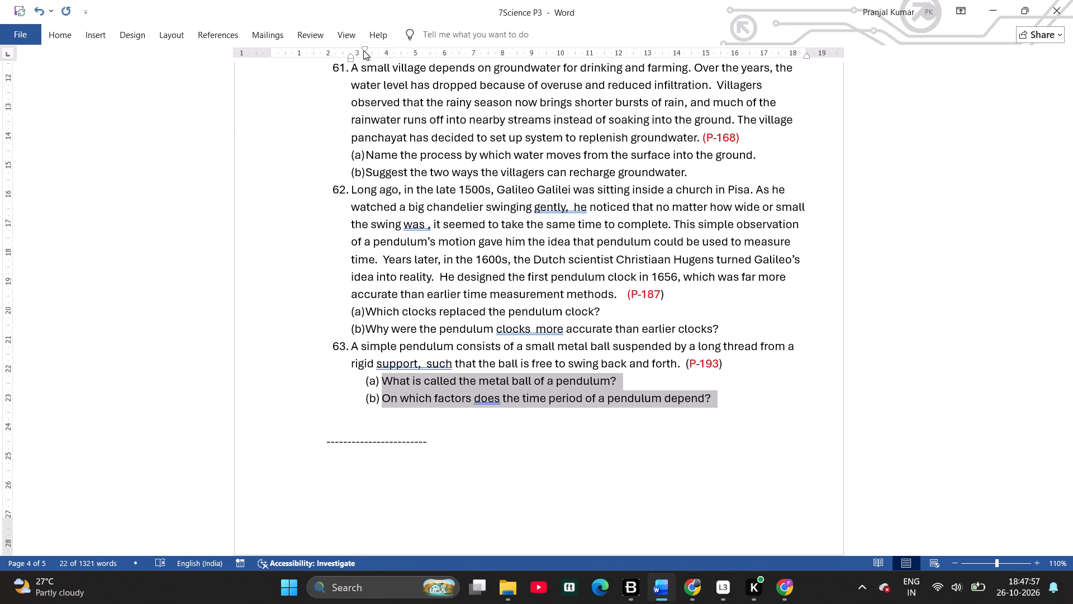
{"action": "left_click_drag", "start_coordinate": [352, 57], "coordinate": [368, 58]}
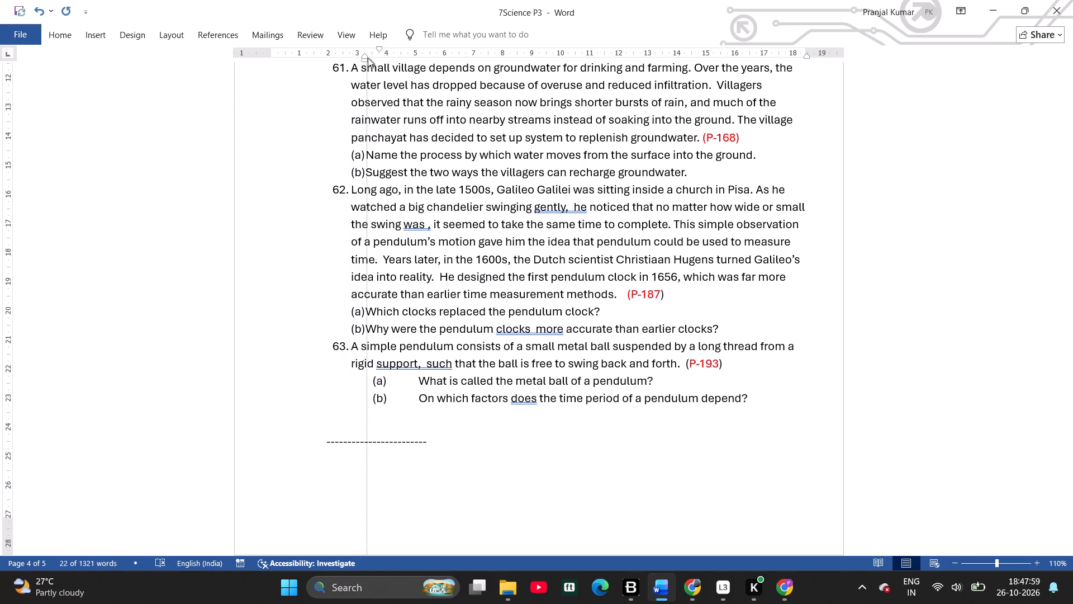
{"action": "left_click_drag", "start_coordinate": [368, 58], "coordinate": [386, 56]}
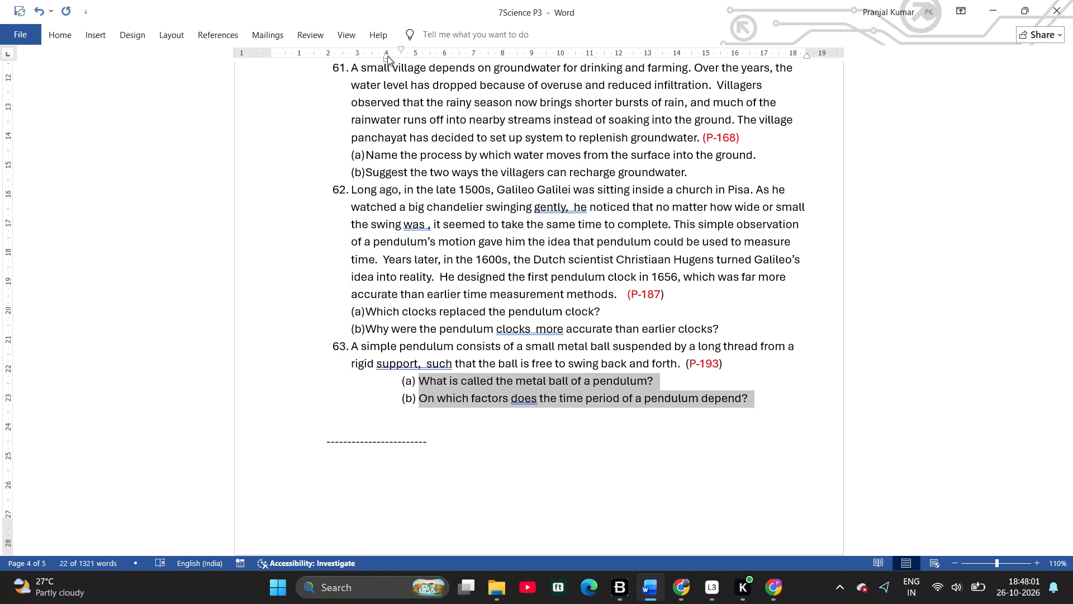
Set question 63's parts (a) and (b) to a first-line indent of about 2.8 cm and a left indent of about 3.3 cm.
{"action": "left_click_drag", "start_coordinate": [401, 48], "coordinate": [360, 49]}
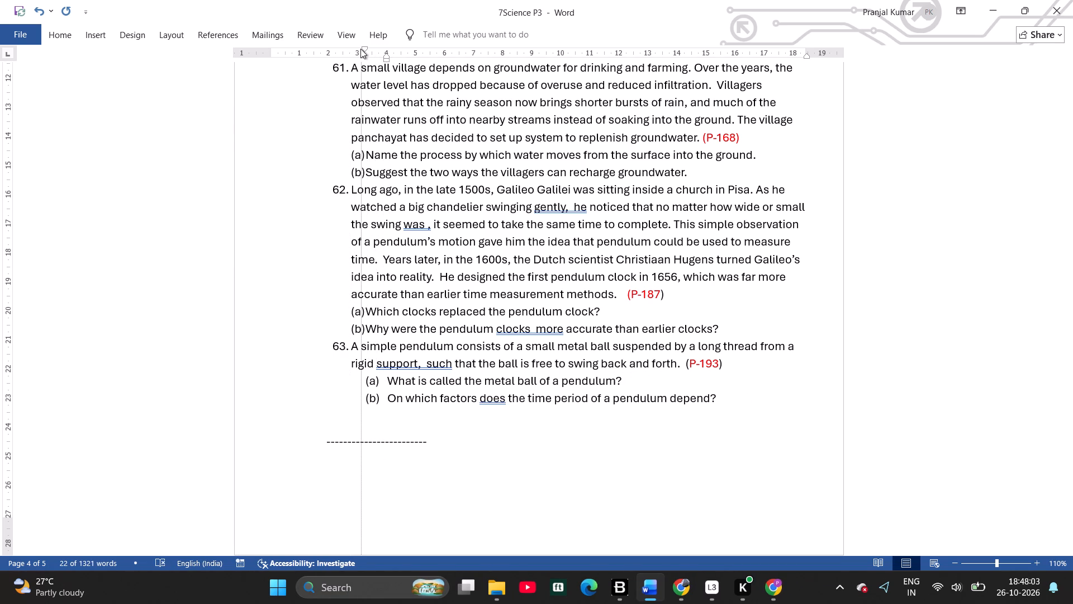
{"action": "left_click_drag", "start_coordinate": [360, 49], "coordinate": [354, 55]}
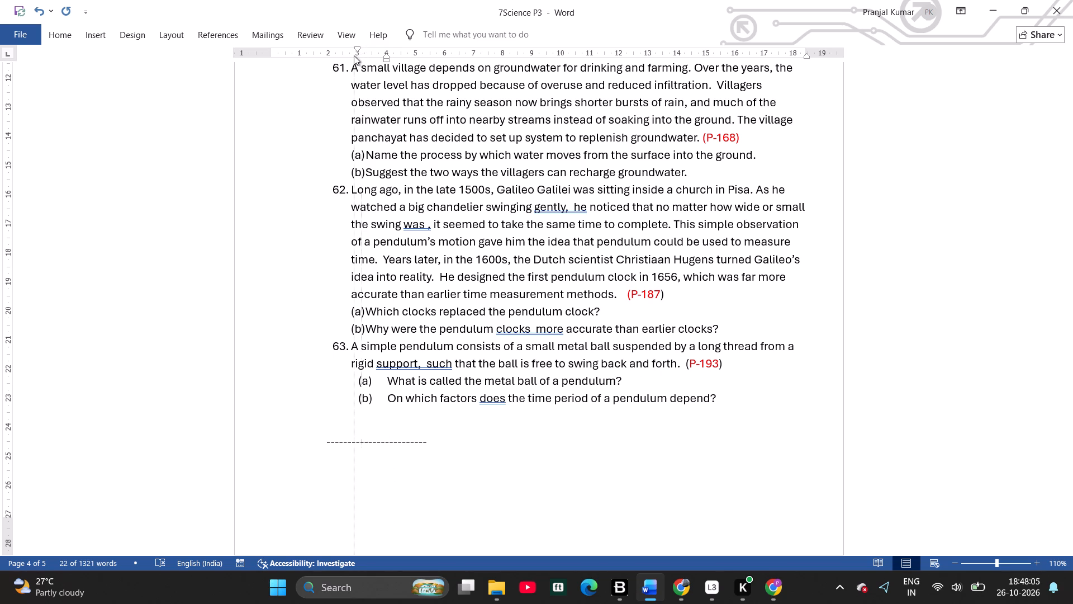
{"action": "left_click_drag", "start_coordinate": [354, 55], "coordinate": [354, 55]}
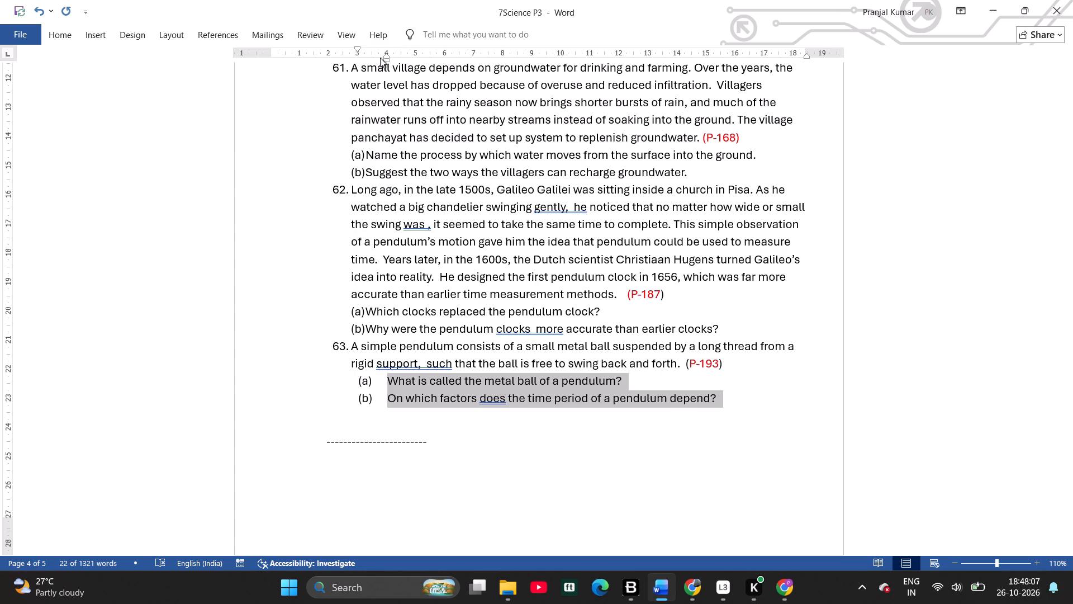
{"action": "left_click_drag", "start_coordinate": [385, 59], "coordinate": [368, 63]}
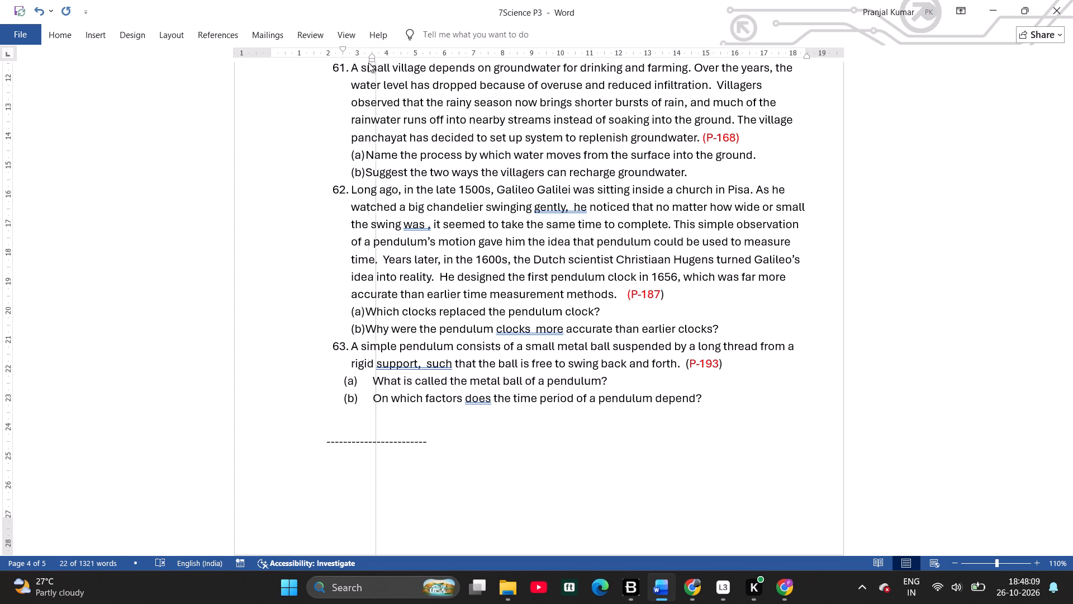
{"action": "left_click_drag", "start_coordinate": [368, 63], "coordinate": [367, 67]}
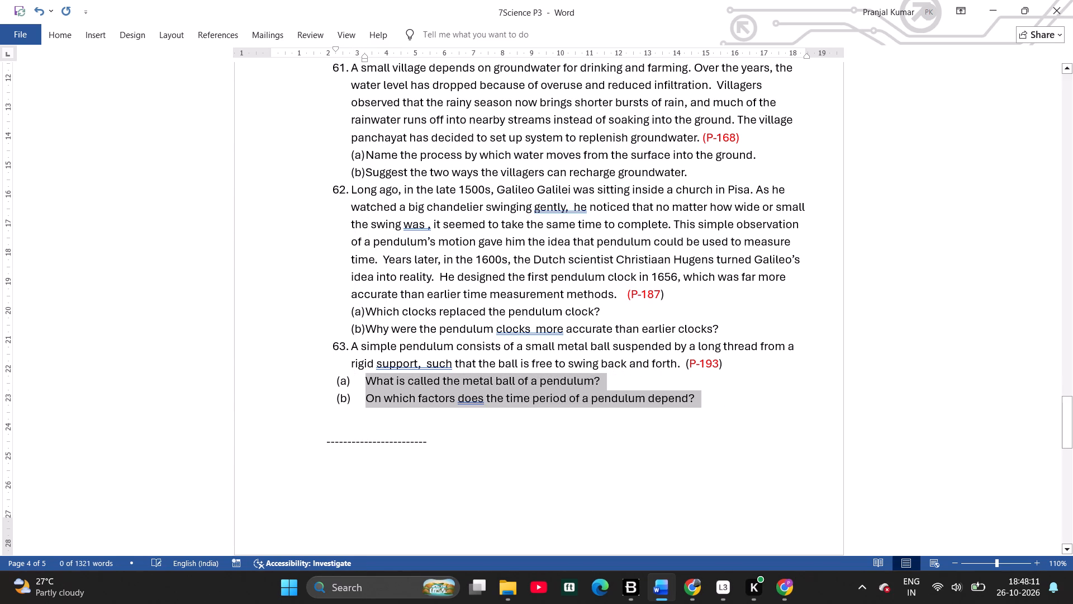
{"action": "left_click_drag", "start_coordinate": [336, 49], "coordinate": [343, 49]}
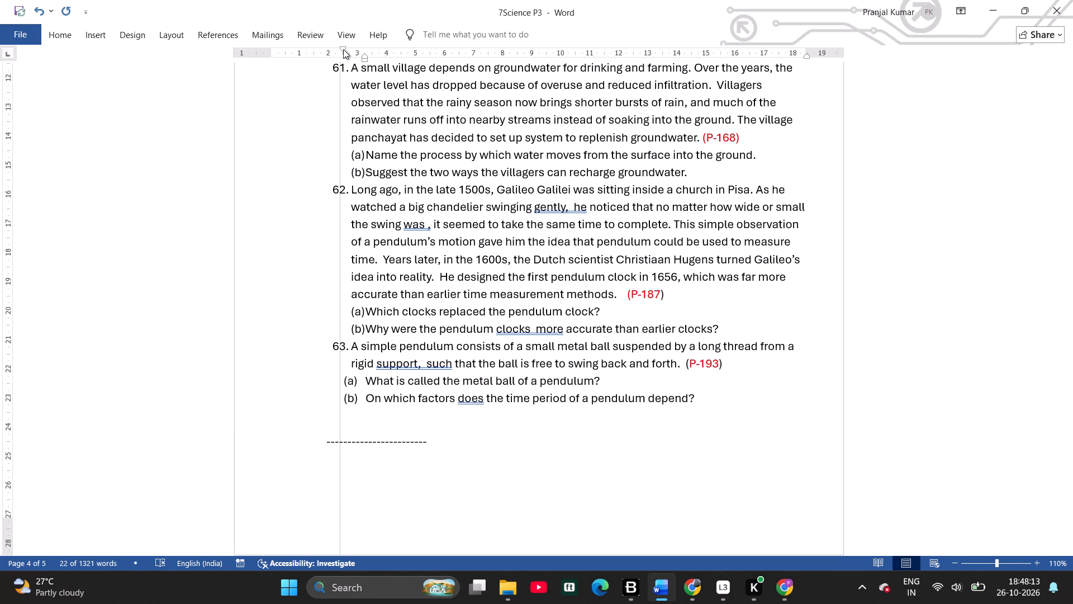
{"action": "left_click_drag", "start_coordinate": [343, 49], "coordinate": [348, 50]}
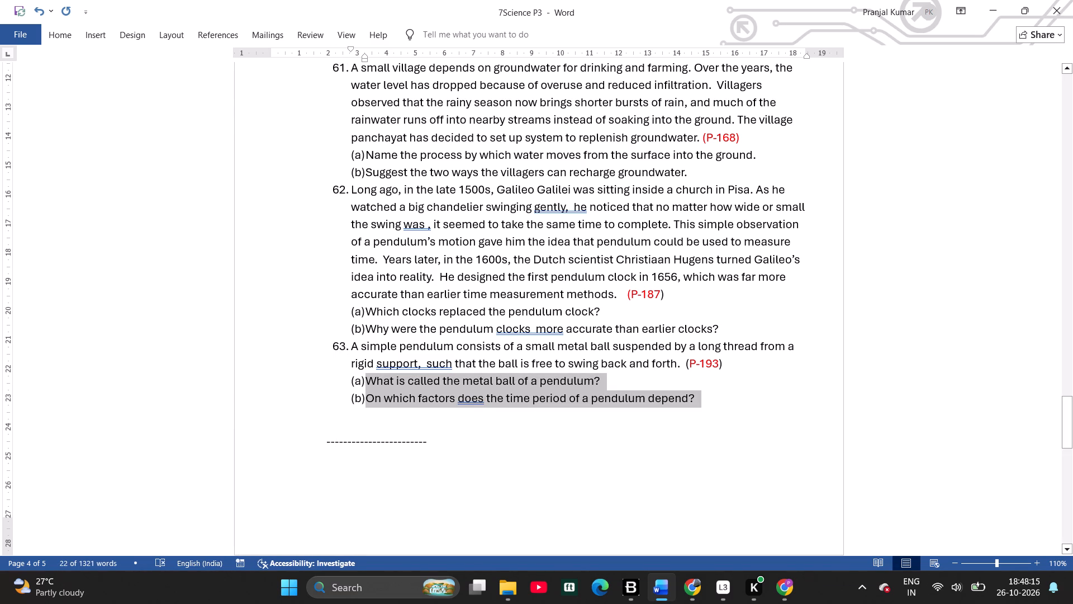
{"action": "left_click", "coordinate": [646, 421]}
Look over the last pages of the question paper and save the document.
{"action": "scroll", "coordinate": [646, 421], "scroll_direction": "down", "scroll_amount": 6}
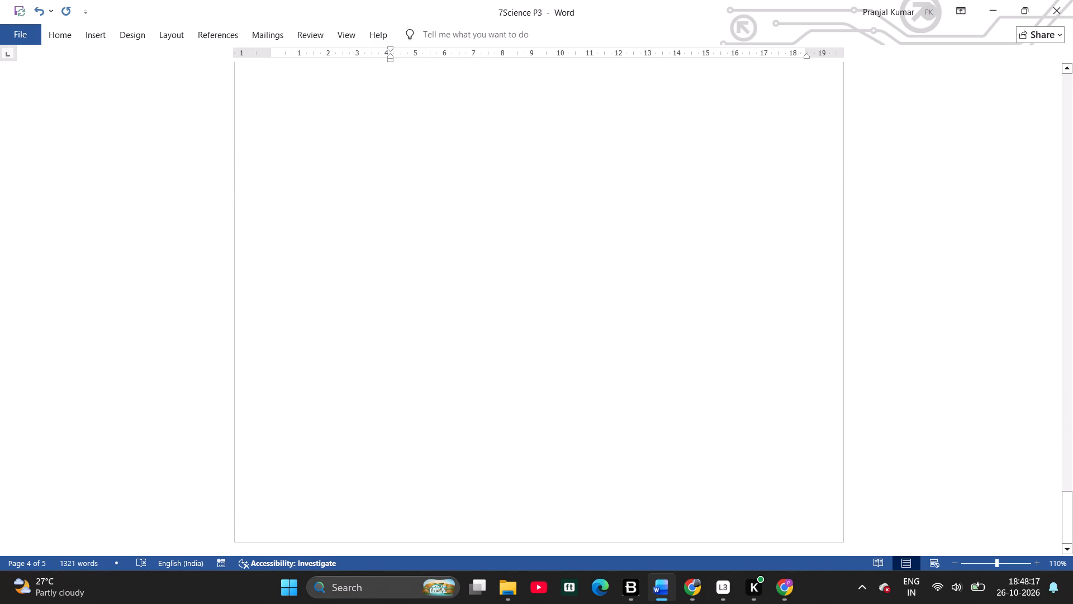
{"action": "scroll", "coordinate": [646, 421], "scroll_direction": "down", "scroll_amount": 1}
{"action": "scroll", "coordinate": [646, 421], "scroll_direction": "up", "scroll_amount": 5}
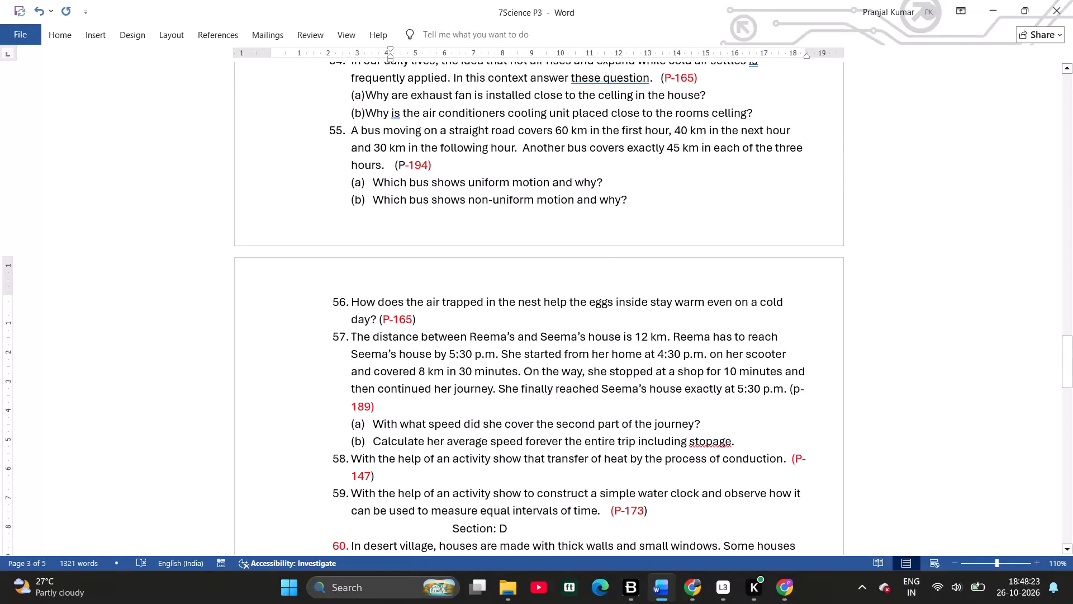
{"action": "key", "text": "ctrl+s"}
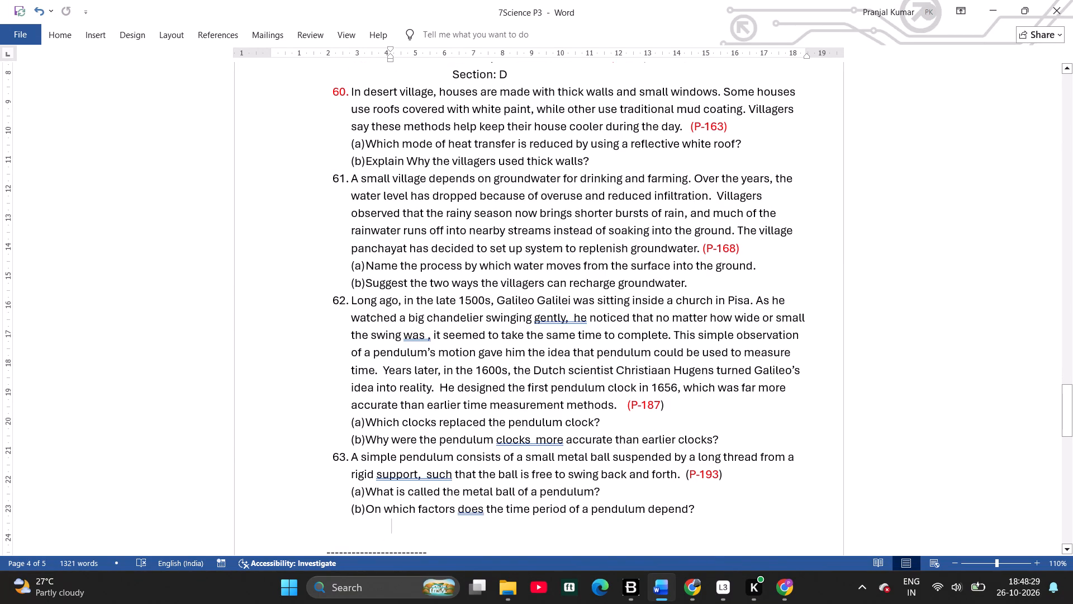
Delete the extra space after "clocks" in question 62's part (b) and after "support," in question 63.
{"action": "left_click", "coordinate": [534, 443]}
{"action": "key", "text": "BackSpace"}
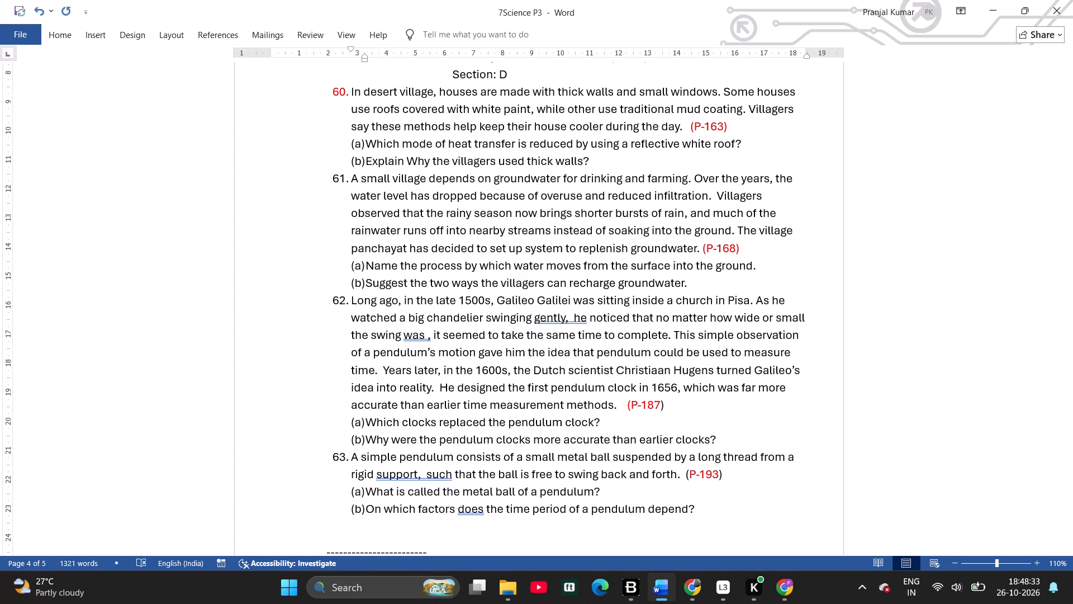
{"action": "left_click", "coordinate": [426, 475]}
{"action": "key", "text": "BackSpace"}
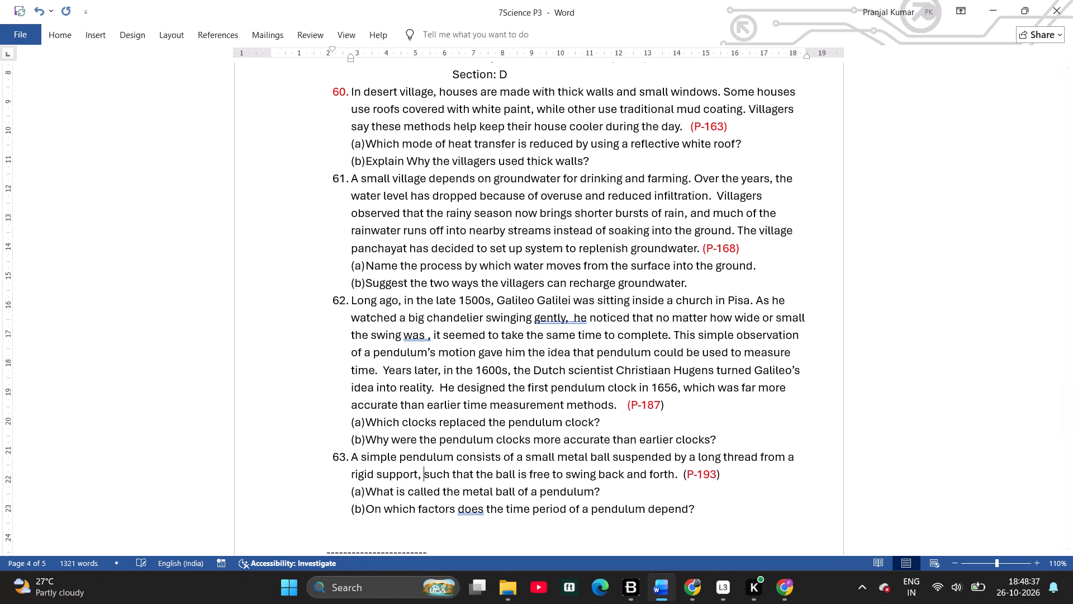
Save the question paper with the spacing corrections.
{"action": "key", "text": "ctrl+s"}
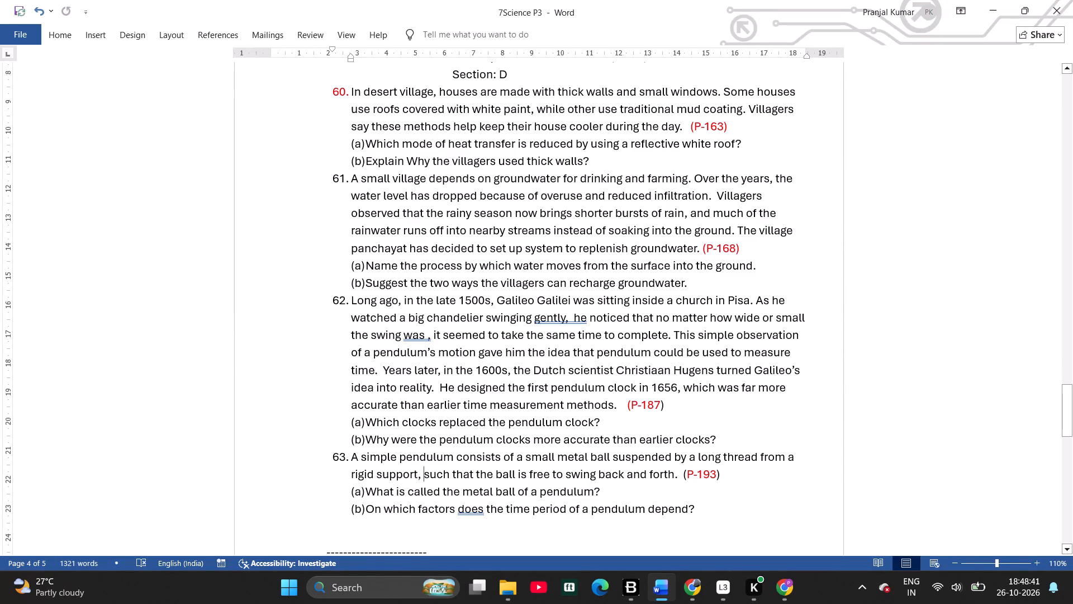
Change the font of the entire question paper to Calibri.
{"action": "scroll", "coordinate": [614, 333], "scroll_direction": "up", "scroll_amount": 11}
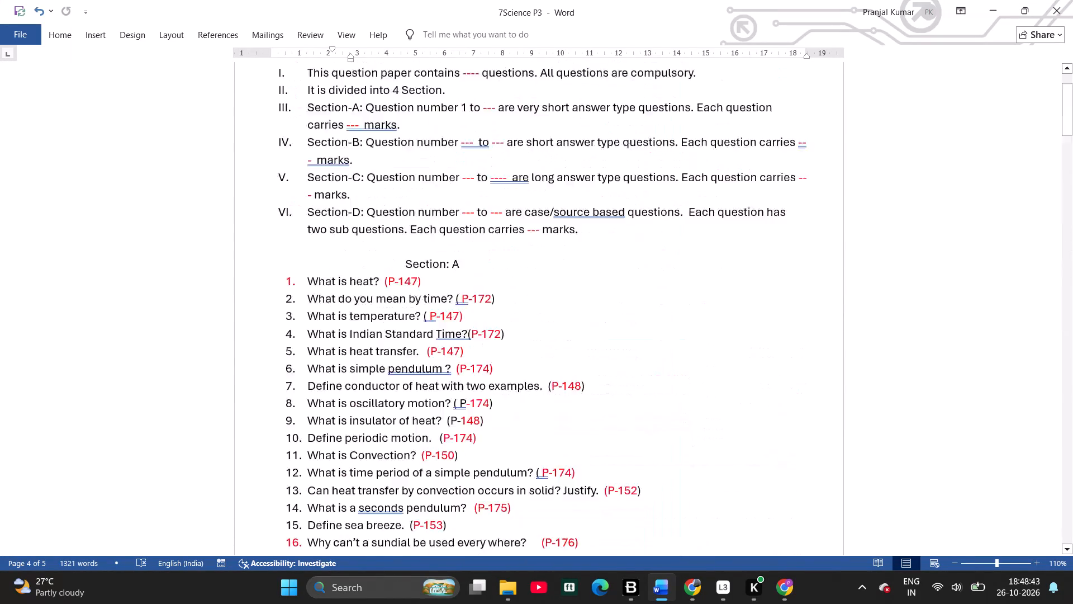
{"action": "scroll", "coordinate": [614, 333], "scroll_direction": "up", "scroll_amount": 3}
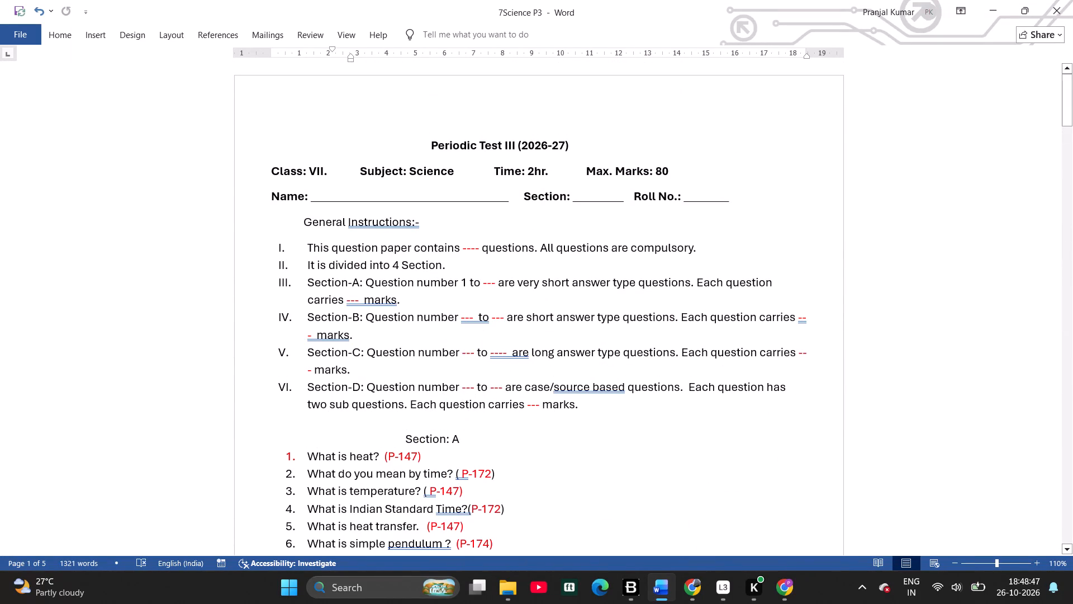
{"action": "key", "text": "ctrl+a"}
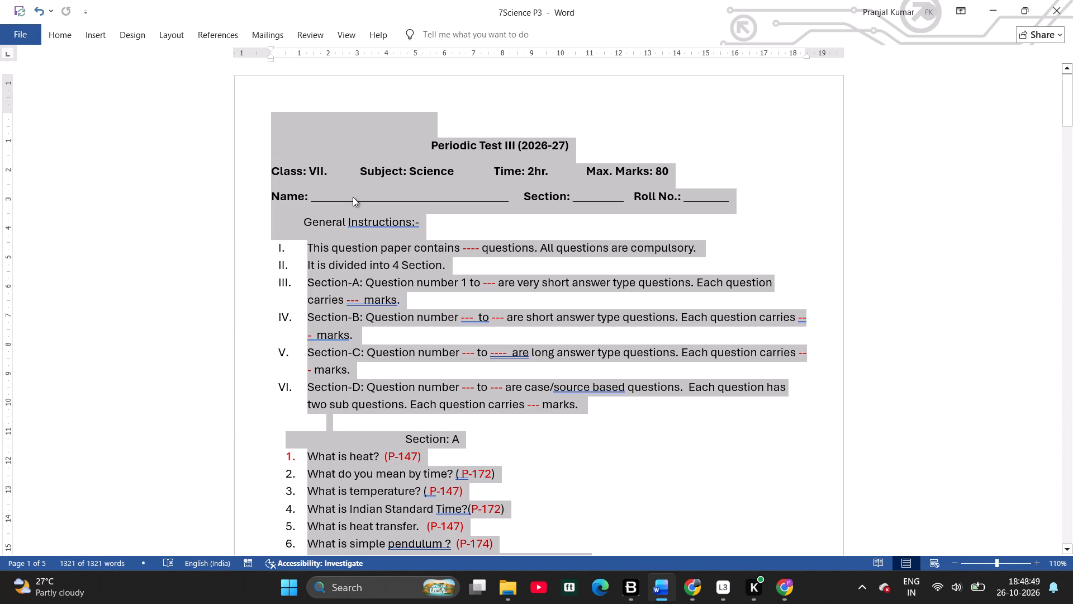
{"action": "right_click", "coordinate": [353, 197]}
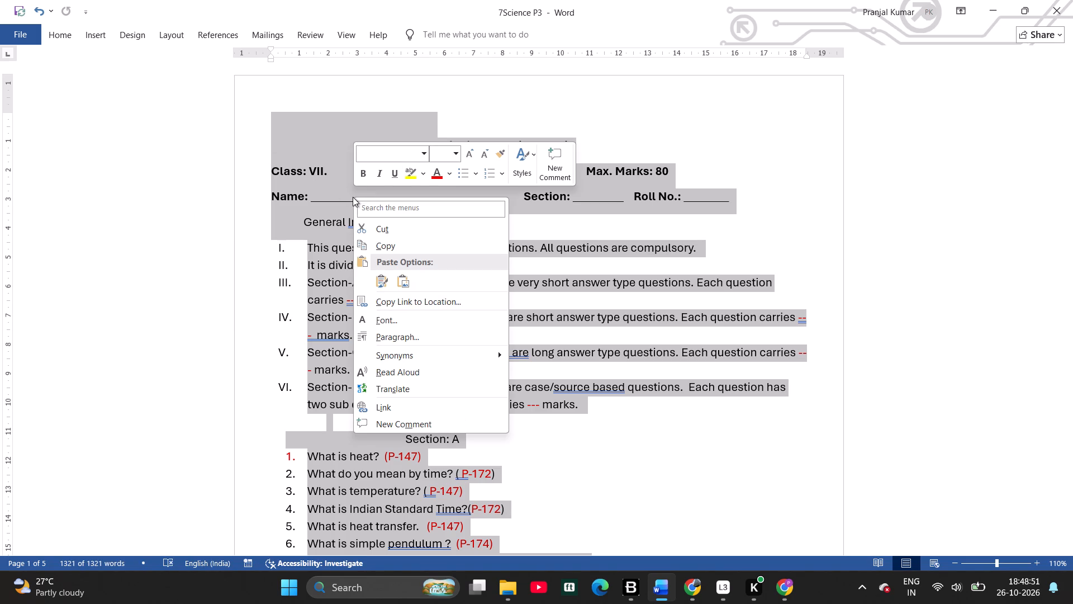
{"action": "left_click", "coordinate": [423, 152]}
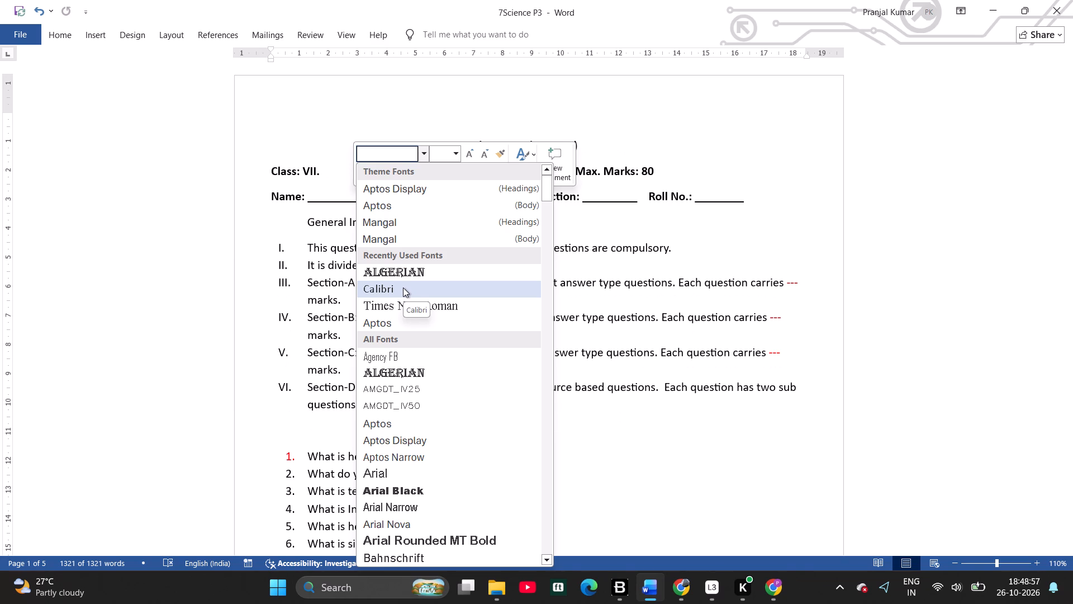
{"action": "left_click", "coordinate": [403, 287]}
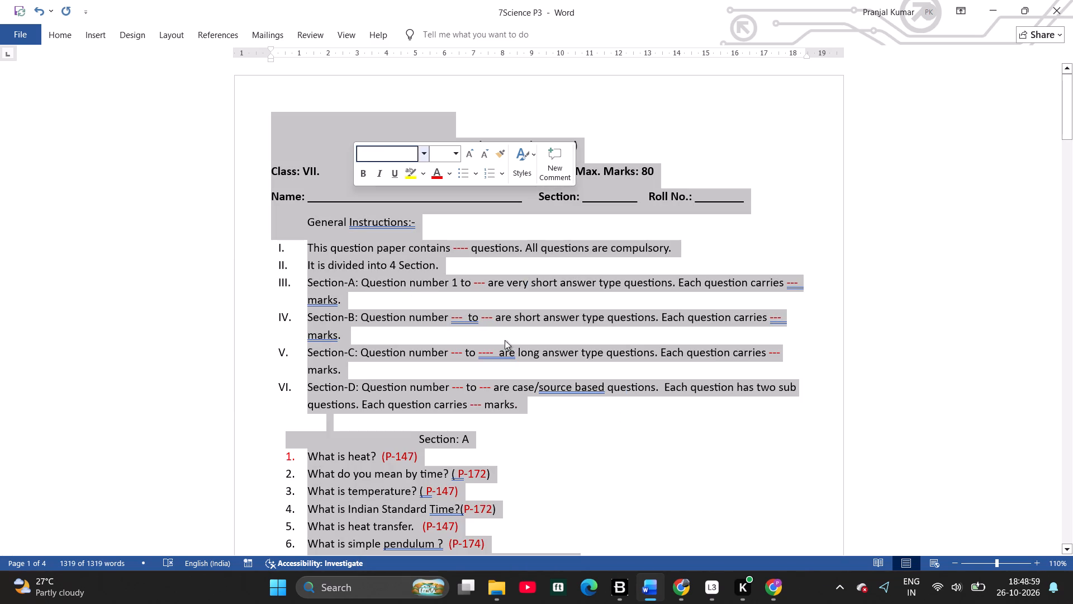
{"action": "left_click", "coordinate": [610, 424]}
Look through the question paper's pages to check the layout in the new font, ending at question 44.
{"action": "scroll", "coordinate": [610, 424], "scroll_direction": "down", "scroll_amount": 3}
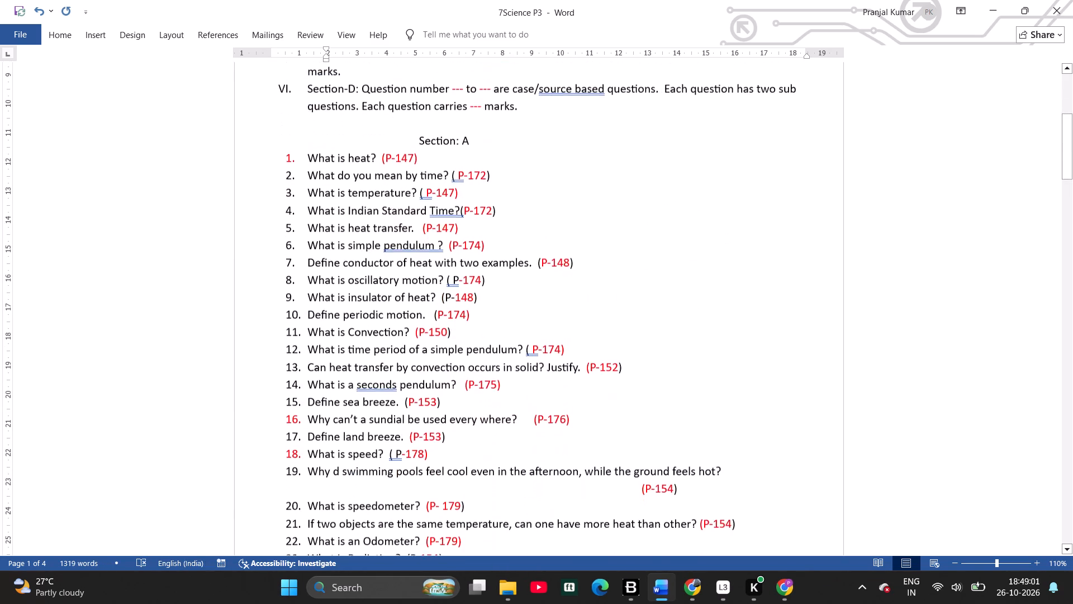
{"action": "scroll", "coordinate": [610, 424], "scroll_direction": "down", "scroll_amount": 4}
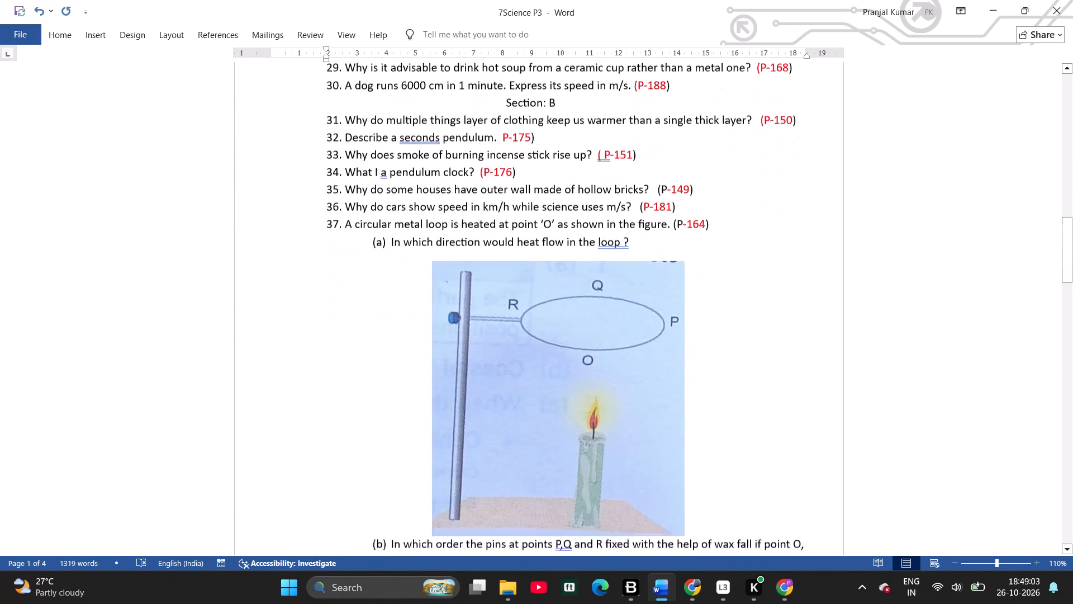
{"action": "scroll", "coordinate": [610, 424], "scroll_direction": "down", "scroll_amount": 5}
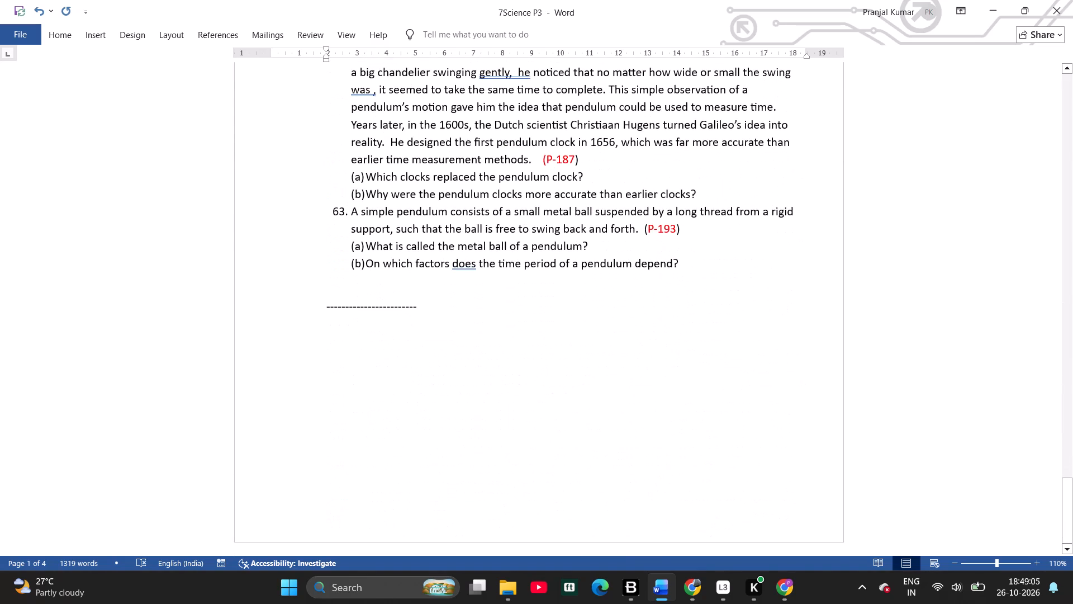
{"action": "scroll", "coordinate": [528, 339], "scroll_direction": "up", "scroll_amount": 2}
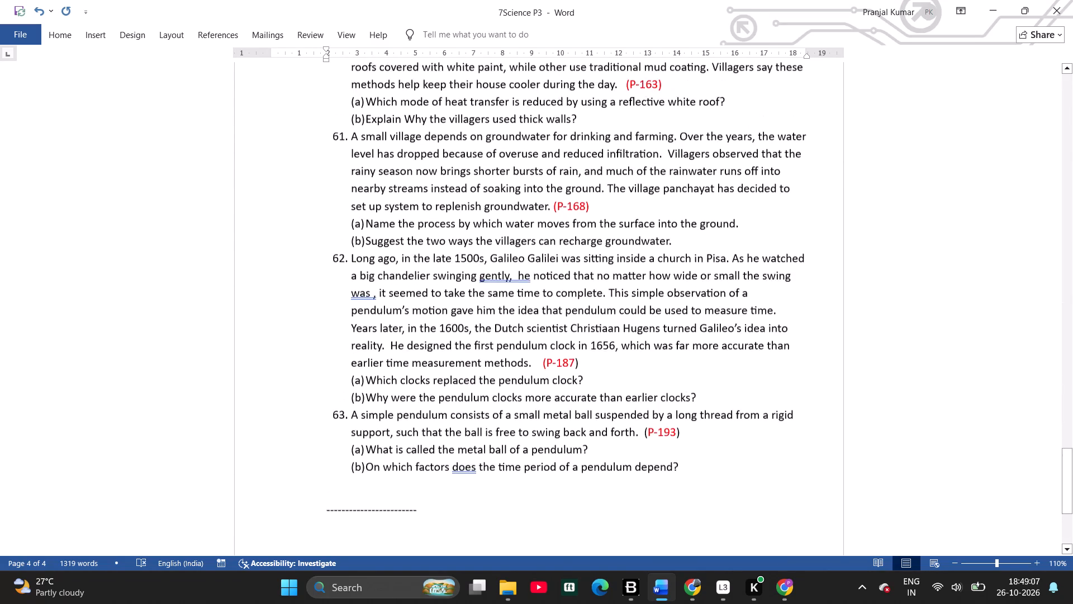
{"action": "scroll", "coordinate": [528, 339], "scroll_direction": "up", "scroll_amount": 3}
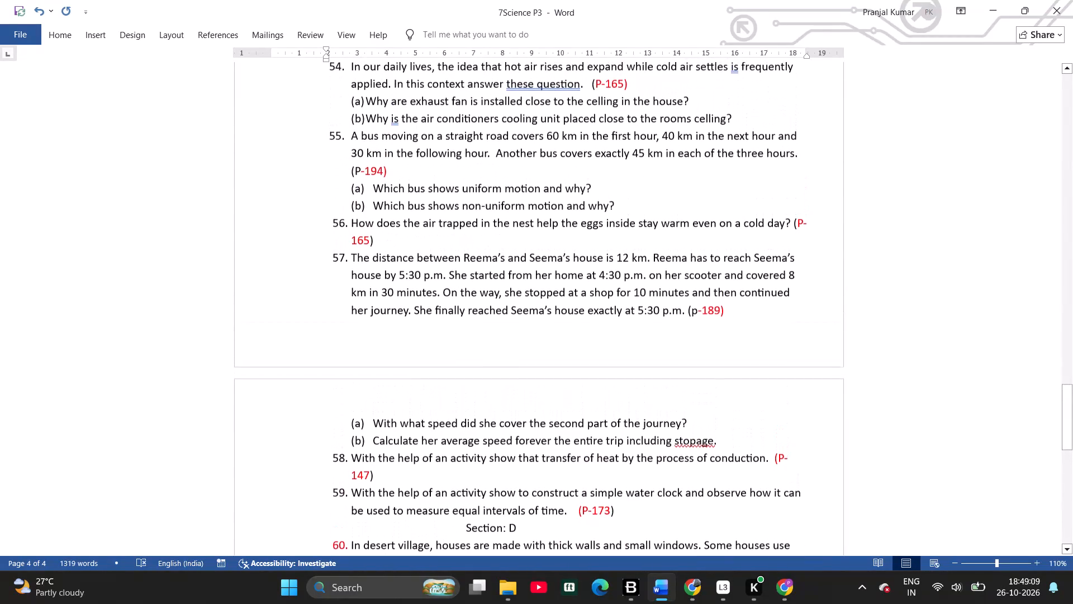
{"action": "scroll", "coordinate": [528, 339], "scroll_direction": "up", "scroll_amount": 3}
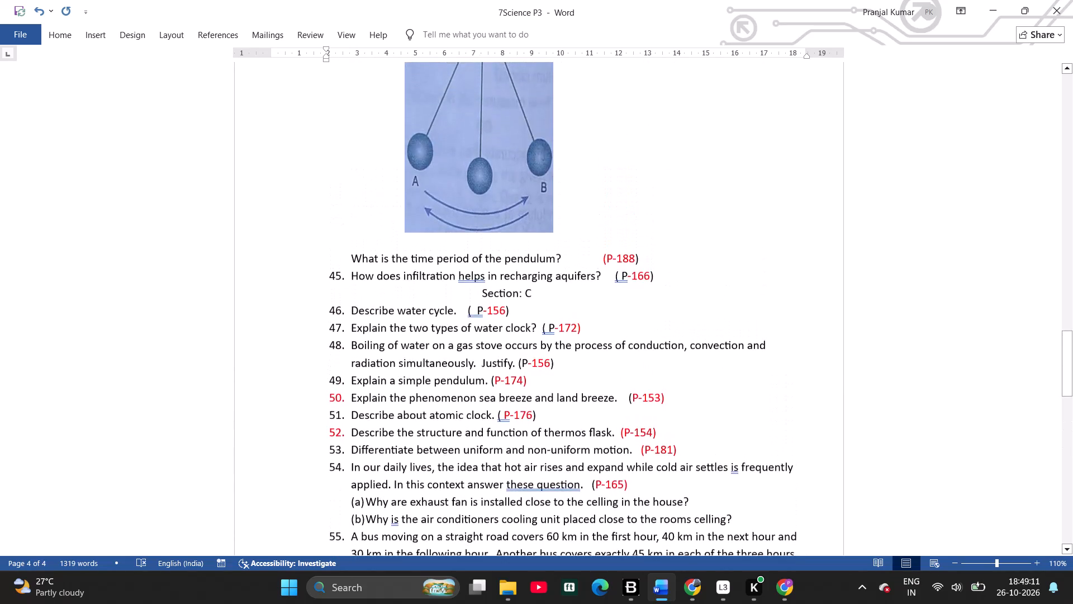
{"action": "scroll", "coordinate": [528, 339], "scroll_direction": "up", "scroll_amount": 2}
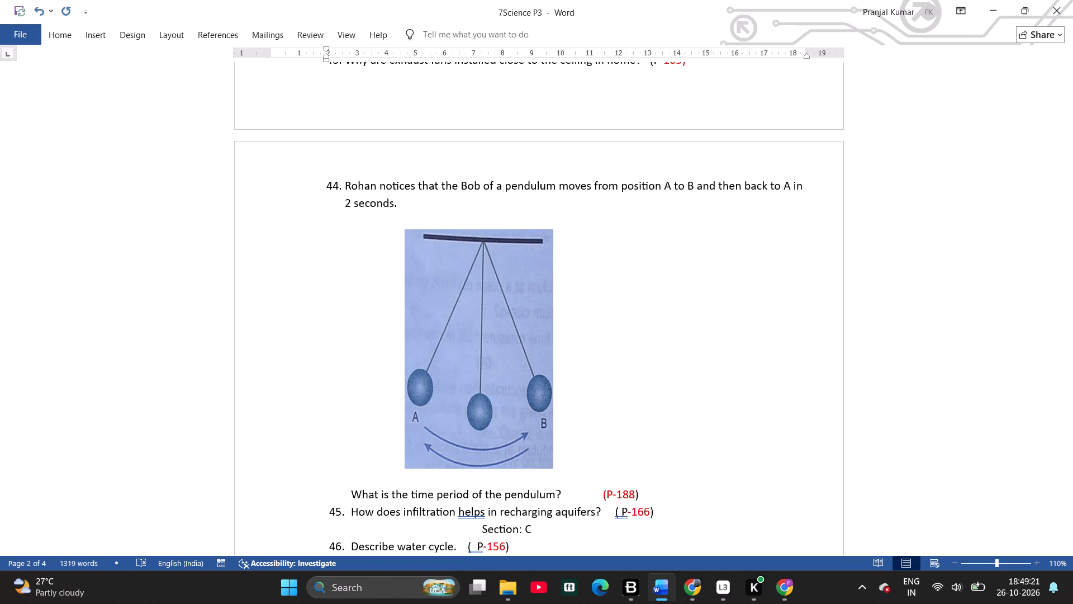
Shrink question 44's pendulum picture to about 5.4 cm wide and 3.4 cm high.
{"action": "left_click", "coordinate": [346, 183]}
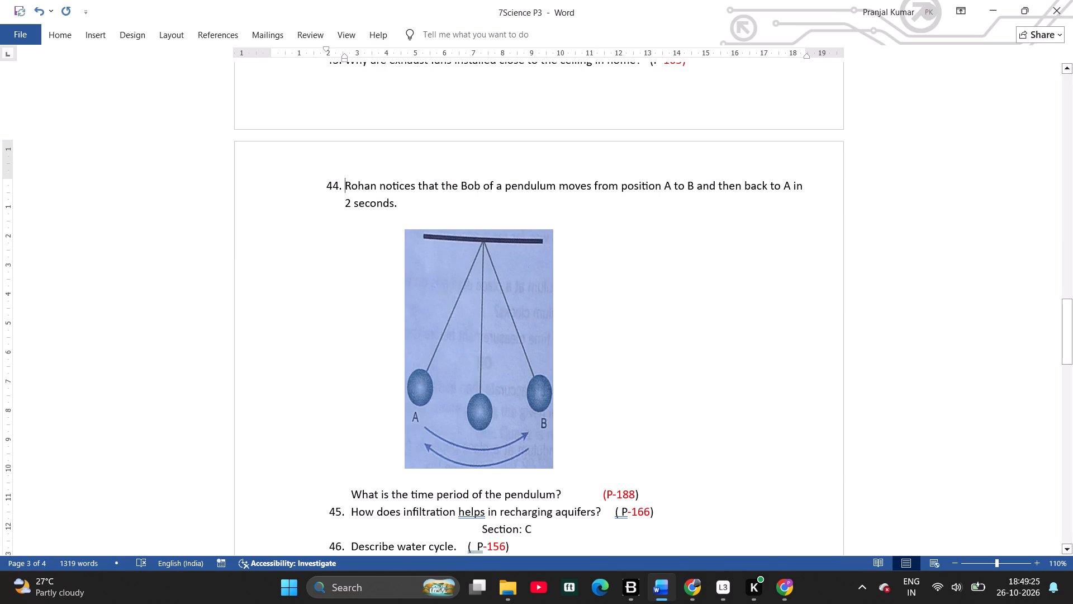
{"action": "left_click", "coordinate": [500, 408]}
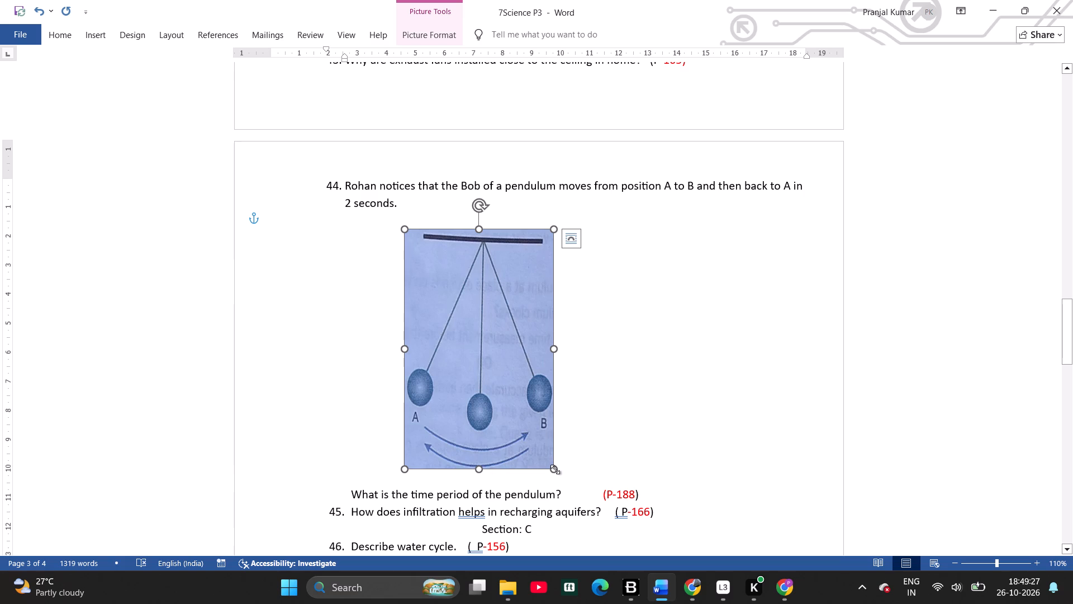
{"action": "left_click_drag", "start_coordinate": [555, 469], "coordinate": [552, 414]}
{"action": "left_click_drag", "start_coordinate": [554, 470], "coordinate": [521, 312]}
{"action": "left_click_drag", "start_coordinate": [521, 322], "coordinate": [583, 315]}
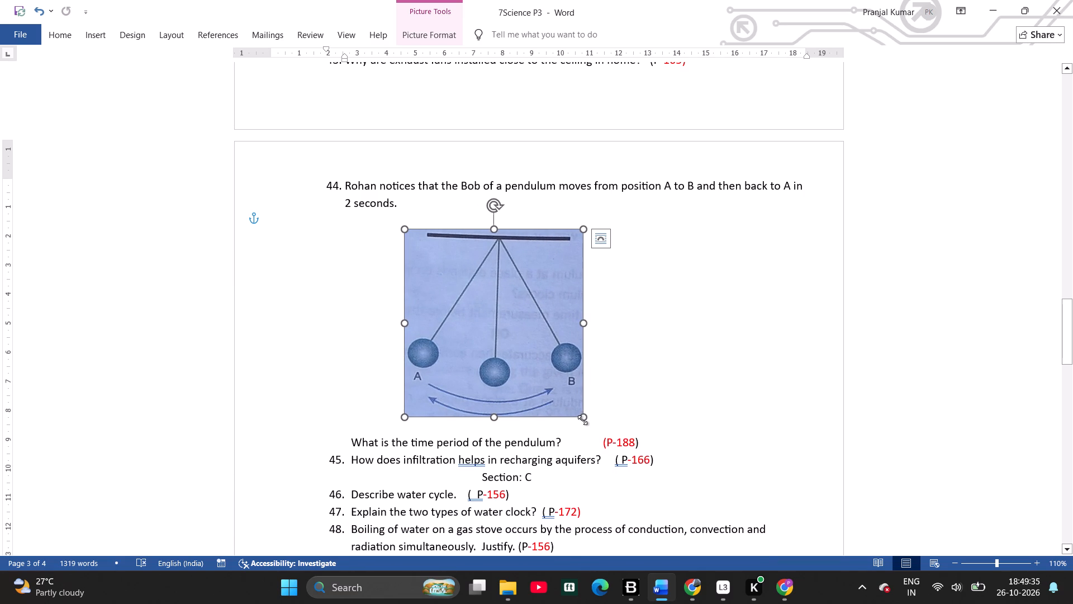
{"action": "left_click_drag", "start_coordinate": [582, 420], "coordinate": [535, 300]}
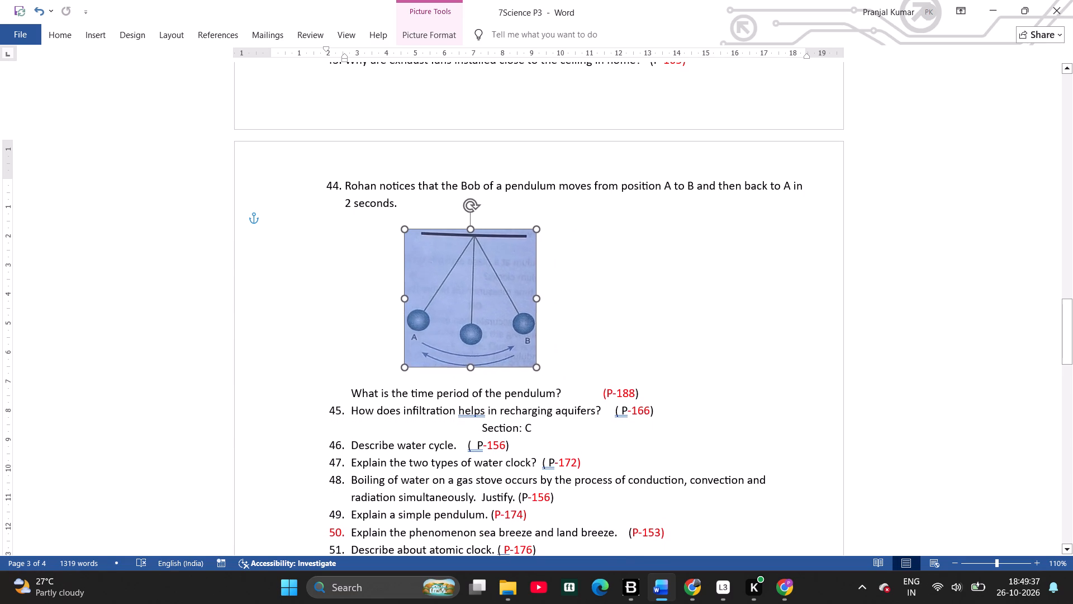
{"action": "left_click_drag", "start_coordinate": [535, 300], "coordinate": [529, 289]}
{"action": "left_click_drag", "start_coordinate": [529, 296], "coordinate": [563, 292]}
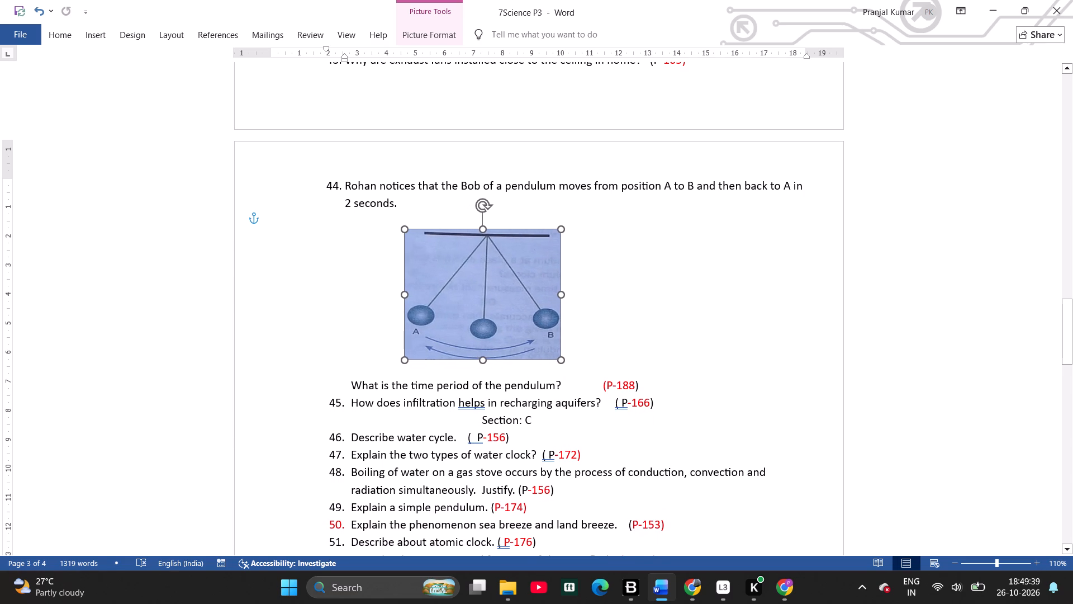
{"action": "left_click_drag", "start_coordinate": [563, 292], "coordinate": [576, 292]}
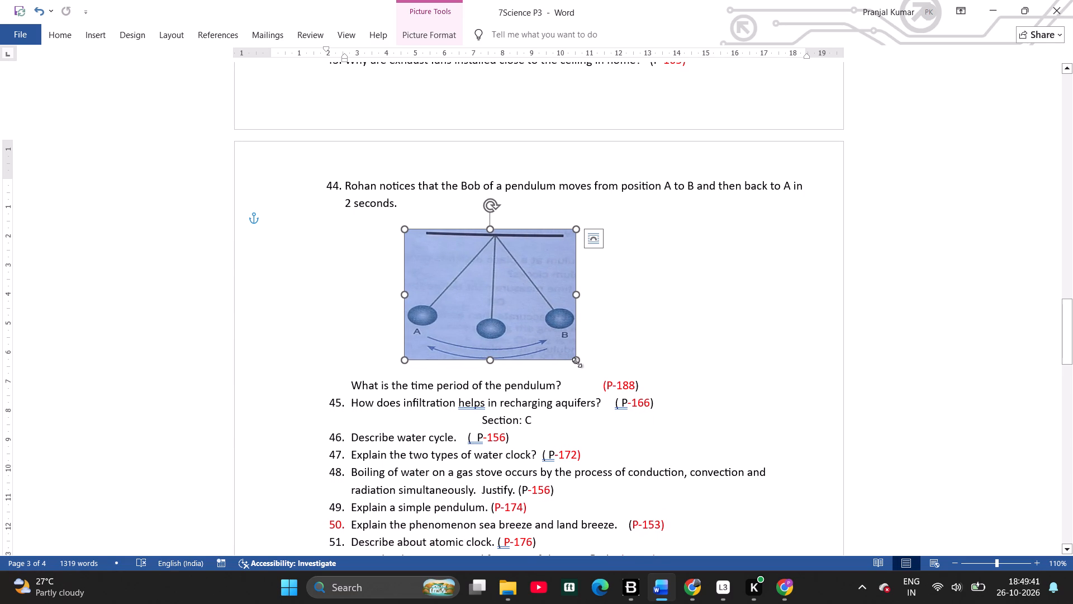
{"action": "left_click_drag", "start_coordinate": [577, 362], "coordinate": [523, 328]}
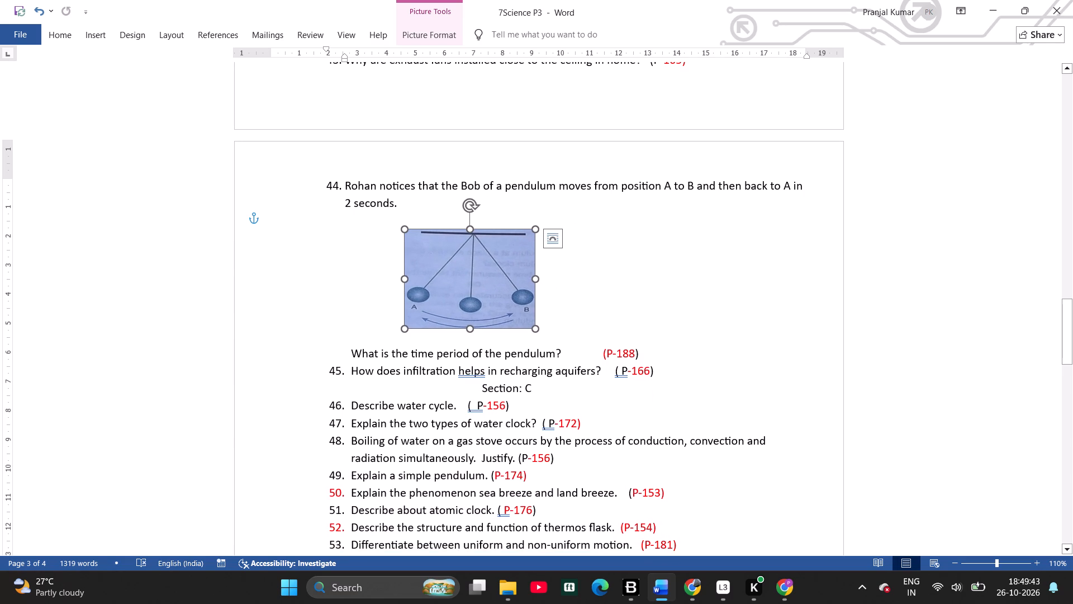
{"action": "left_click_drag", "start_coordinate": [535, 278], "coordinate": [572, 273]}
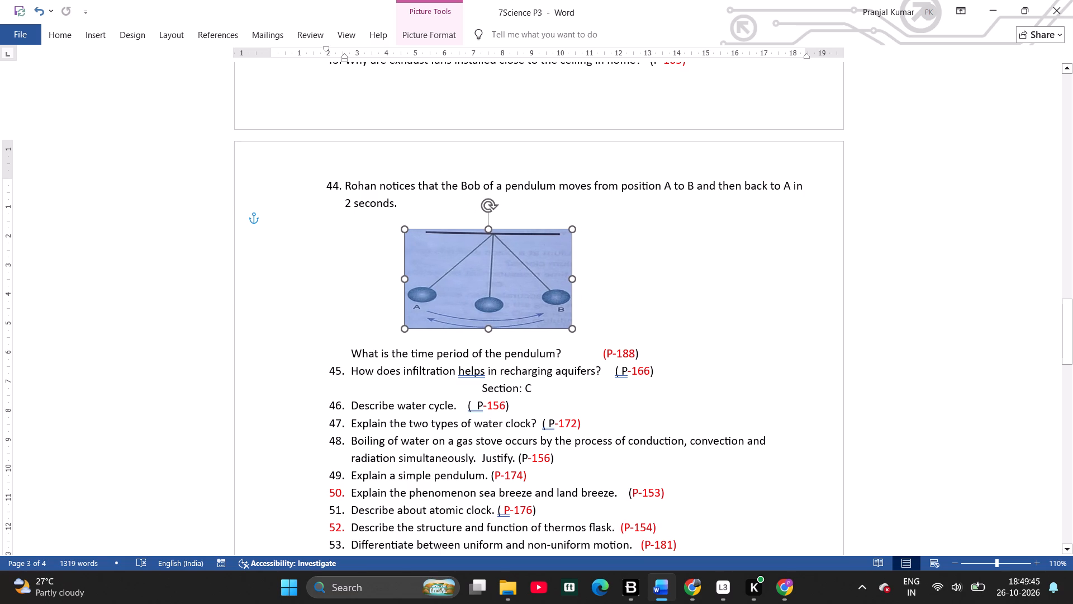
{"action": "left_click_drag", "start_coordinate": [572, 273], "coordinate": [561, 275]}
{"action": "left_click", "coordinate": [655, 304]}
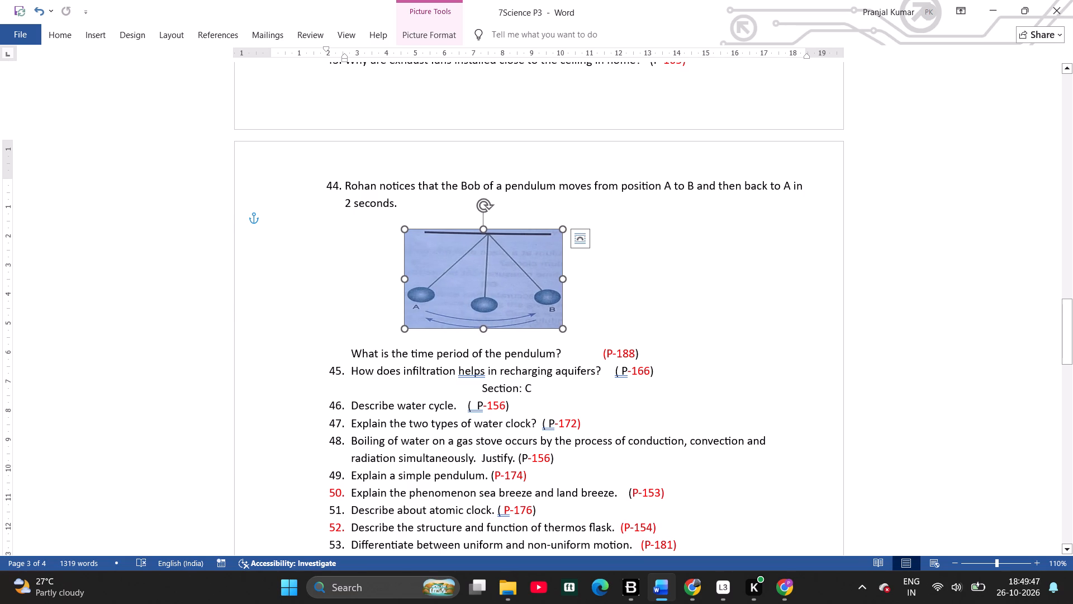
Reduce the pendulum picture further to about 5 cm wide and 3.2 cm high.
{"action": "left_click", "coordinate": [558, 323]}
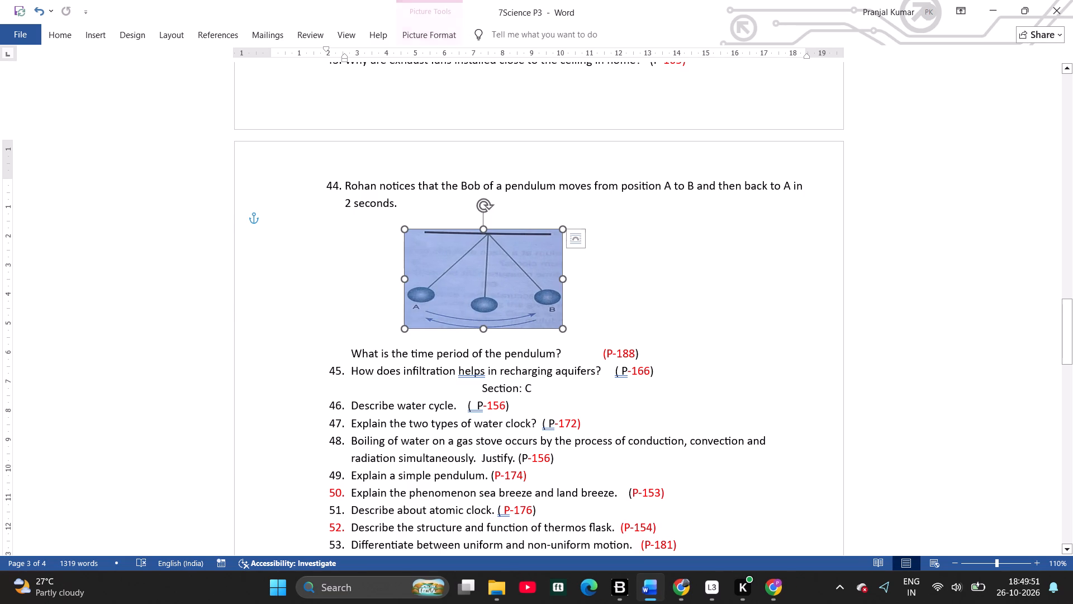
{"action": "left_click", "coordinate": [567, 332]}
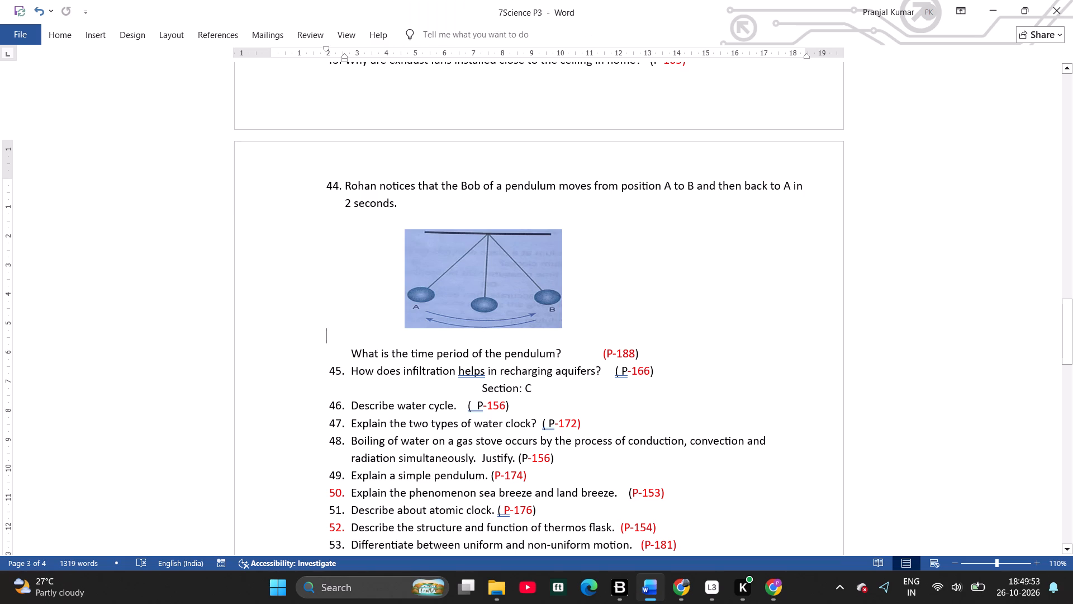
{"action": "left_click", "coordinate": [558, 325]}
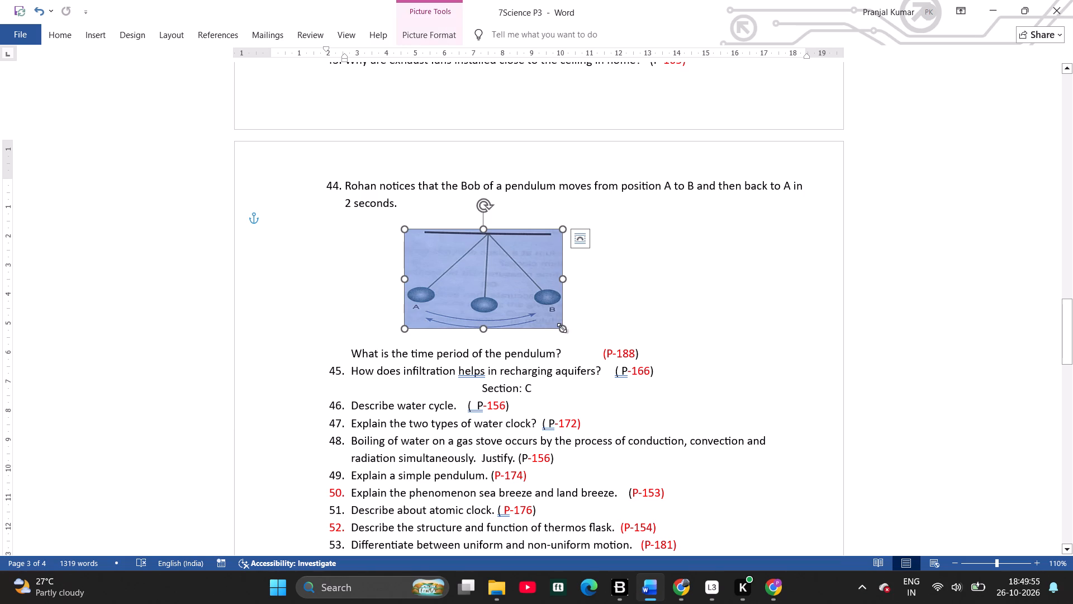
{"action": "left_click_drag", "start_coordinate": [562, 328], "coordinate": [550, 311]}
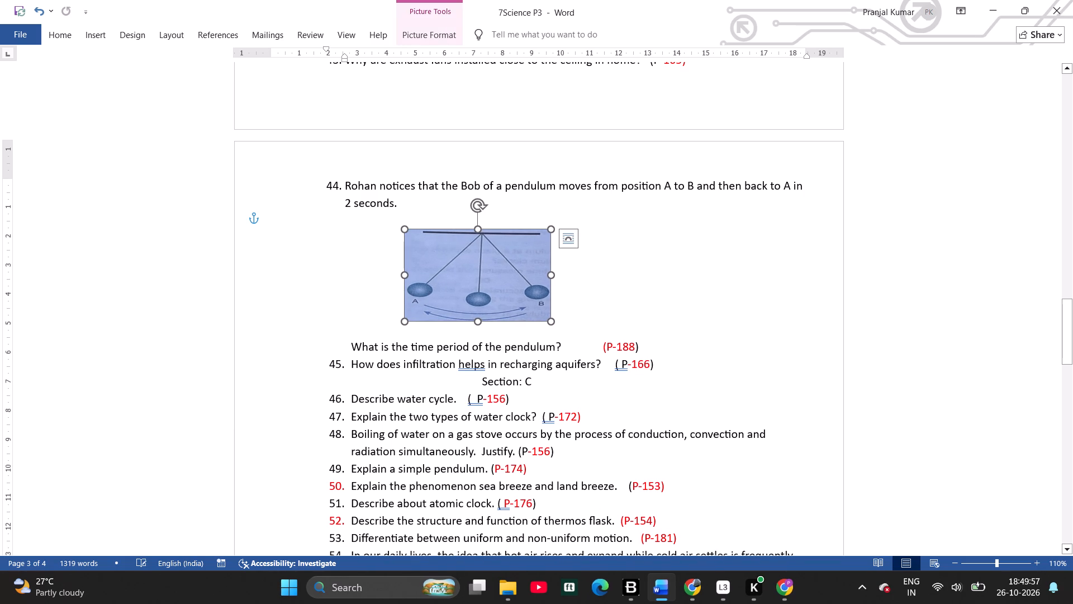
{"action": "left_click", "coordinate": [713, 355]}
Examine the page flow from question 47 to the end of the paper, especially around the Section: D heading.
{"action": "scroll", "coordinate": [713, 355], "scroll_direction": "down", "scroll_amount": 2}
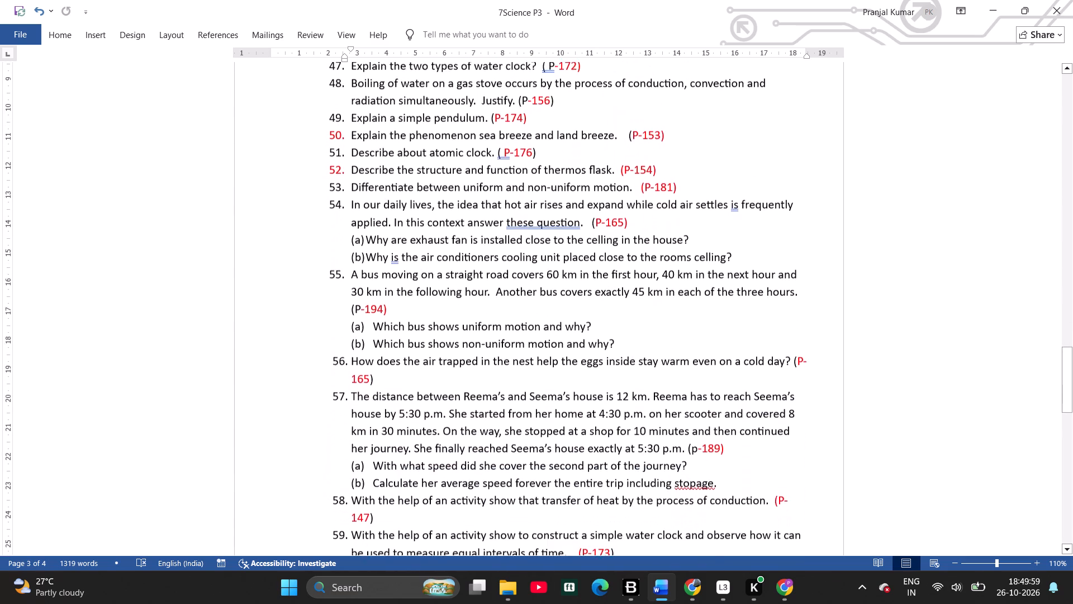
{"action": "scroll", "coordinate": [713, 355], "scroll_direction": "down", "scroll_amount": 3}
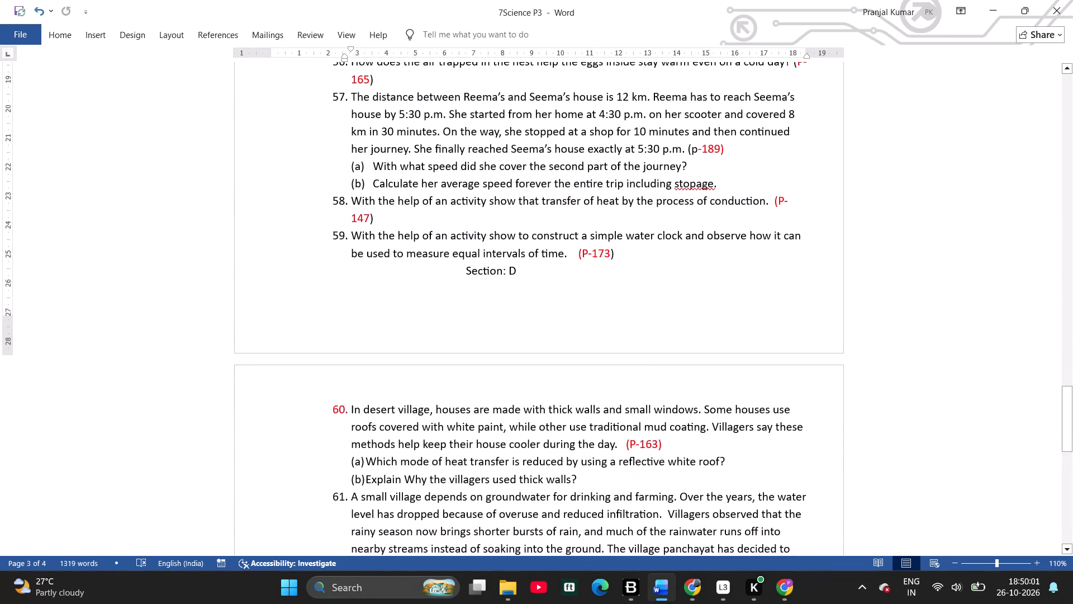
{"action": "scroll", "coordinate": [713, 355], "scroll_direction": "down", "scroll_amount": 2}
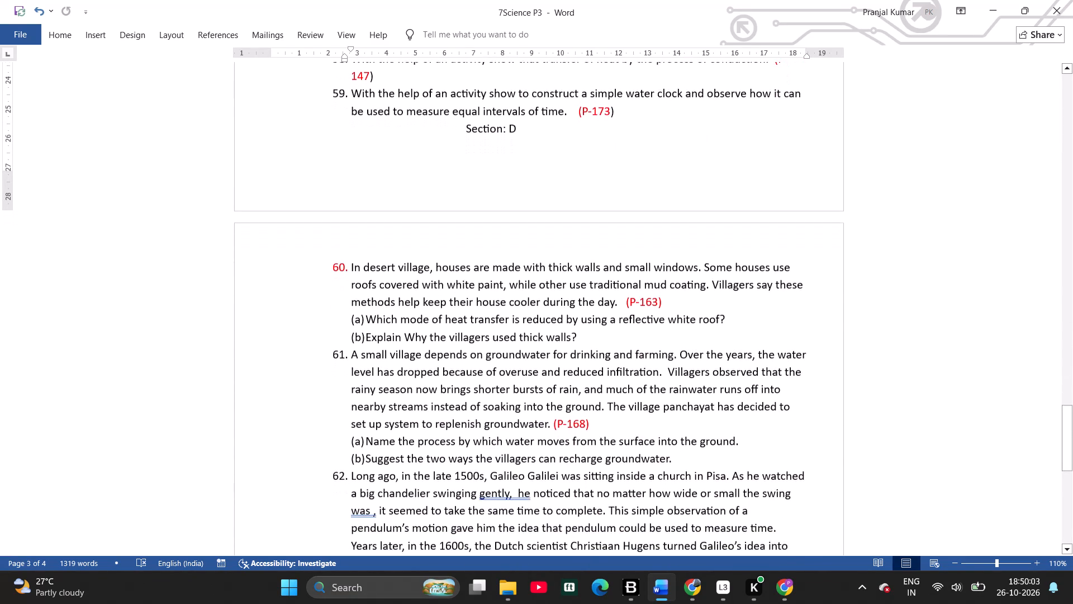
{"action": "scroll", "coordinate": [713, 355], "scroll_direction": "down", "scroll_amount": 1}
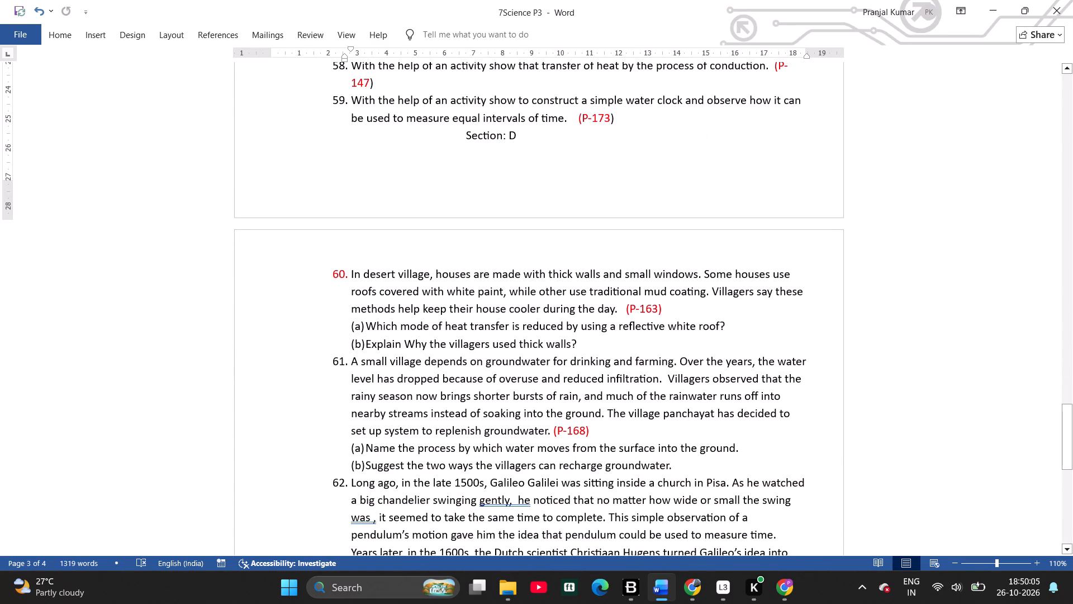
{"action": "scroll", "coordinate": [623, 289], "scroll_direction": "down", "scroll_amount": 2}
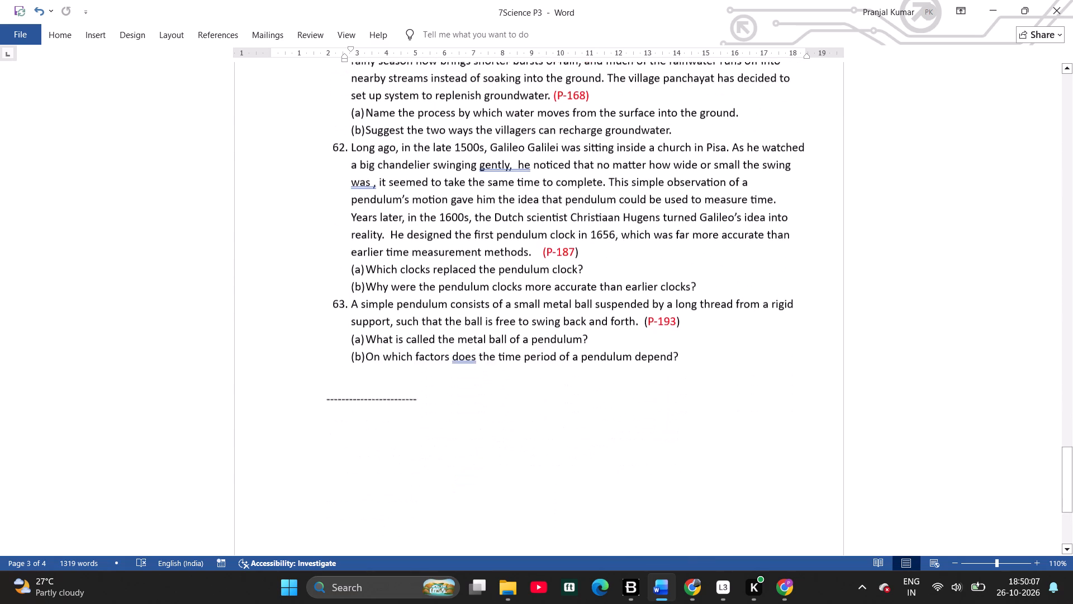
{"action": "scroll", "coordinate": [623, 289], "scroll_direction": "up", "scroll_amount": 1}
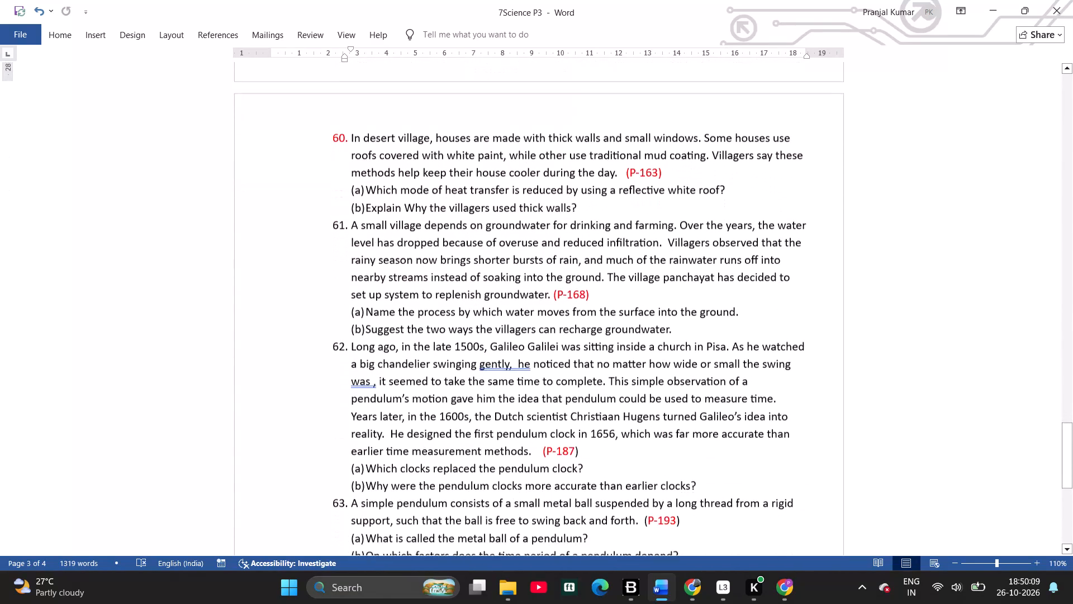
{"action": "scroll", "coordinate": [623, 289], "scroll_direction": "up", "scroll_amount": 1}
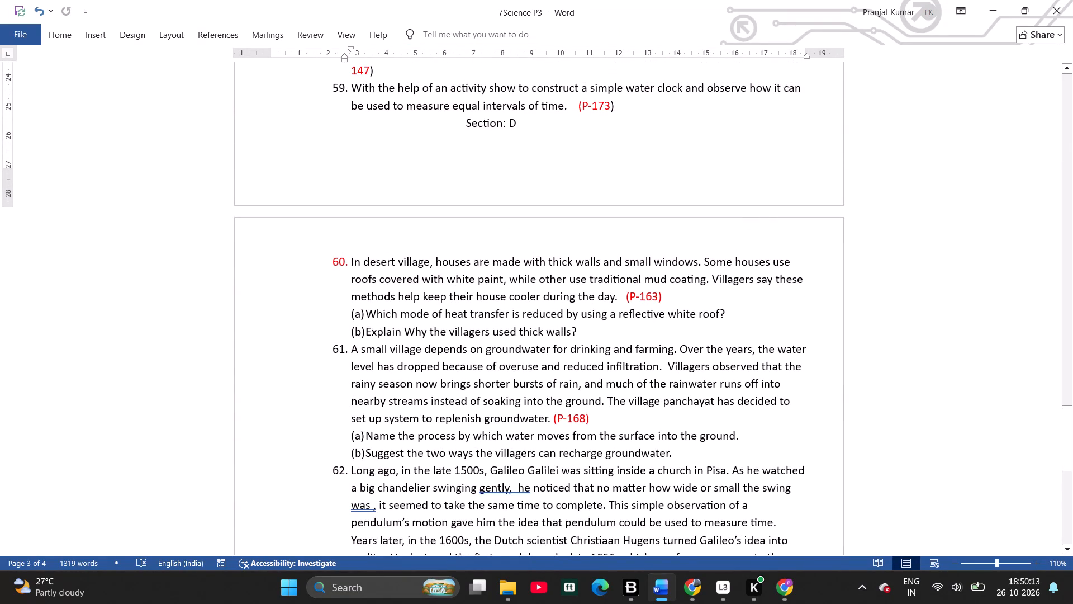
Insert blank lines after question 59 so that the Section: D heading starts on the next page above question 60.
{"action": "left_click", "coordinate": [626, 111]}
{"action": "key", "text": "Return"}
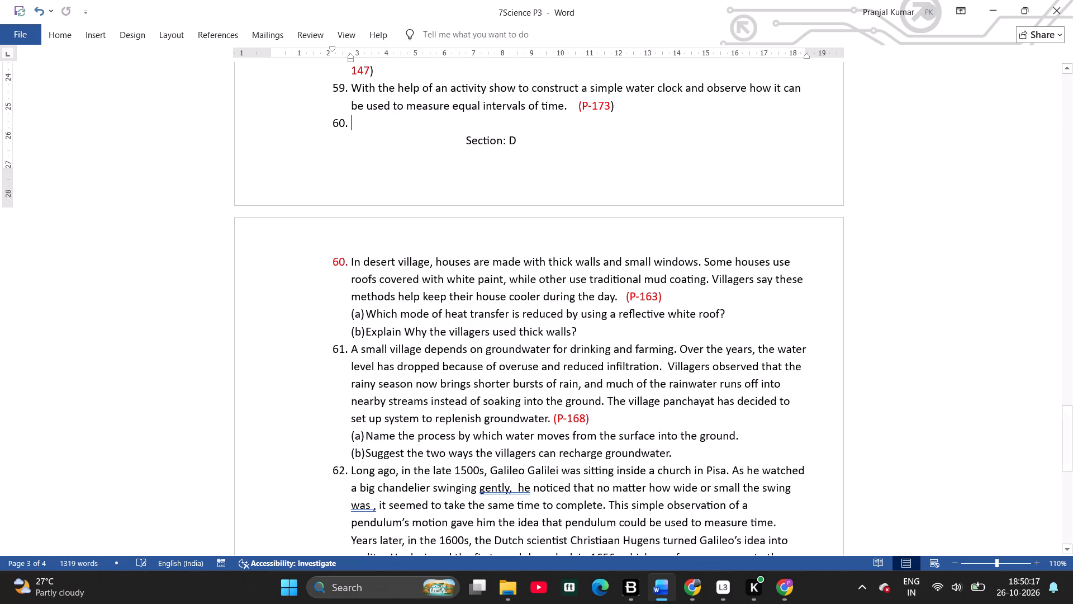
{"action": "key", "text": "BackSpace"}
{"action": "key", "text": "Return"}
{"action": "key", "text": "Return"}
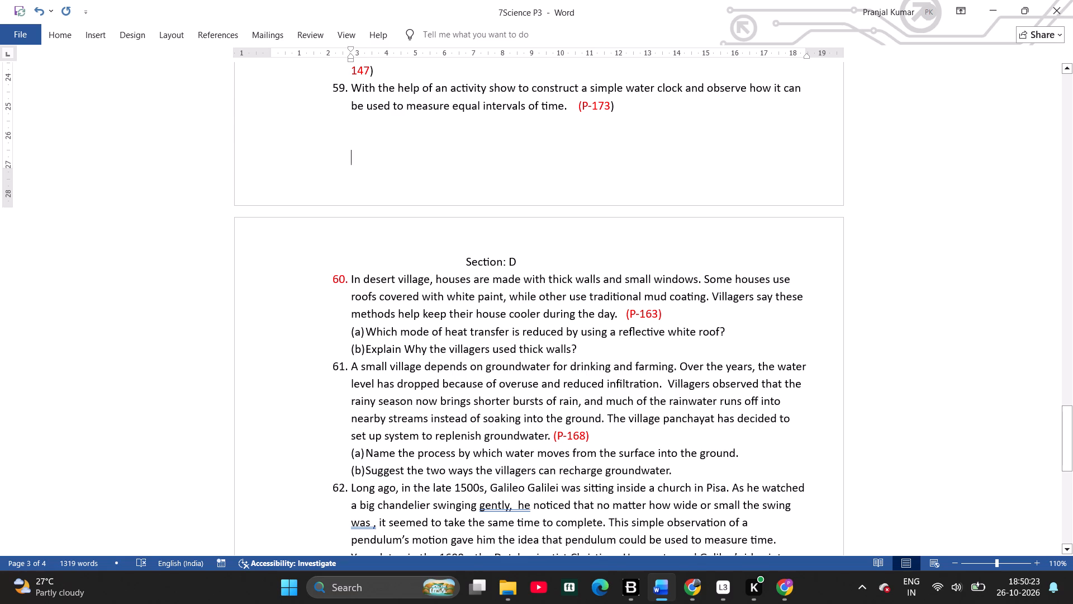
{"action": "left_click_drag", "start_coordinate": [462, 261], "coordinate": [330, 262]}
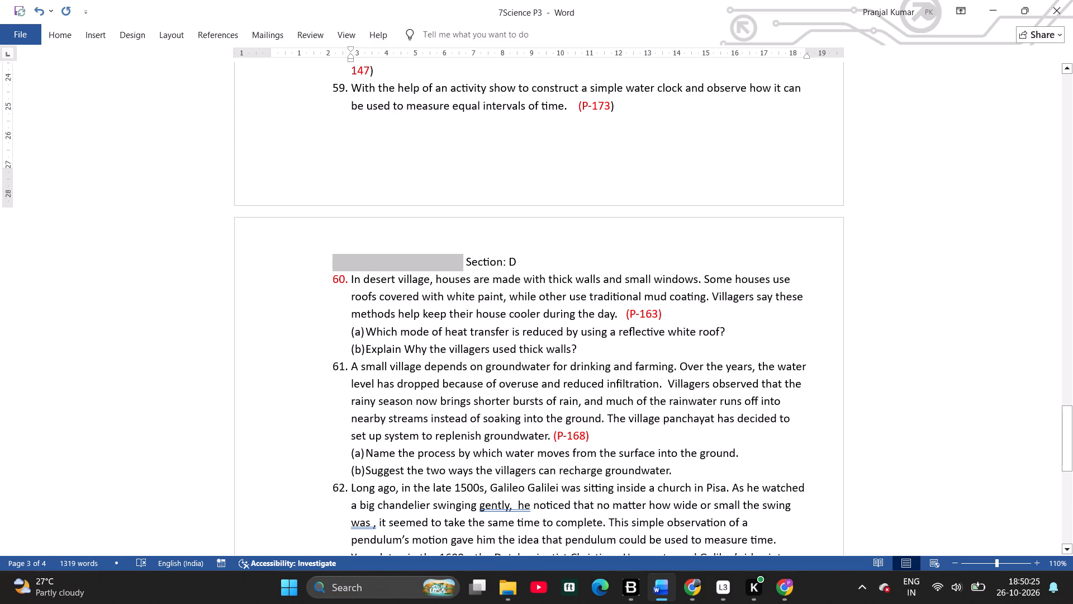
{"action": "left_click_drag", "start_coordinate": [330, 262], "coordinate": [322, 262]}
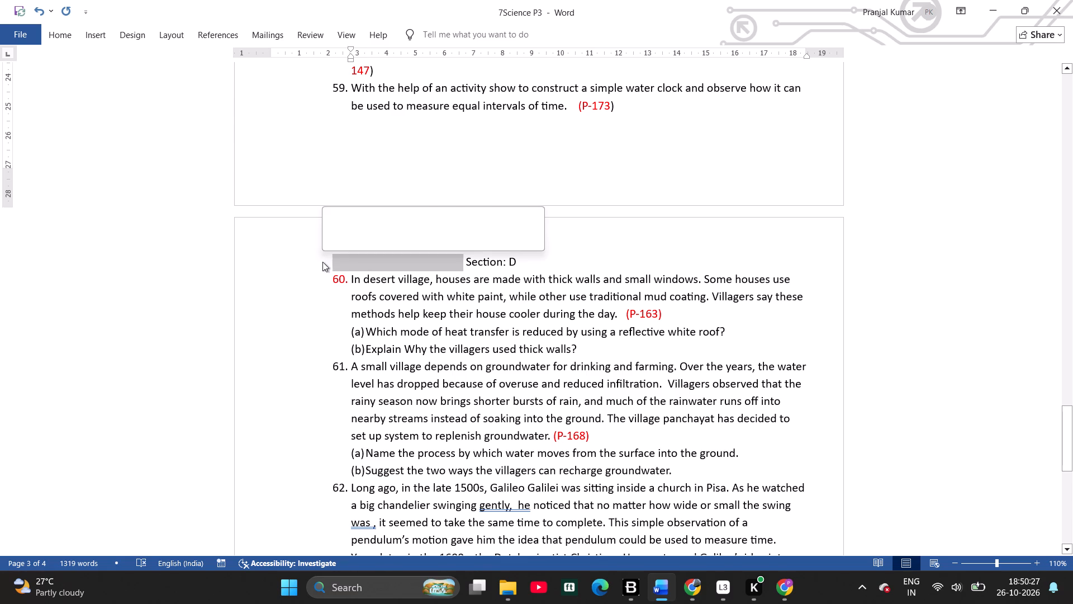
{"action": "left_click", "coordinate": [527, 271]}
Look through the paper from Section: D back to the title, and check how questions 1–25 line up with question 26 onward.
{"action": "scroll", "coordinate": [527, 271], "scroll_direction": "down", "scroll_amount": 1}
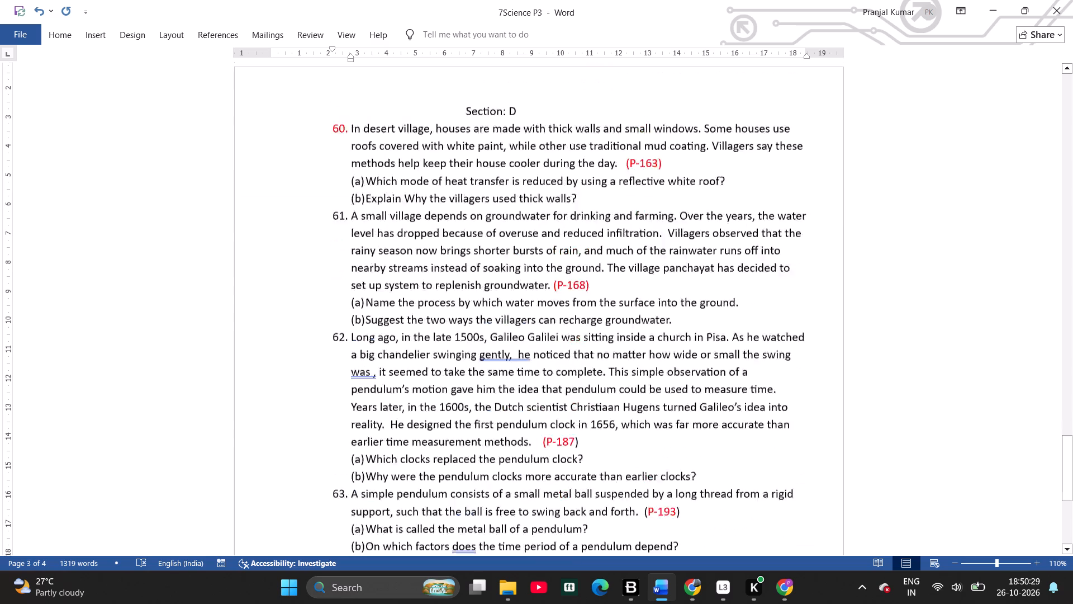
{"action": "scroll", "coordinate": [527, 271], "scroll_direction": "down", "scroll_amount": 1}
{"action": "scroll", "coordinate": [527, 271], "scroll_direction": "up", "scroll_amount": 4}
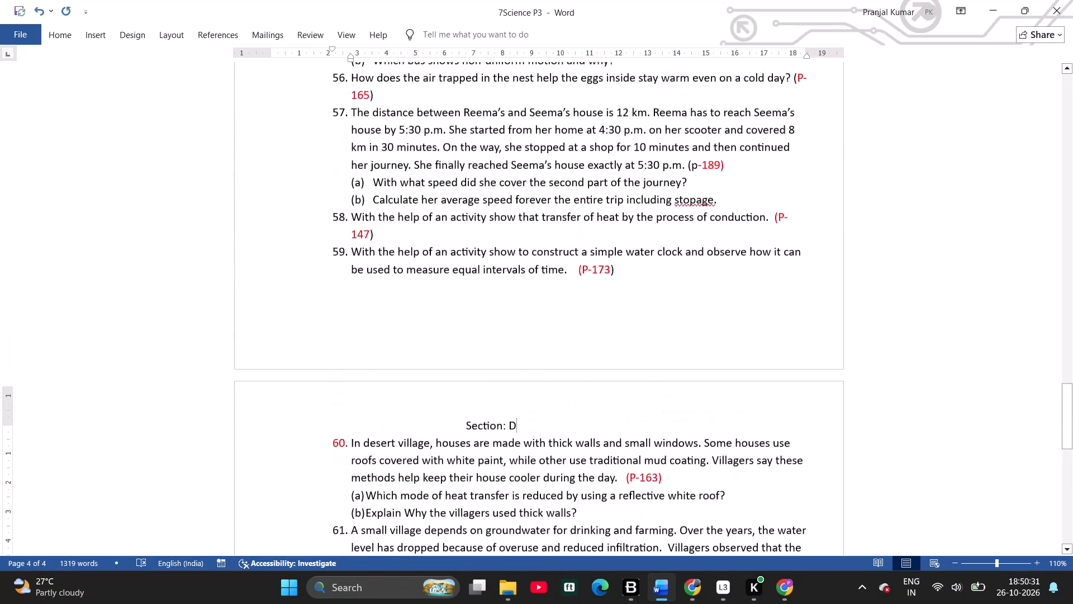
{"action": "scroll", "coordinate": [527, 271], "scroll_direction": "up", "scroll_amount": 4}
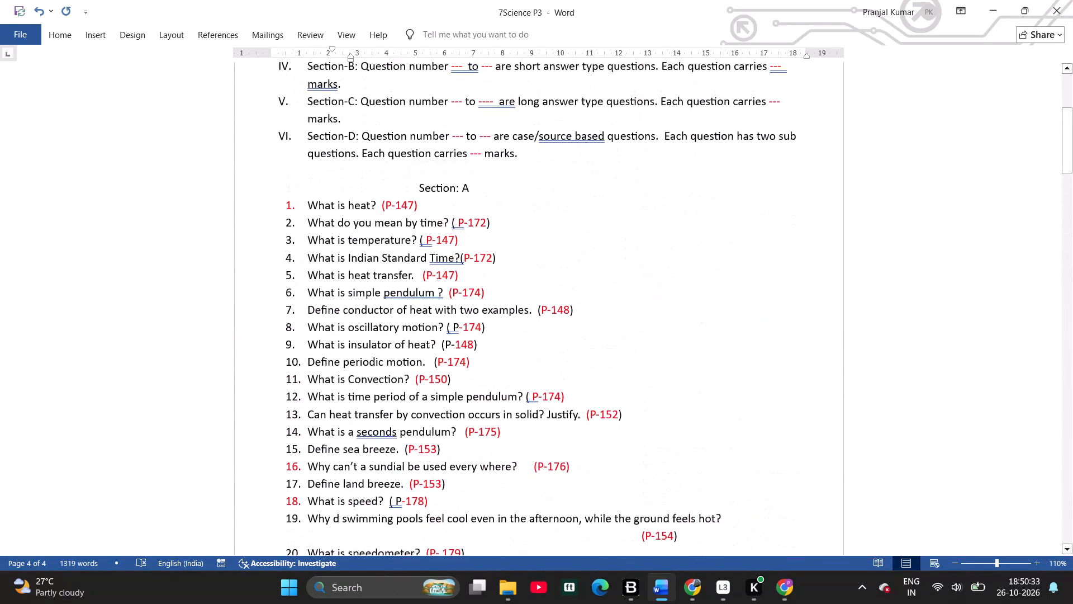
{"action": "scroll", "coordinate": [527, 271], "scroll_direction": "up", "scroll_amount": 1}
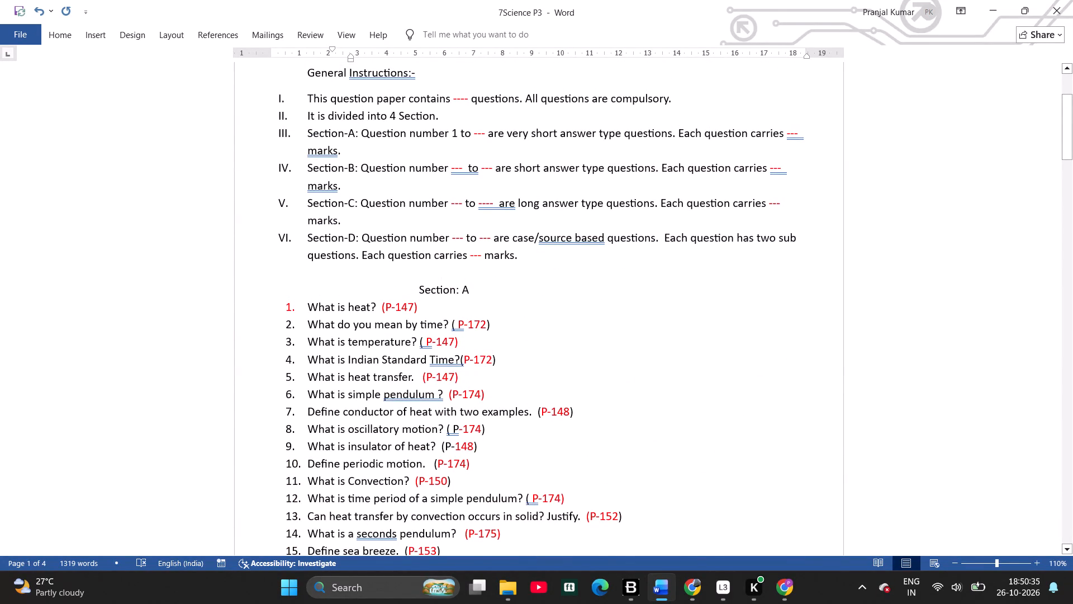
{"action": "left_click", "coordinate": [450, 327]}
{"action": "scroll", "coordinate": [570, 319], "scroll_direction": "up", "scroll_amount": 1}
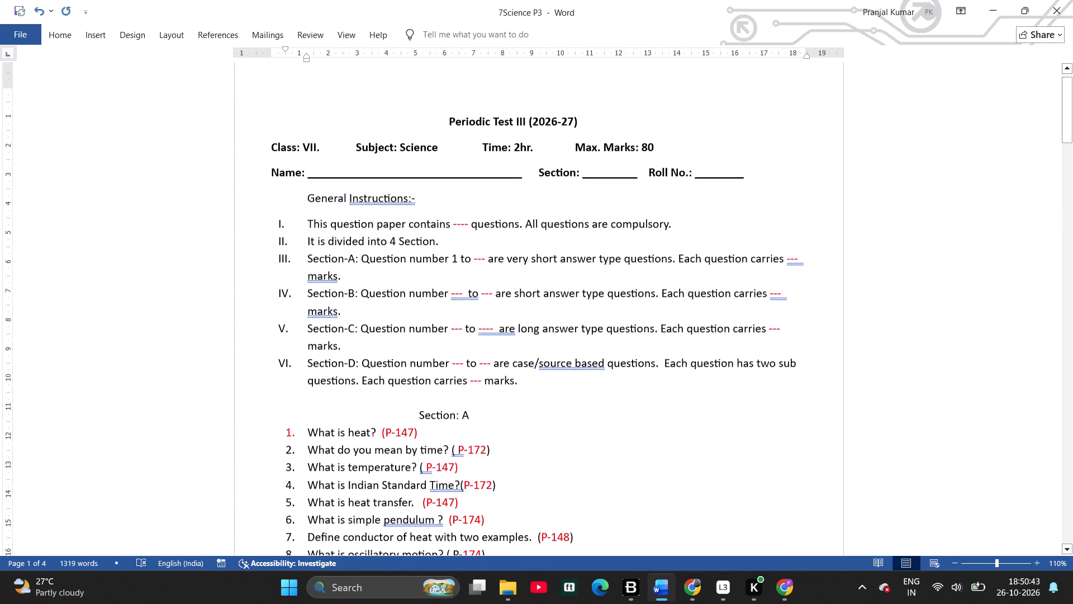
{"action": "scroll", "coordinate": [570, 319], "scroll_direction": "down", "scroll_amount": 2}
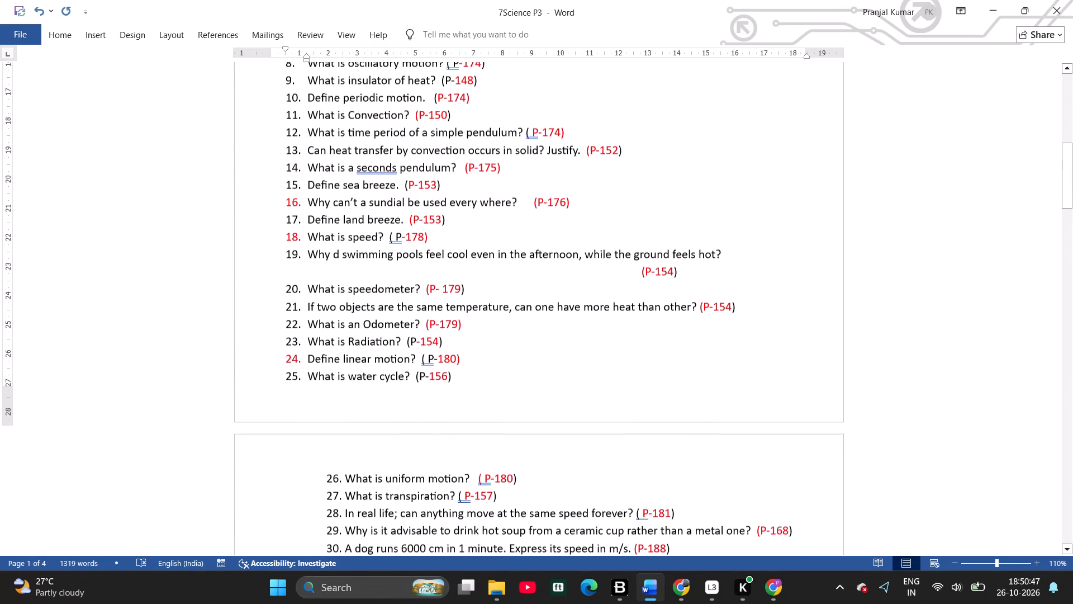
{"action": "scroll", "coordinate": [570, 319], "scroll_direction": "up", "scroll_amount": 1}
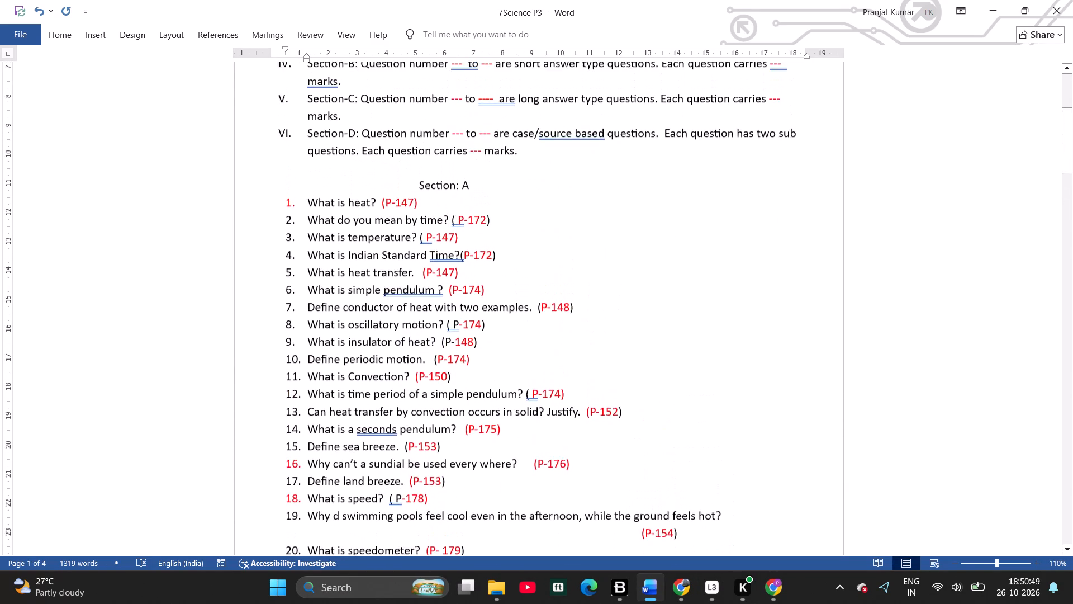
{"action": "scroll", "coordinate": [570, 319], "scroll_direction": "up", "scroll_amount": 3}
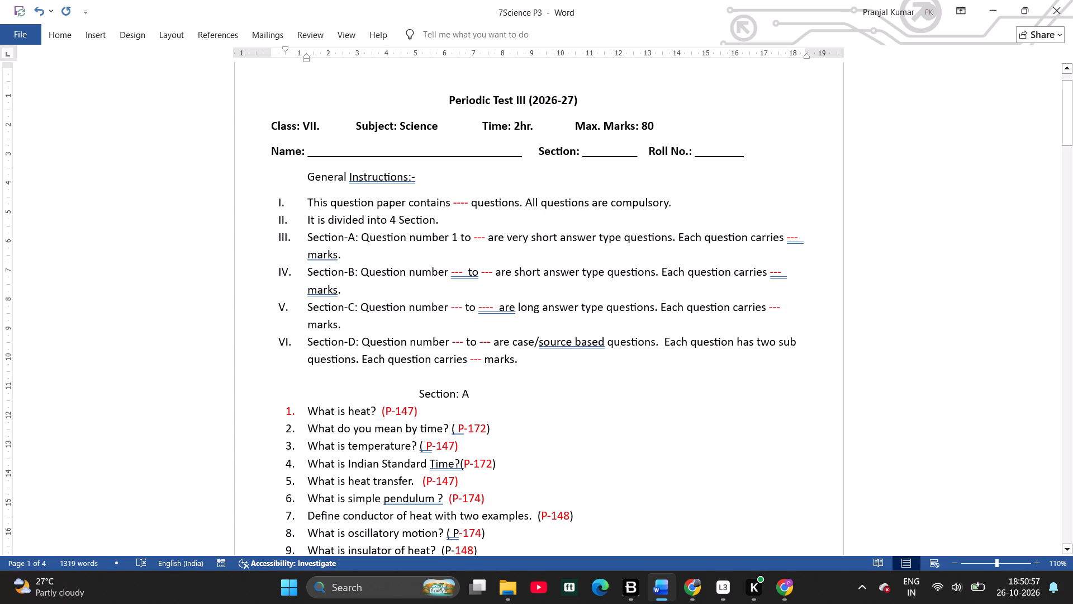
{"action": "scroll", "coordinate": [393, 451], "scroll_direction": "down", "scroll_amount": 2}
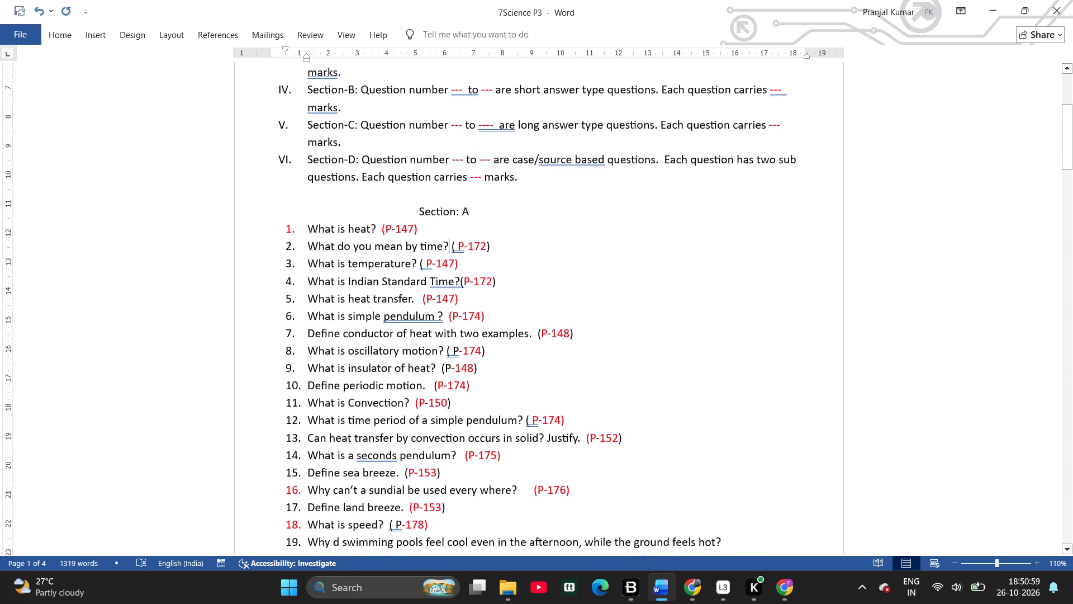
{"action": "scroll", "coordinate": [393, 451], "scroll_direction": "down", "scroll_amount": 3}
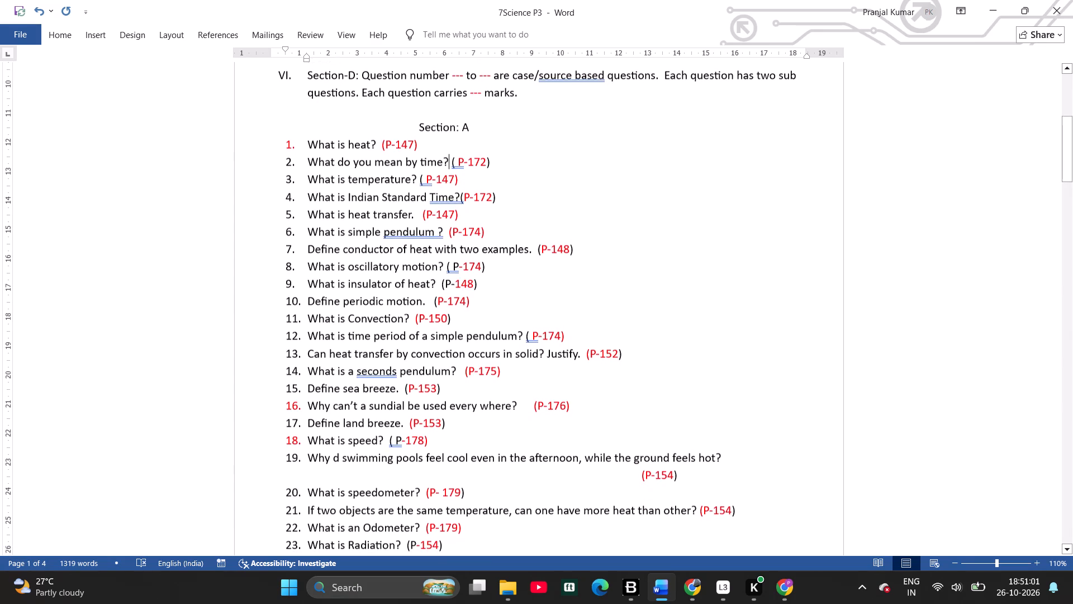
{"action": "scroll", "coordinate": [393, 451], "scroll_direction": "down", "scroll_amount": 2}
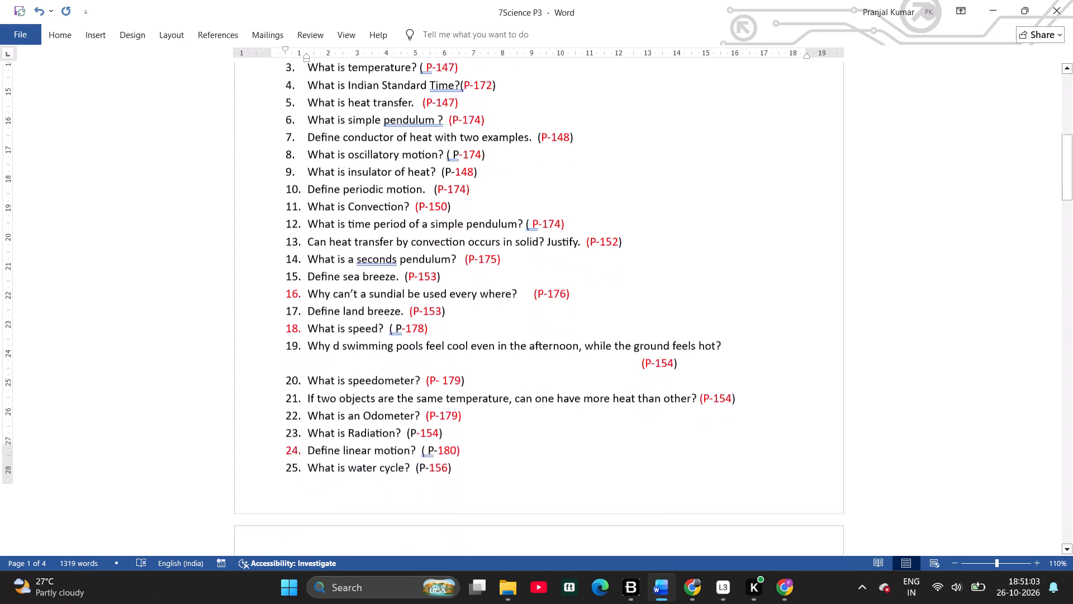
{"action": "scroll", "coordinate": [393, 451], "scroll_direction": "down", "scroll_amount": 2}
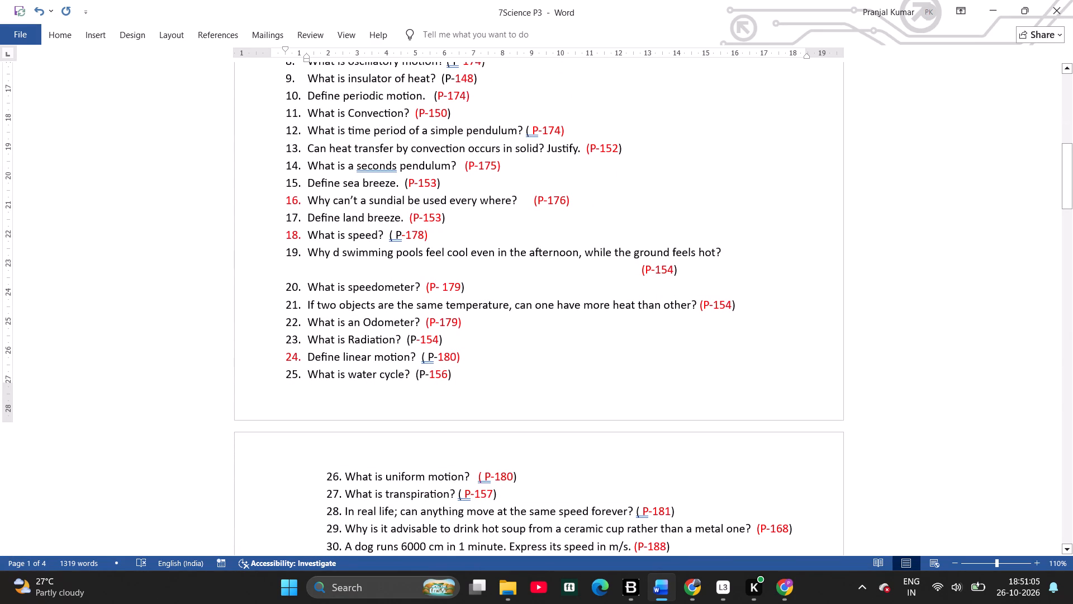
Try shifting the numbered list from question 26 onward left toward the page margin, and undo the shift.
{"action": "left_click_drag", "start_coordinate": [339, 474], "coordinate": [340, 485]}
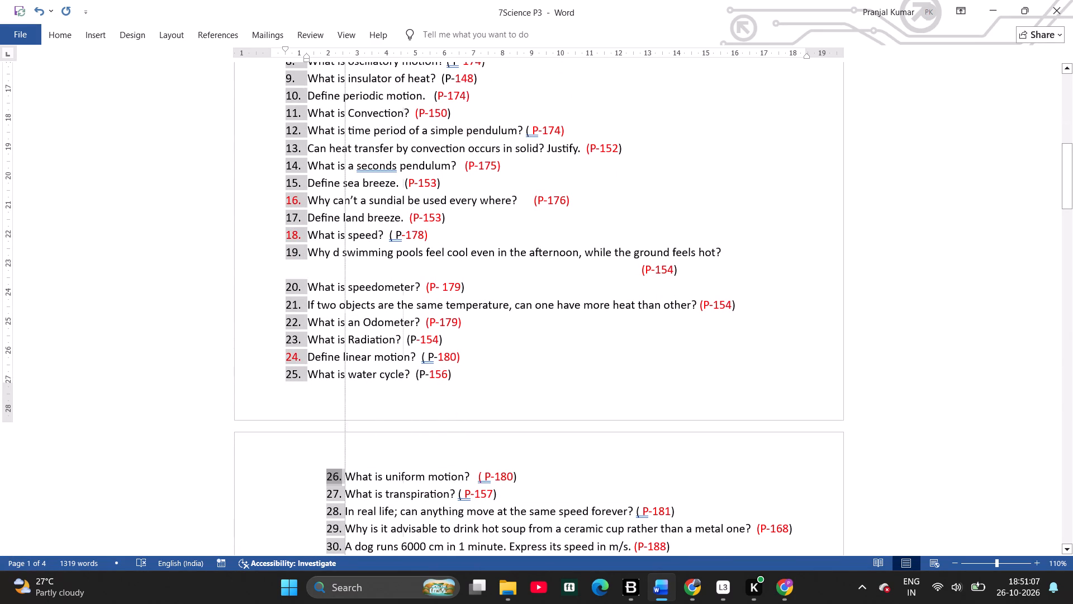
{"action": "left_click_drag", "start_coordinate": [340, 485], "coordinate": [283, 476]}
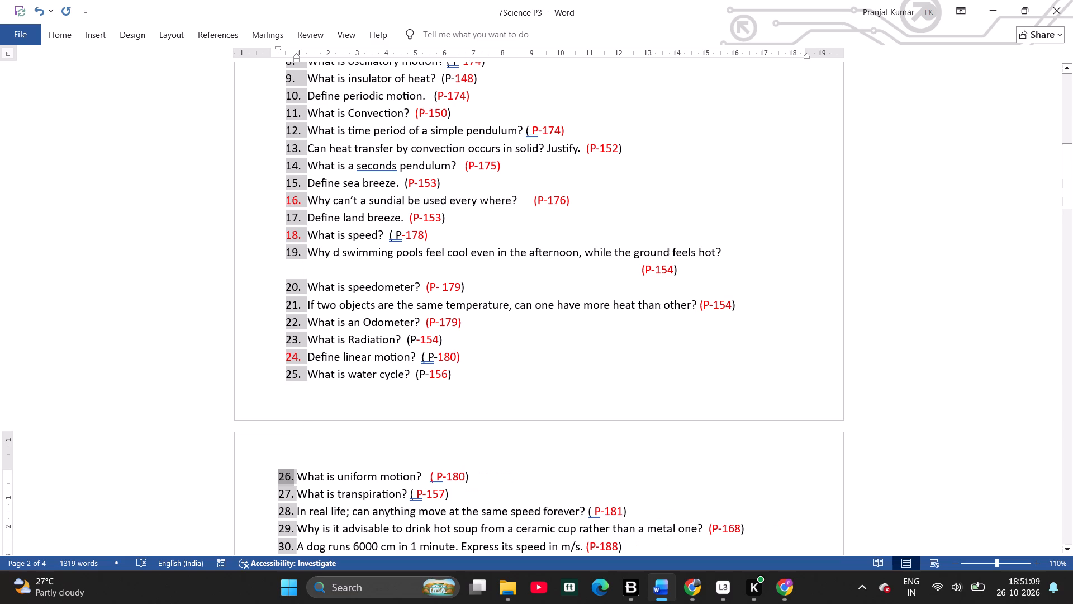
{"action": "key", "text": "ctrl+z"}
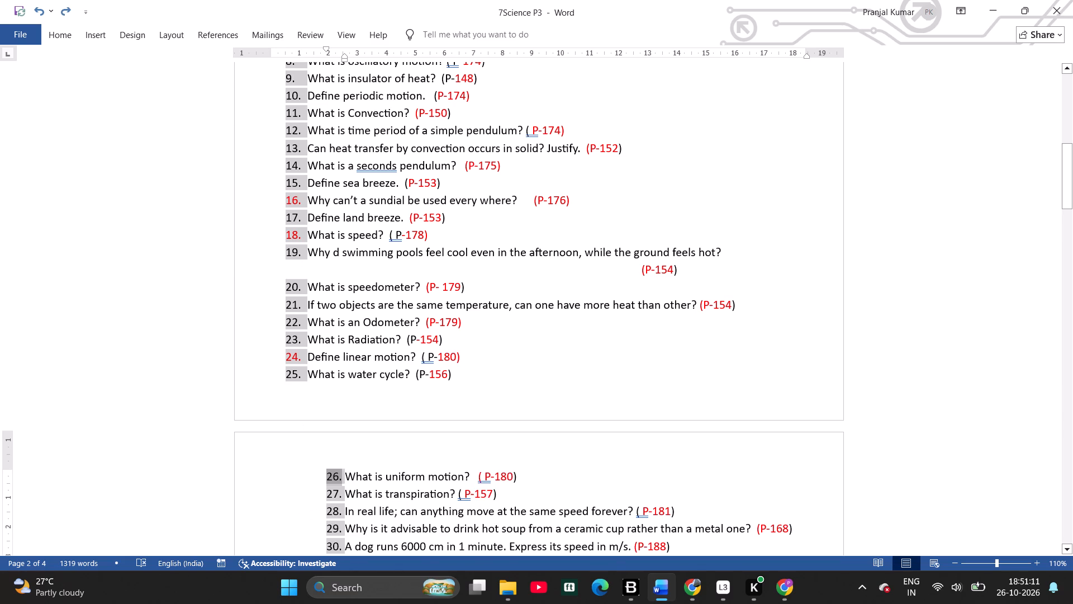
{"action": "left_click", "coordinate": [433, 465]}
Align questions 26 to 43 with questions 1–25, setting the first-line indent to about 0.5 cm and the hanging indent to about 1.25 cm.
{"action": "scroll", "coordinate": [433, 465], "scroll_direction": "down", "scroll_amount": 2}
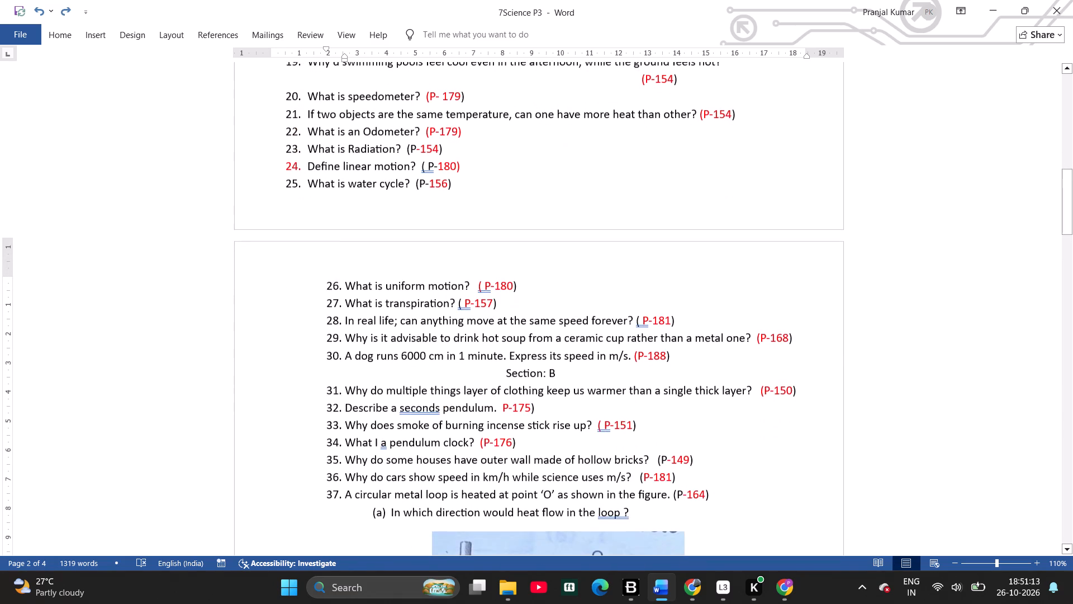
{"action": "left_click_drag", "start_coordinate": [346, 280], "coordinate": [747, 574]}
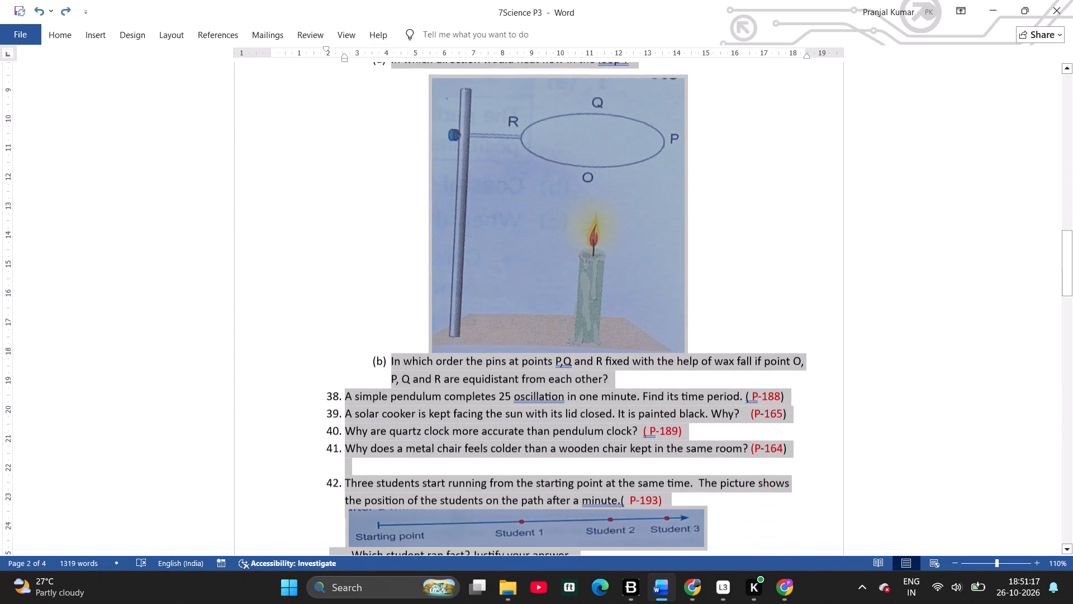
{"action": "left_click_drag", "start_coordinate": [747, 574], "coordinate": [724, 580]}
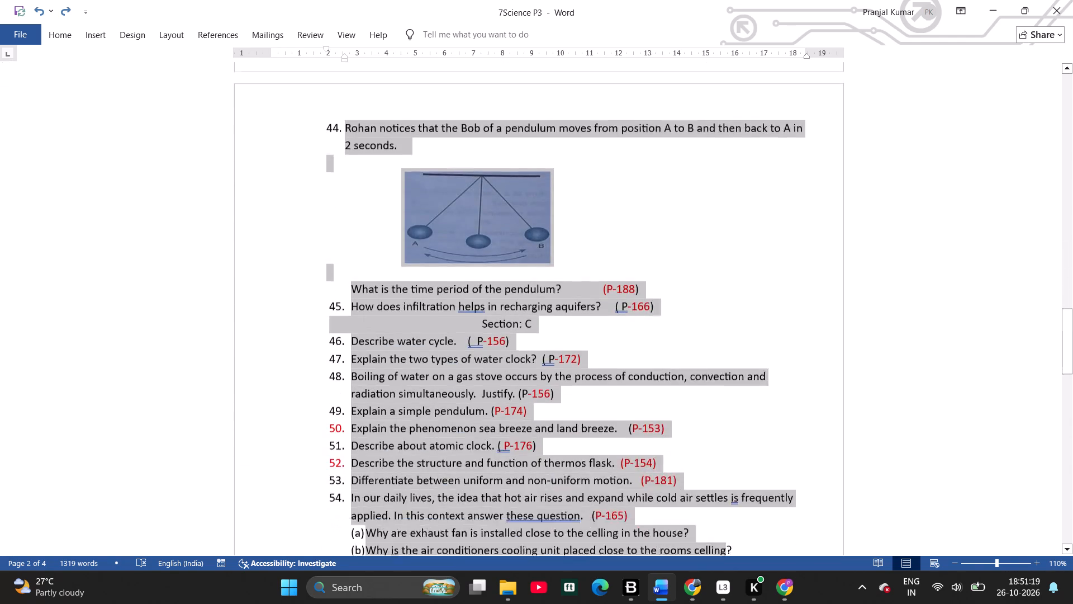
{"action": "left_click_drag", "start_coordinate": [724, 580], "coordinate": [718, 102]}
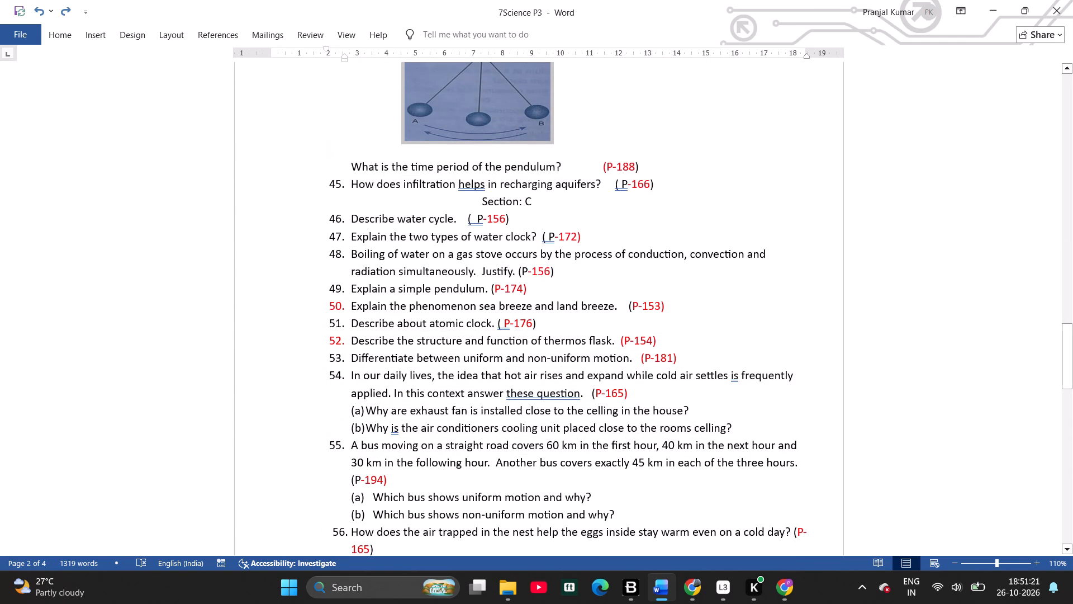
{"action": "left_click_drag", "start_coordinate": [718, 102], "coordinate": [677, 318]}
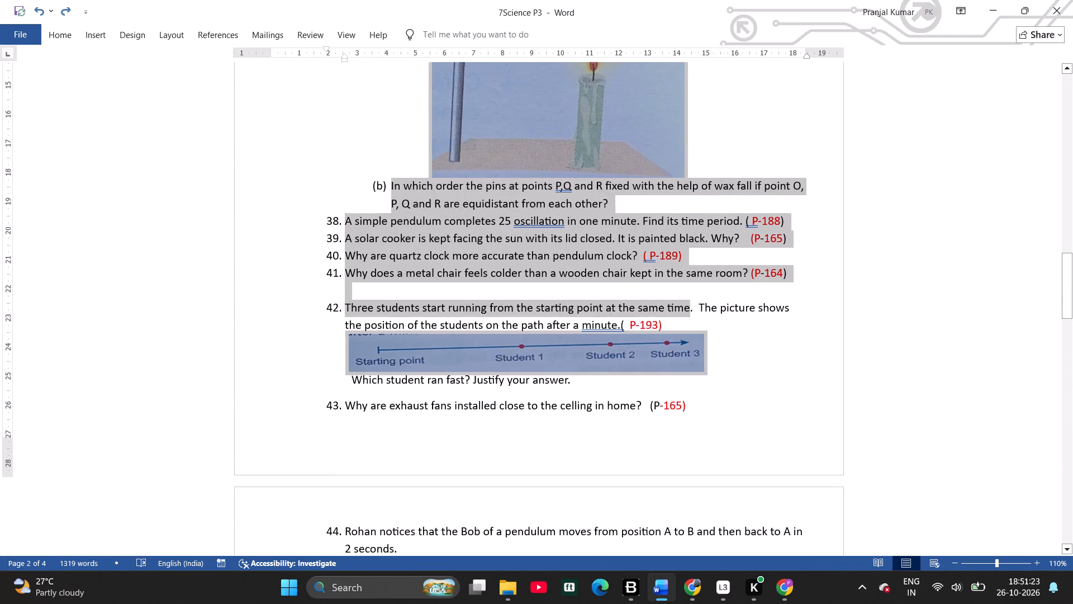
{"action": "left_click_drag", "start_coordinate": [677, 318], "coordinate": [696, 407]}
{"action": "scroll", "coordinate": [695, 232], "scroll_direction": "up", "scroll_amount": 2}
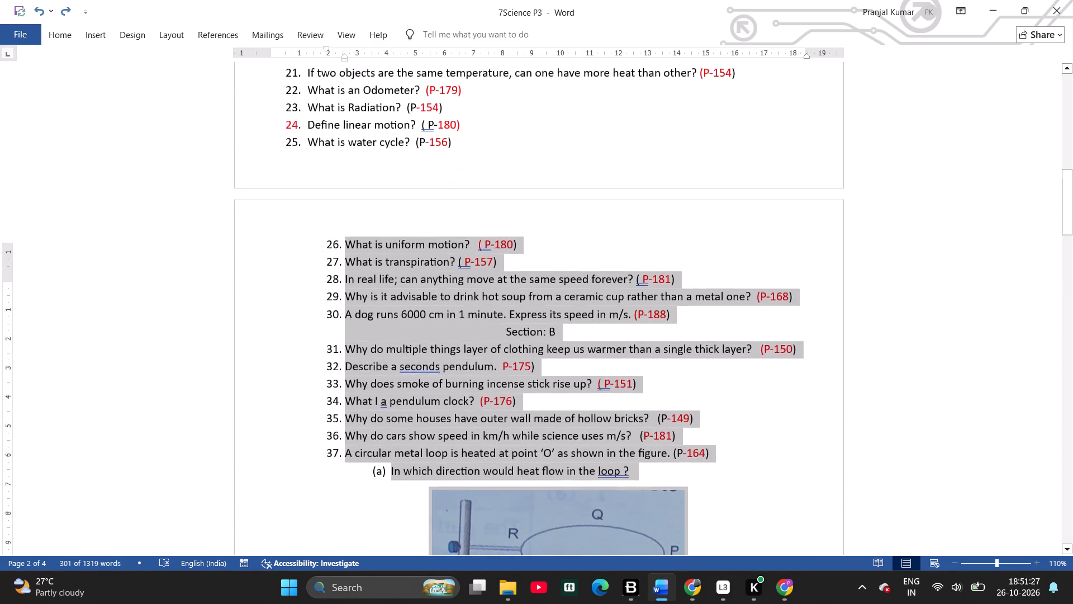
{"action": "scroll", "coordinate": [695, 232], "scroll_direction": "up", "scroll_amount": 4}
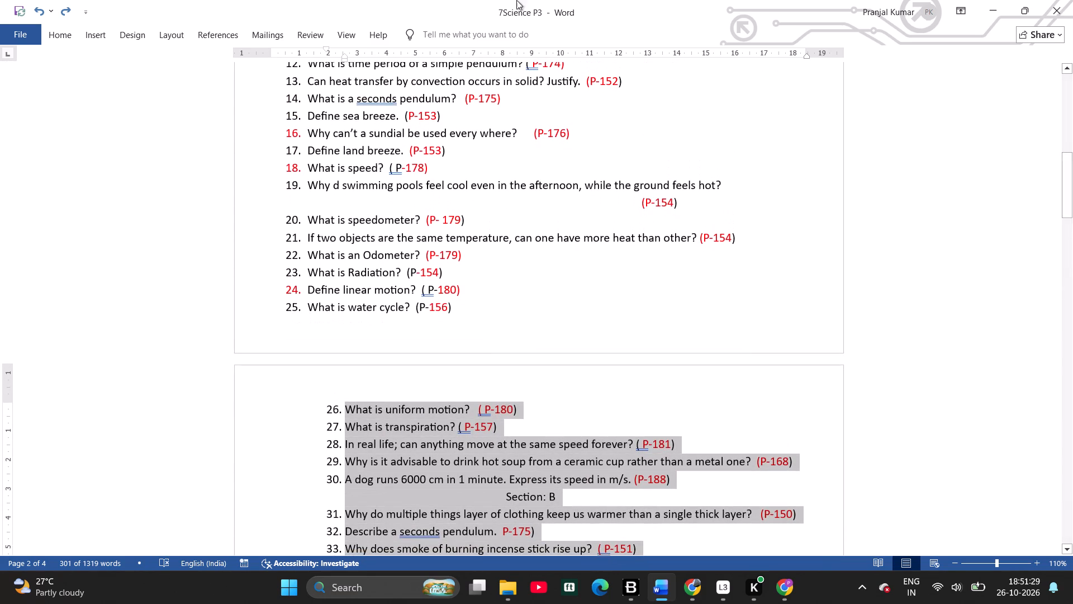
{"action": "left_click_drag", "start_coordinate": [326, 48], "coordinate": [283, 48]}
{"action": "left_click_drag", "start_coordinate": [344, 57], "coordinate": [310, 59]}
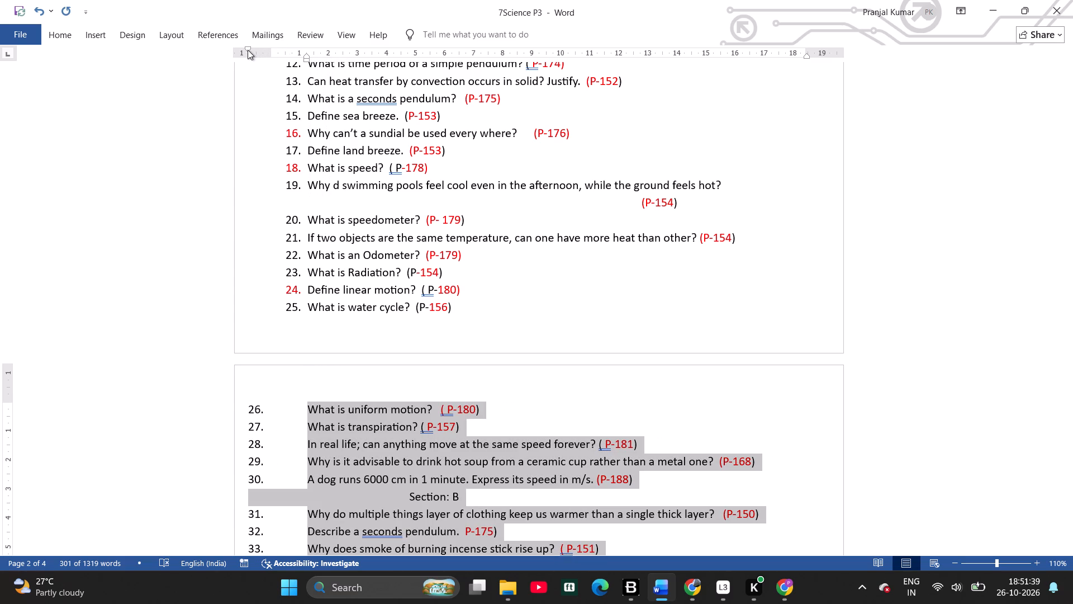
{"action": "left_click_drag", "start_coordinate": [248, 49], "coordinate": [288, 53]}
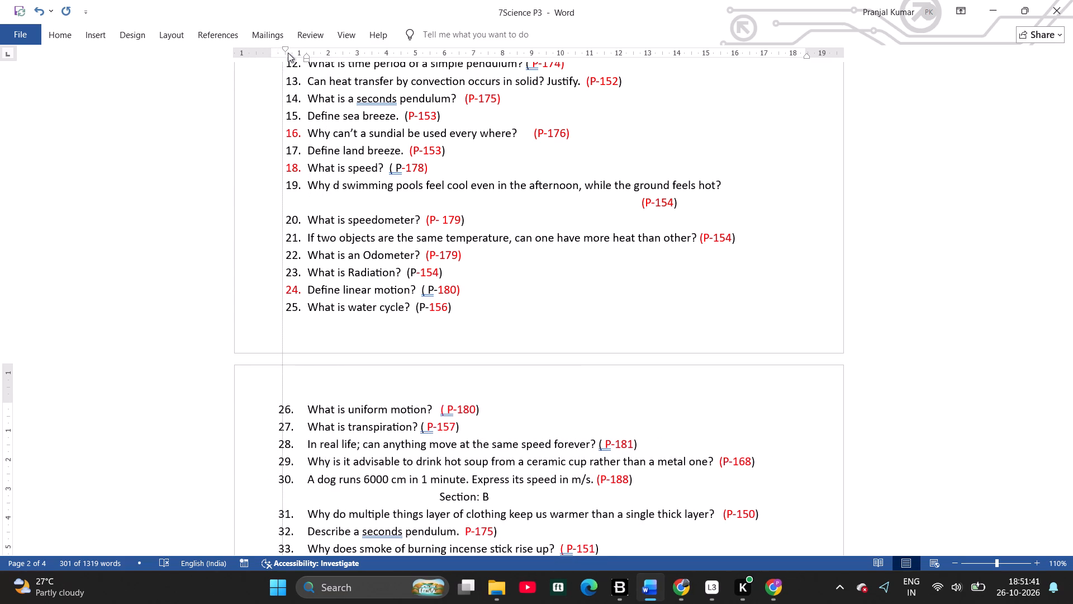
{"action": "left_click_drag", "start_coordinate": [288, 53], "coordinate": [286, 51]}
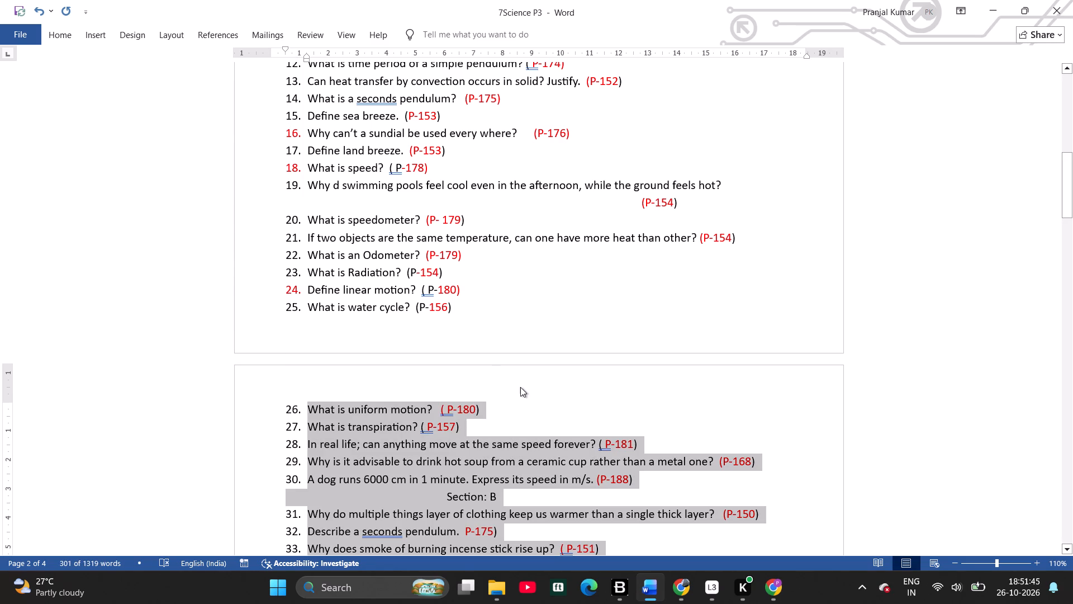
Shrink question 37's metal loop and candle picture to about 5.5 cm wide and 6 cm high.
{"action": "scroll", "coordinate": [521, 389], "scroll_direction": "down", "scroll_amount": 2}
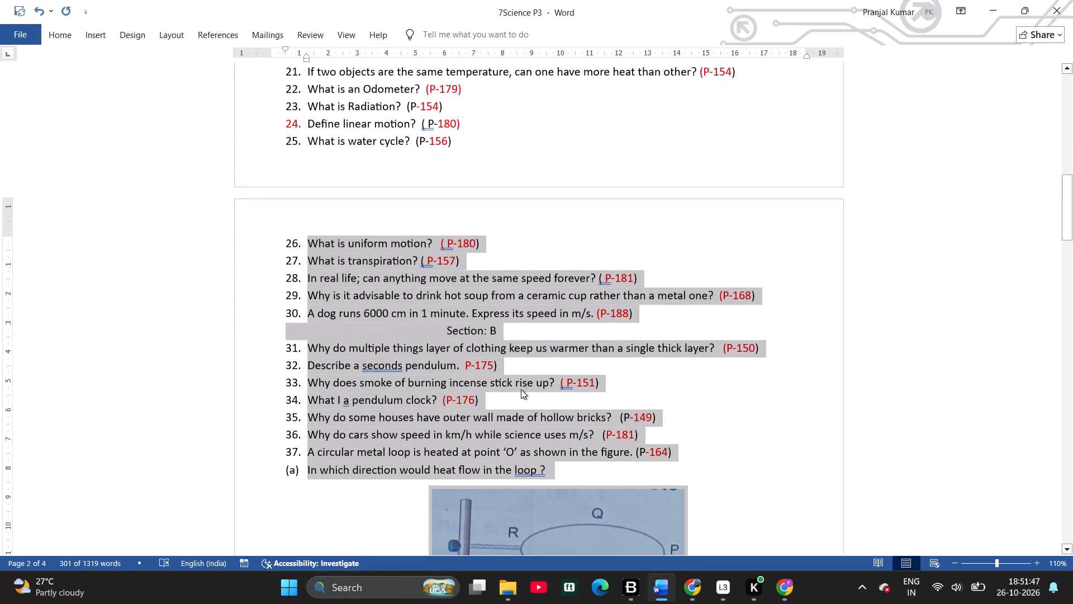
{"action": "scroll", "coordinate": [521, 389], "scroll_direction": "down", "scroll_amount": 3}
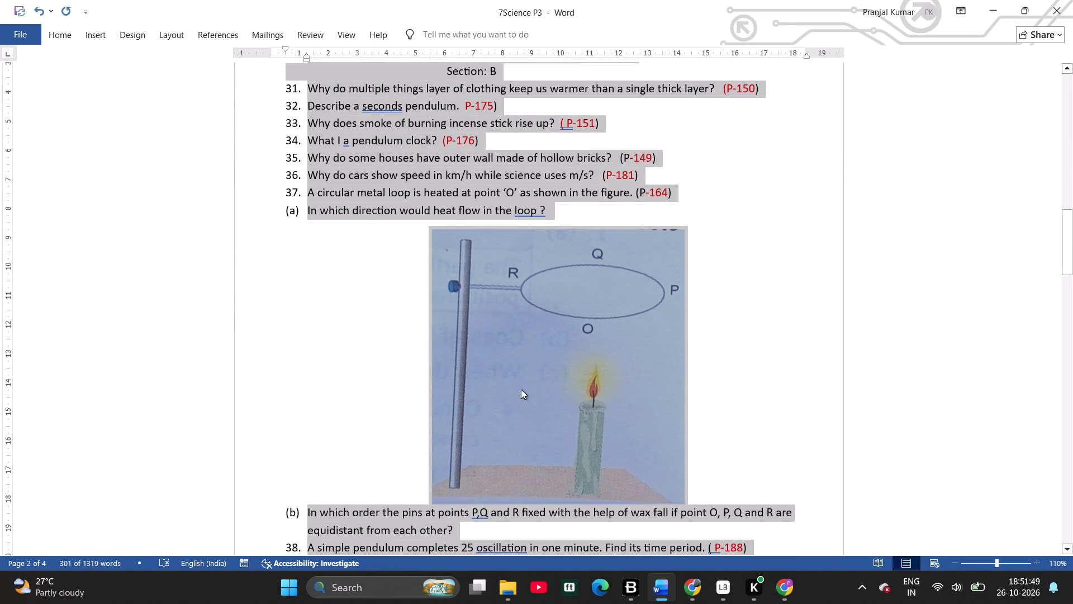
{"action": "left_click", "coordinate": [533, 389]}
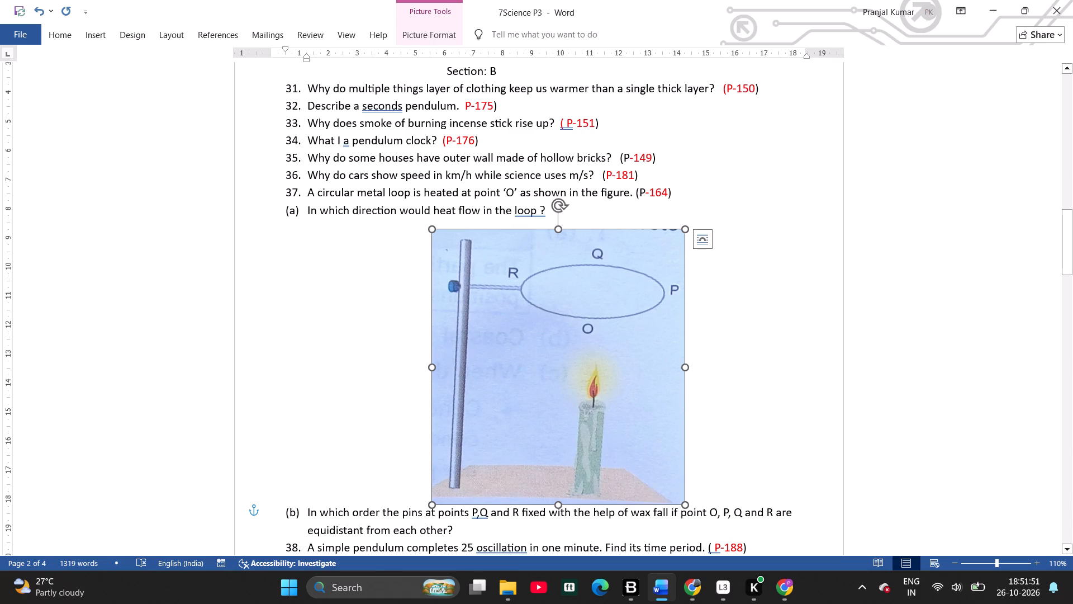
{"action": "left_click_drag", "start_coordinate": [685, 503], "coordinate": [560, 401]}
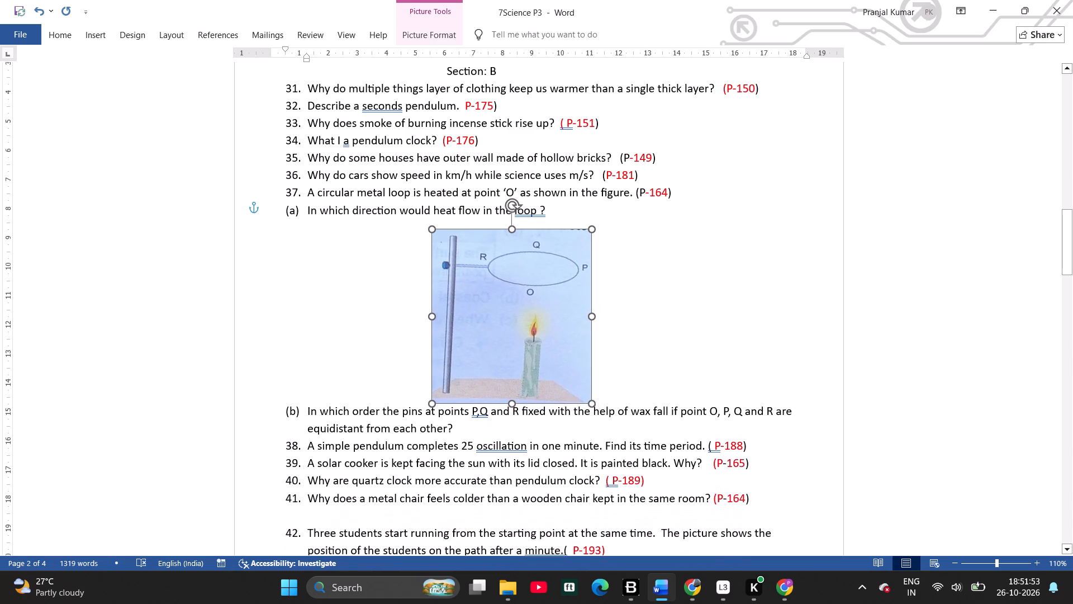
Shrink question 37's metal loop and candle picture to about 4.8 cm wide and 4 cm high, and move it left beneath part (a).
{"action": "left_click_drag", "start_coordinate": [560, 401], "coordinate": [550, 391]}
{"action": "left_click_drag", "start_coordinate": [519, 324], "coordinate": [471, 317]}
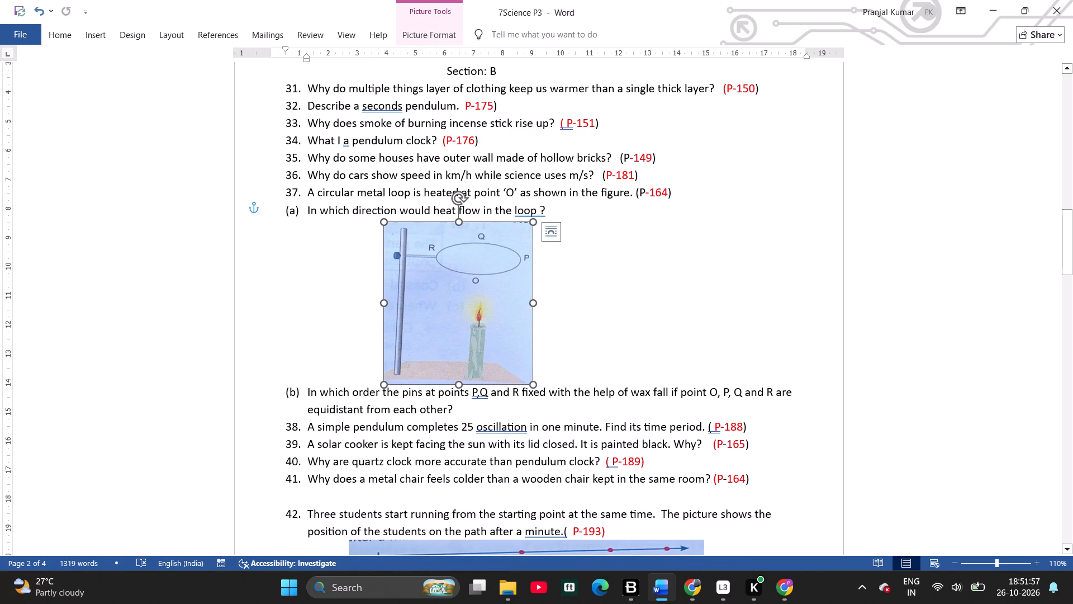
{"action": "left_click_drag", "start_coordinate": [535, 304], "coordinate": [579, 300]}
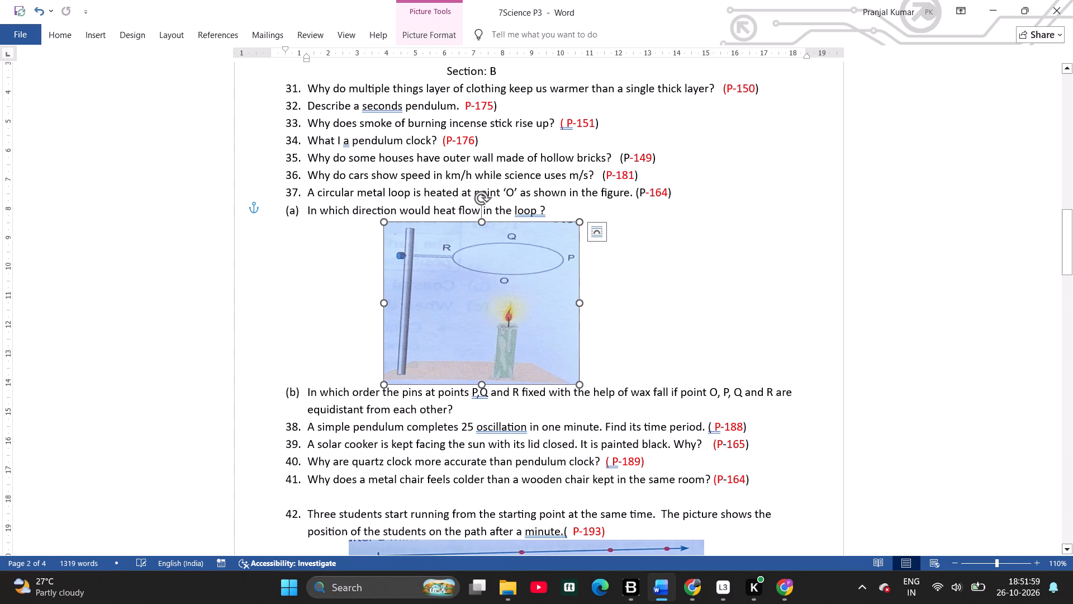
{"action": "left_click_drag", "start_coordinate": [578, 384], "coordinate": [523, 346]}
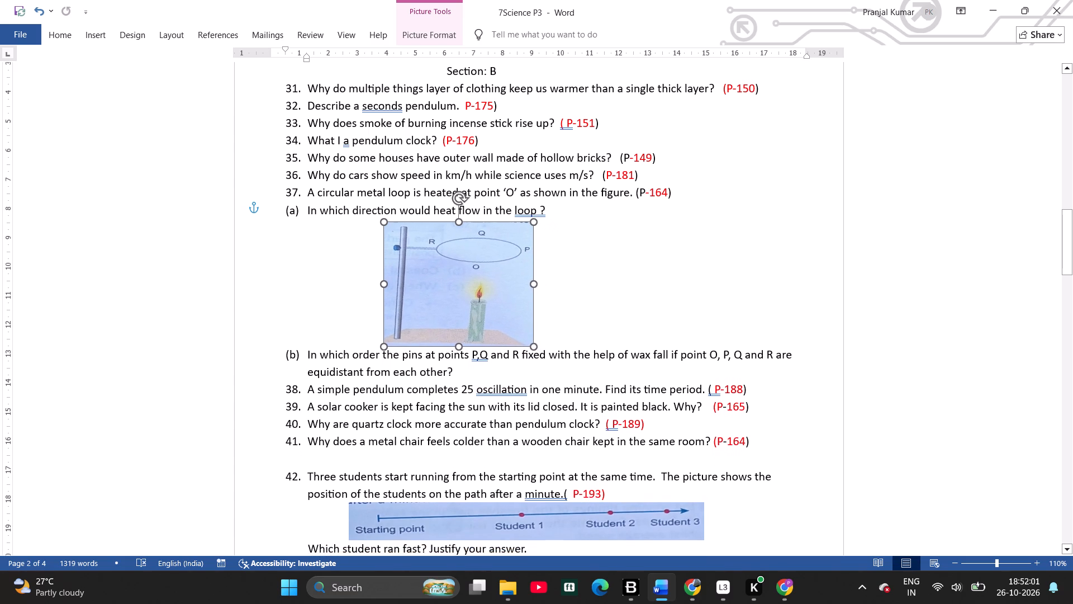
{"action": "left_click_drag", "start_coordinate": [523, 346], "coordinate": [513, 338]}
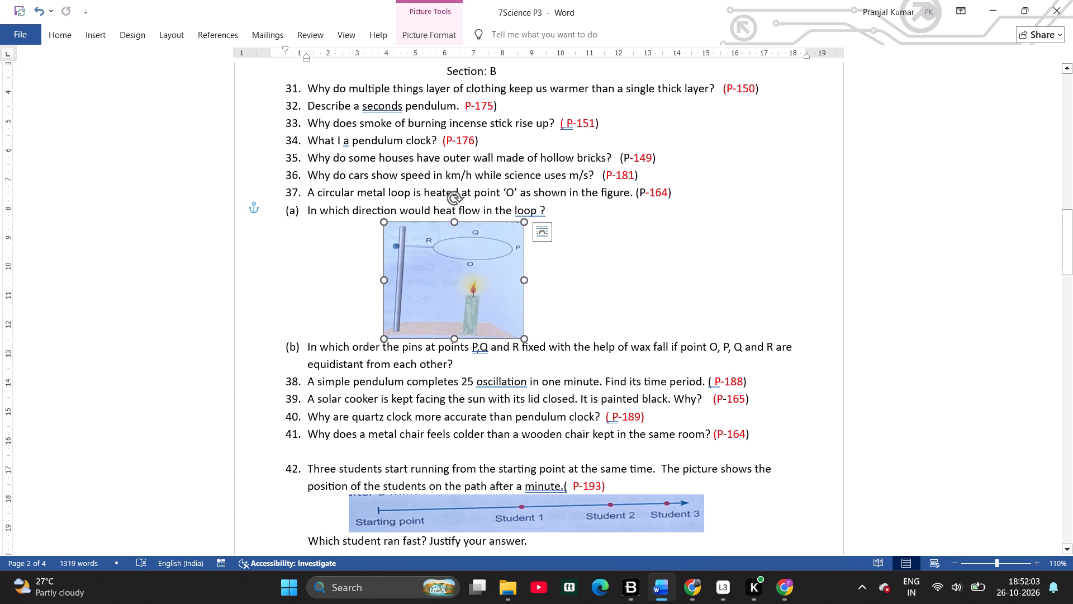
{"action": "left_click", "coordinate": [570, 315]}
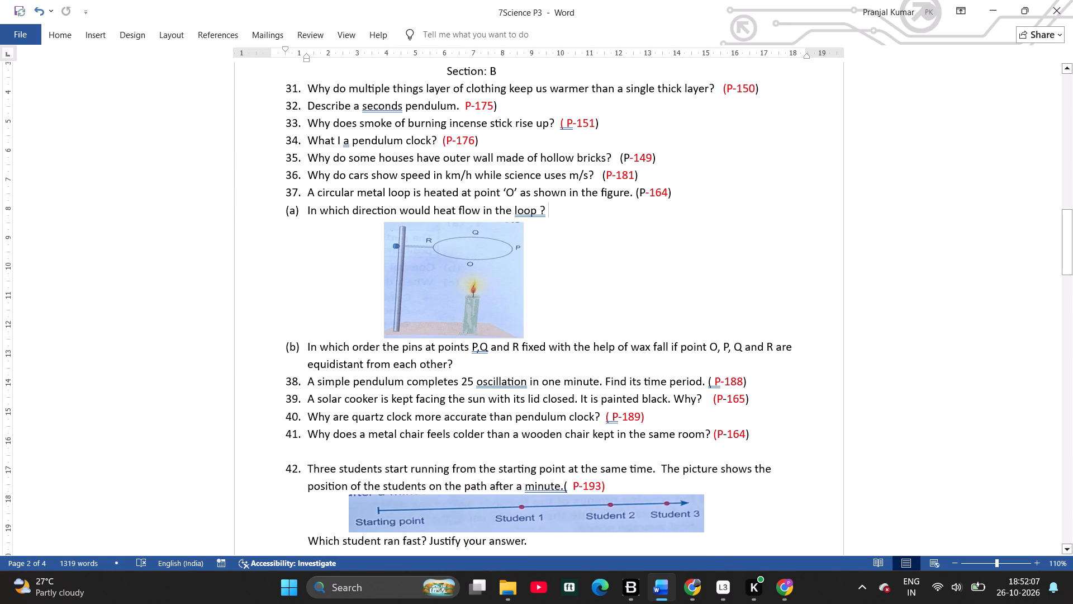
Indent question 37's part (b), setting the first-line indent to about 1.25 cm and the hanging indent to about 2 cm.
{"action": "left_click_drag", "start_coordinate": [306, 345], "coordinate": [483, 366]}
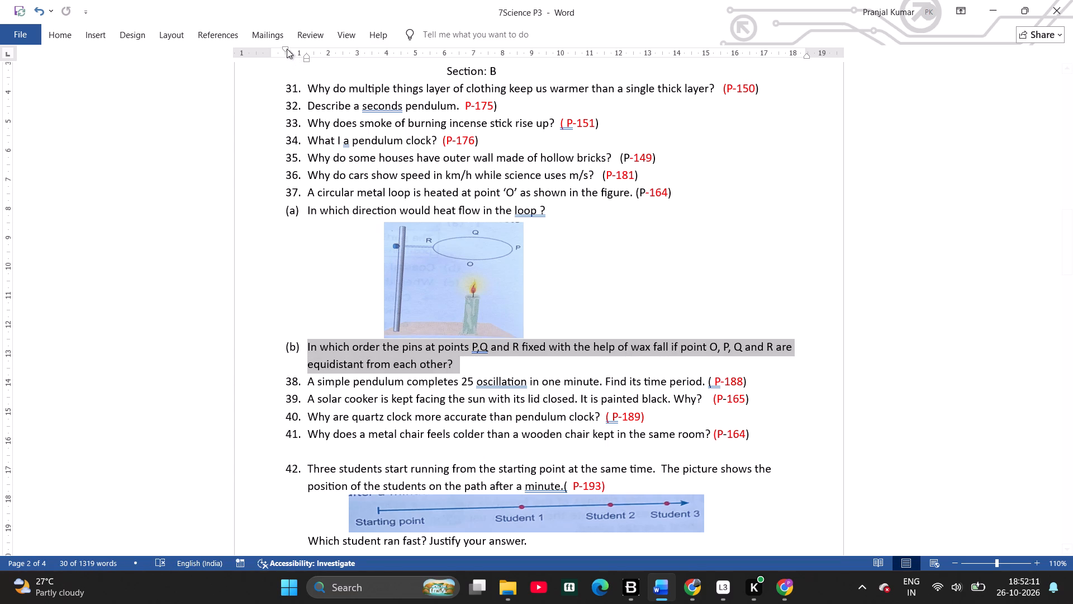
{"action": "left_click_drag", "start_coordinate": [287, 49], "coordinate": [309, 49]}
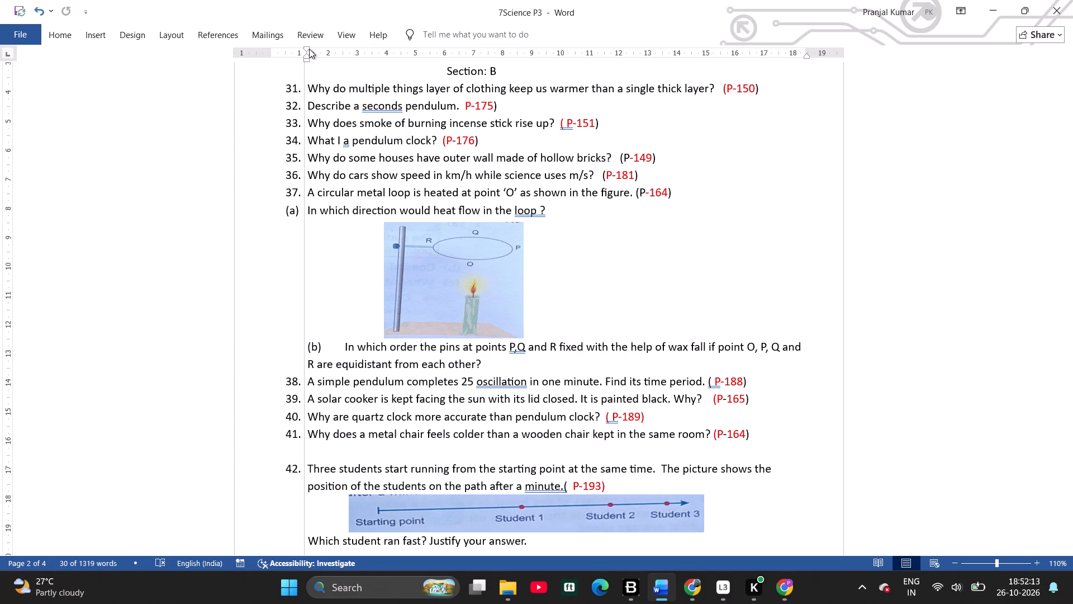
{"action": "left_click_drag", "start_coordinate": [309, 49], "coordinate": [314, 50]}
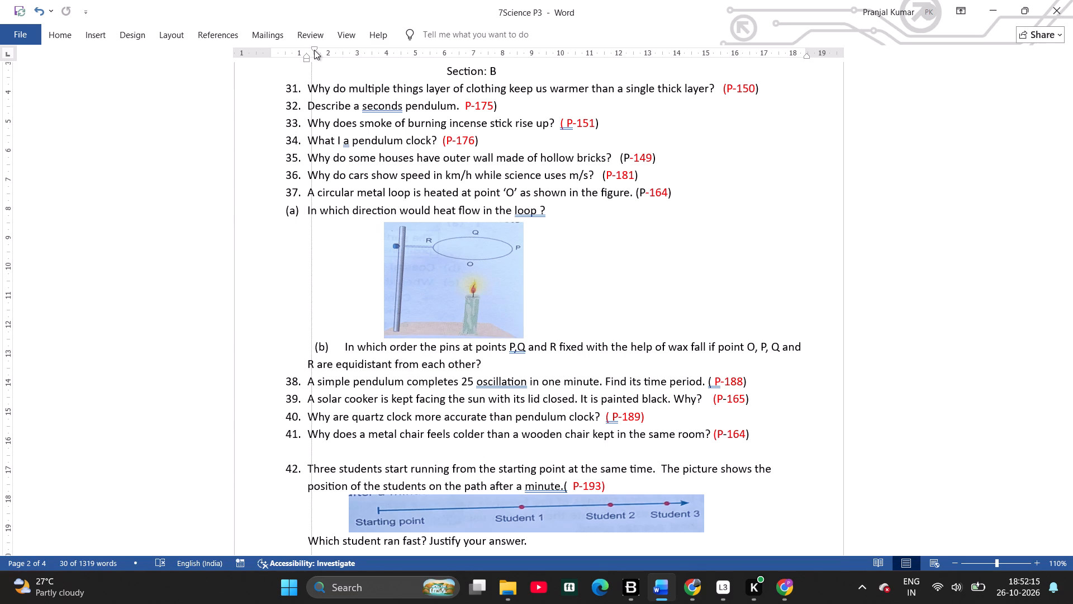
{"action": "left_click_drag", "start_coordinate": [314, 50], "coordinate": [327, 51]}
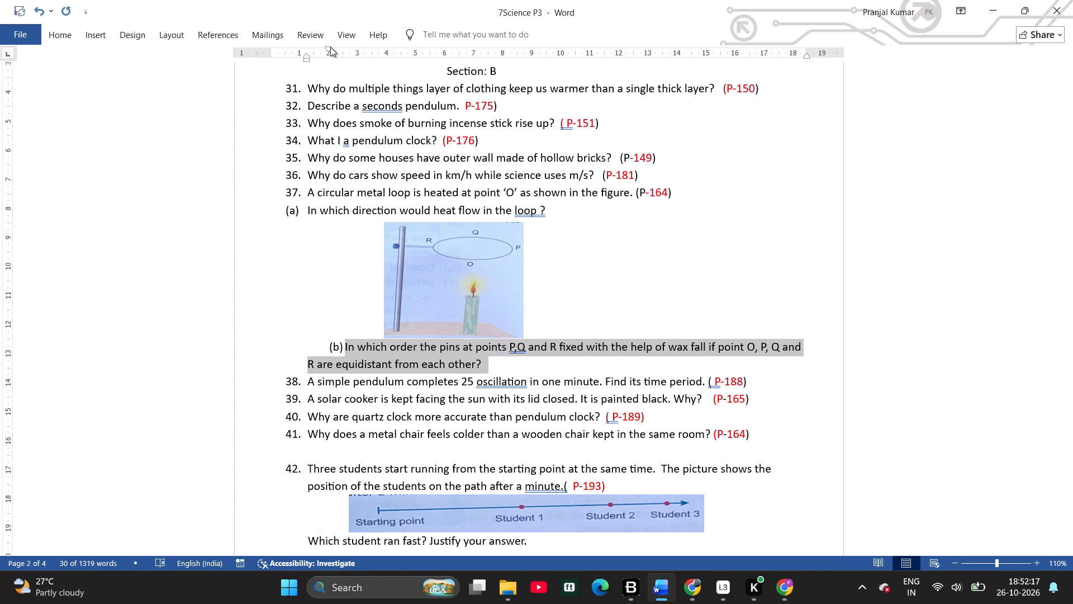
{"action": "left_click", "coordinate": [329, 49]}
{"action": "left_click_drag", "start_coordinate": [307, 61], "coordinate": [324, 61]}
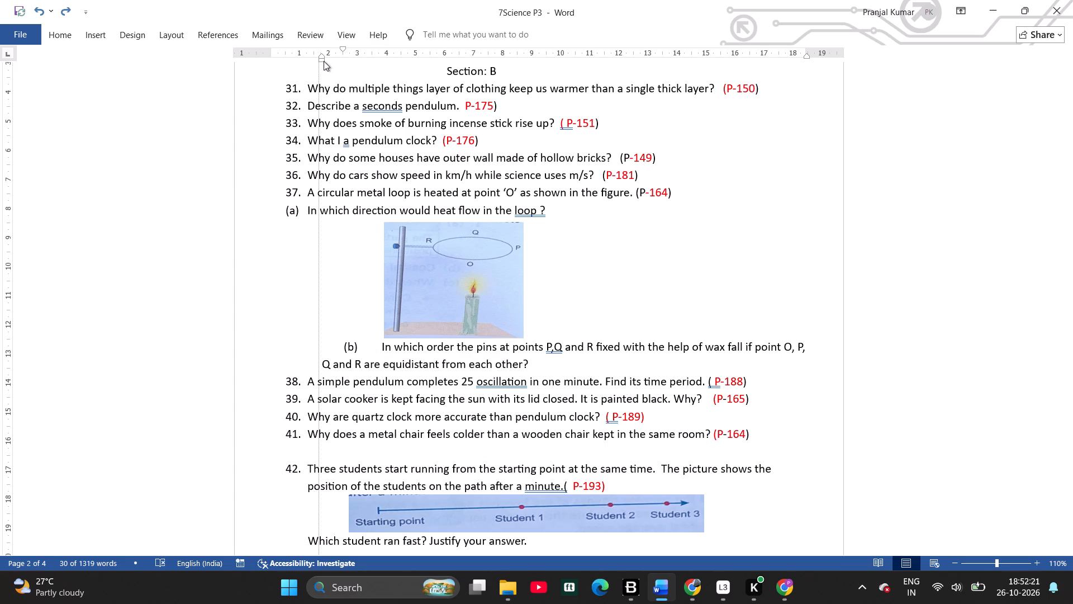
{"action": "left_click_drag", "start_coordinate": [324, 61], "coordinate": [331, 61]}
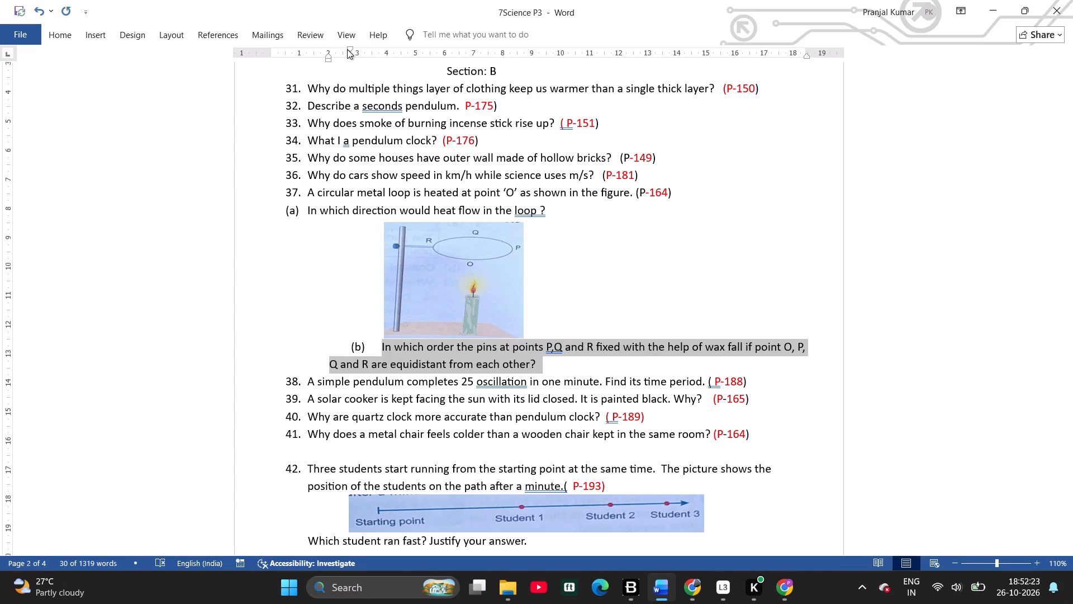
{"action": "left_click_drag", "start_coordinate": [348, 49], "coordinate": [310, 51]}
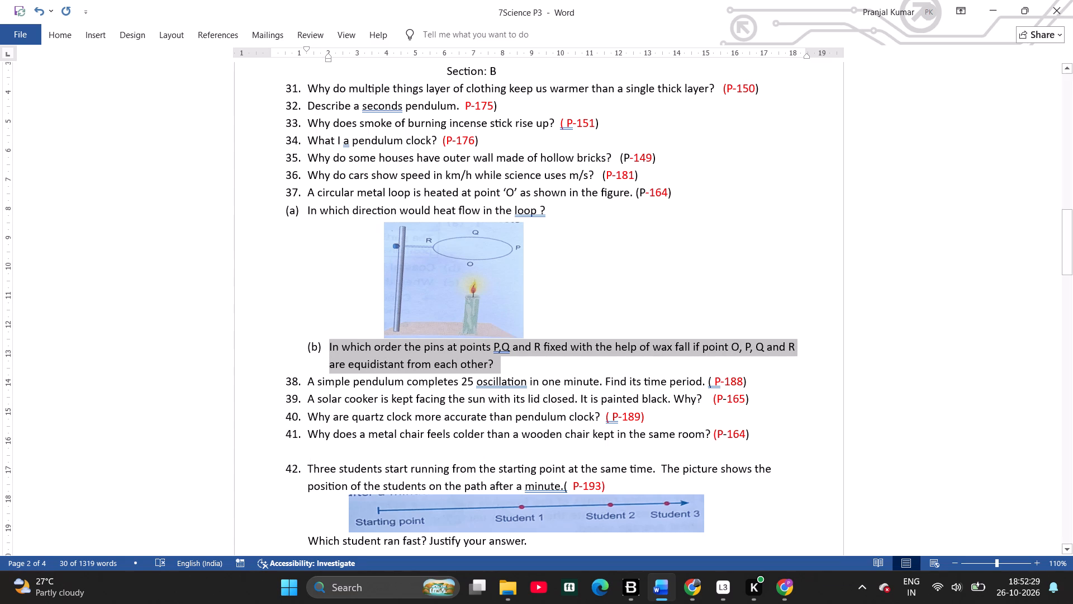
Indent question 37's part (a), setting the first-line indent to about 1.25 cm and the hanging indent to about 1.75 cm.
{"action": "left_click", "coordinate": [309, 213]}
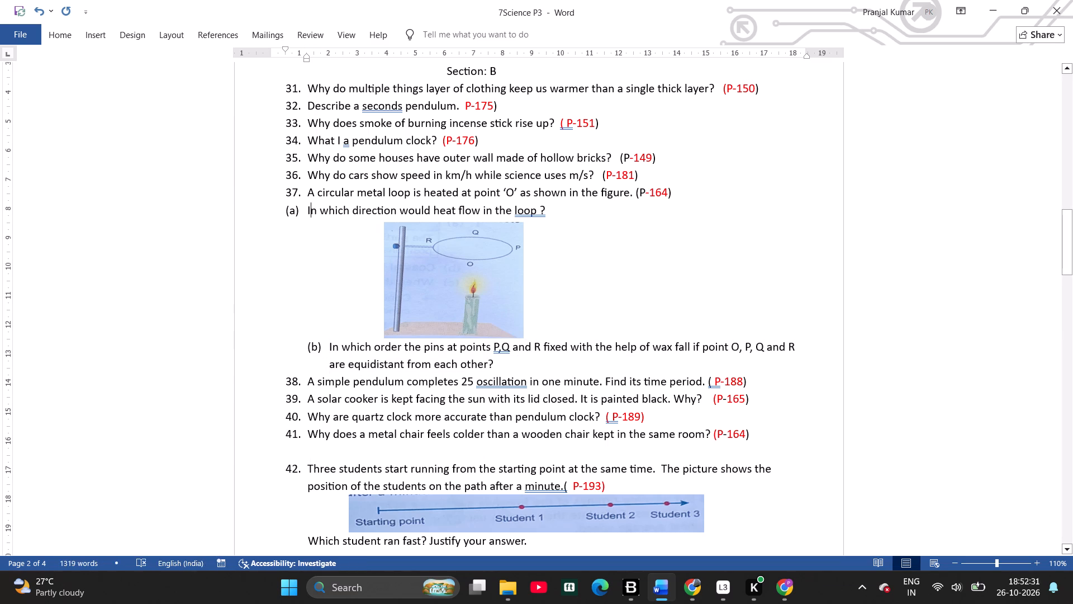
{"action": "left_click", "coordinate": [309, 213]}
{"action": "left_click_drag", "start_coordinate": [307, 213], "coordinate": [505, 205]}
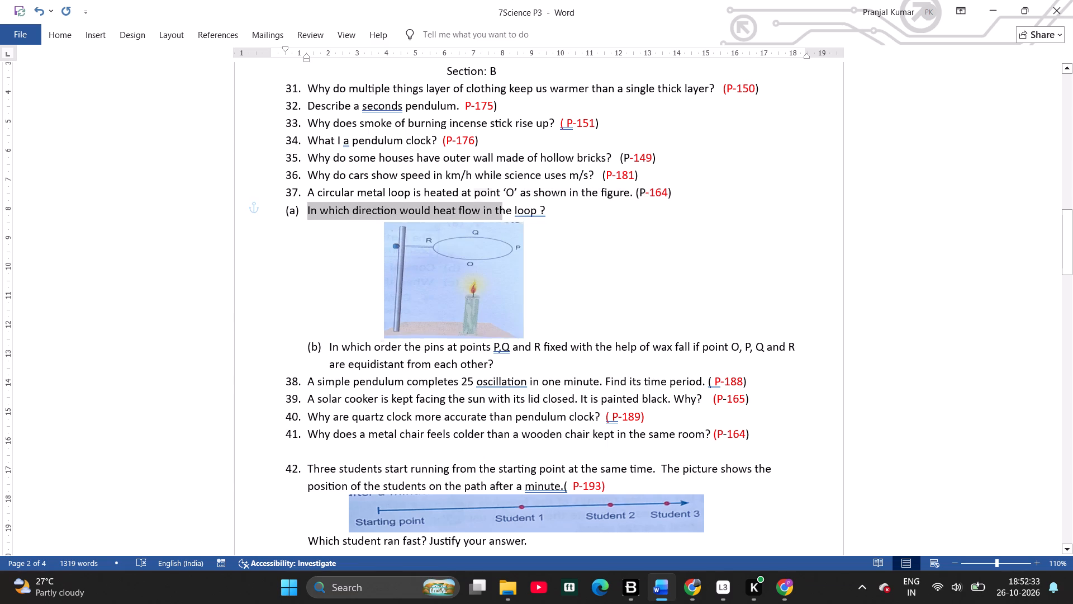
{"action": "left_click_drag", "start_coordinate": [505, 205], "coordinate": [544, 211]}
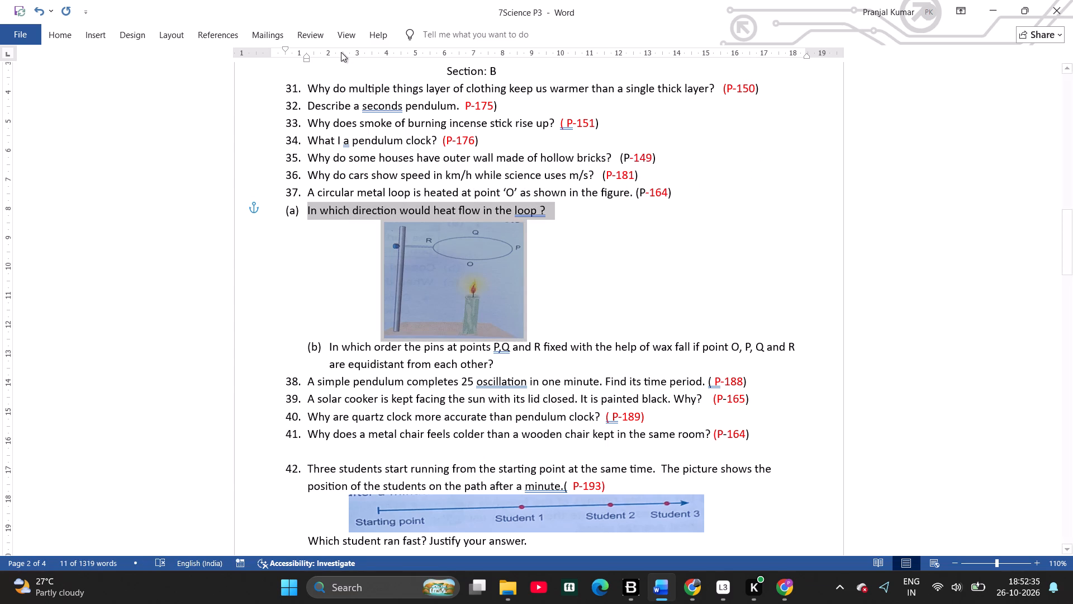
{"action": "left_click_drag", "start_coordinate": [287, 50], "coordinate": [302, 52]}
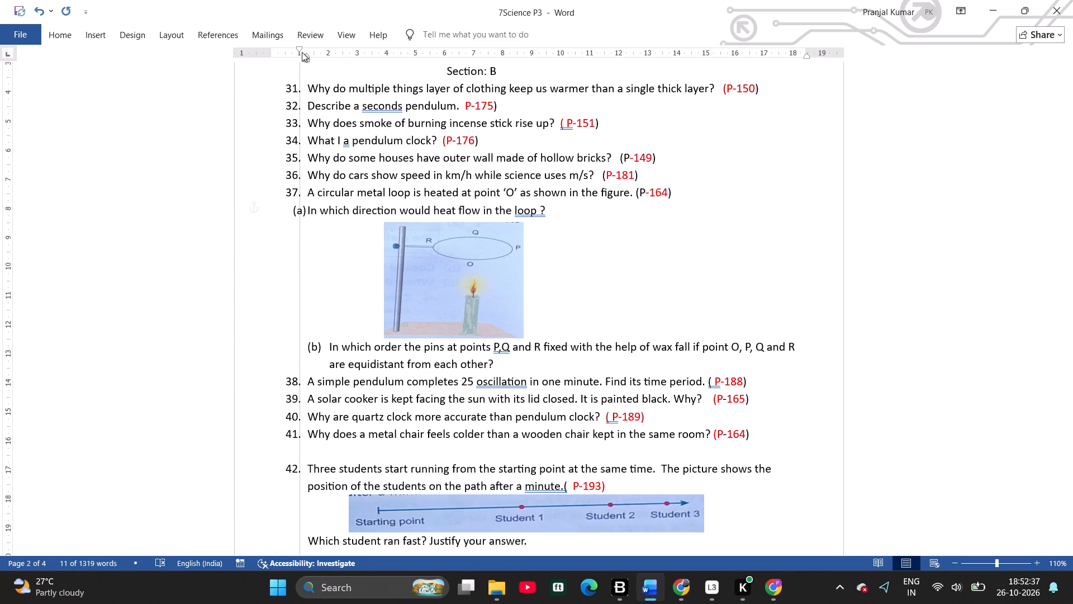
{"action": "left_click_drag", "start_coordinate": [302, 52], "coordinate": [306, 52]}
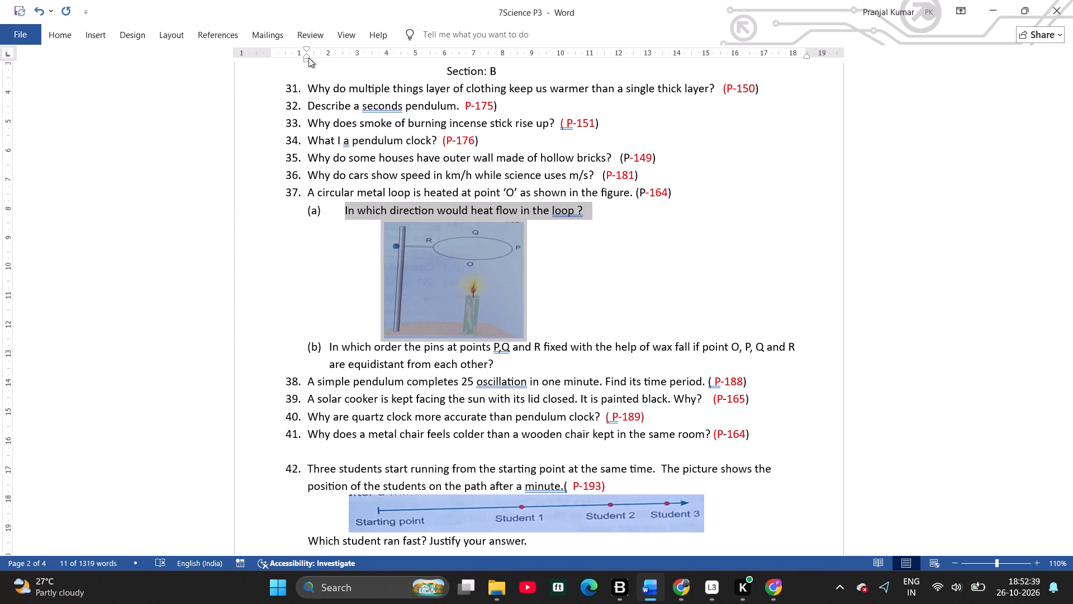
{"action": "left_click_drag", "start_coordinate": [308, 58], "coordinate": [325, 58]}
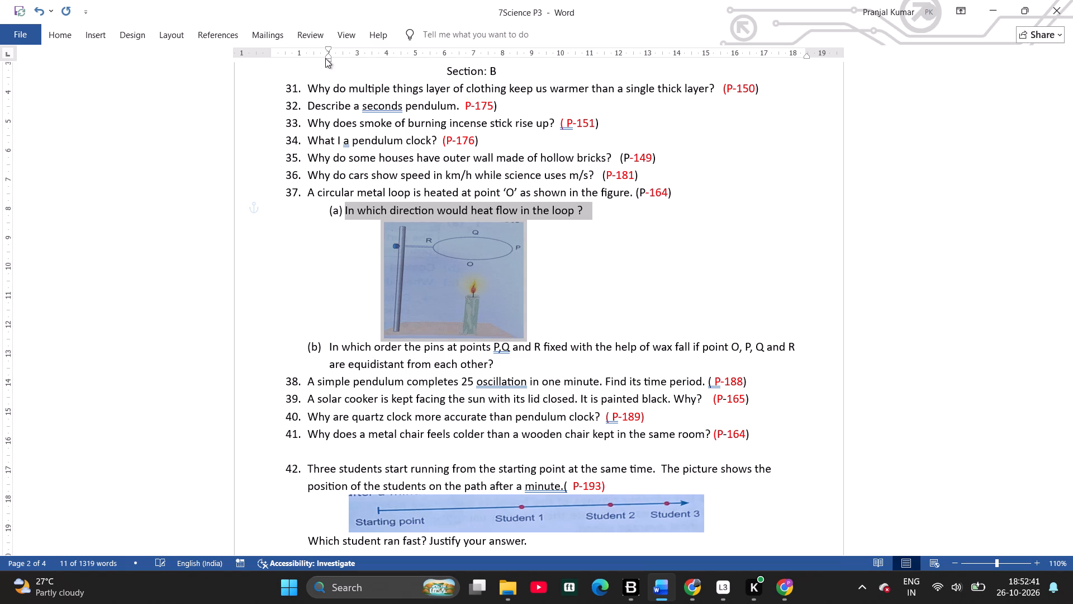
{"action": "left_click_drag", "start_coordinate": [329, 49], "coordinate": [316, 51]}
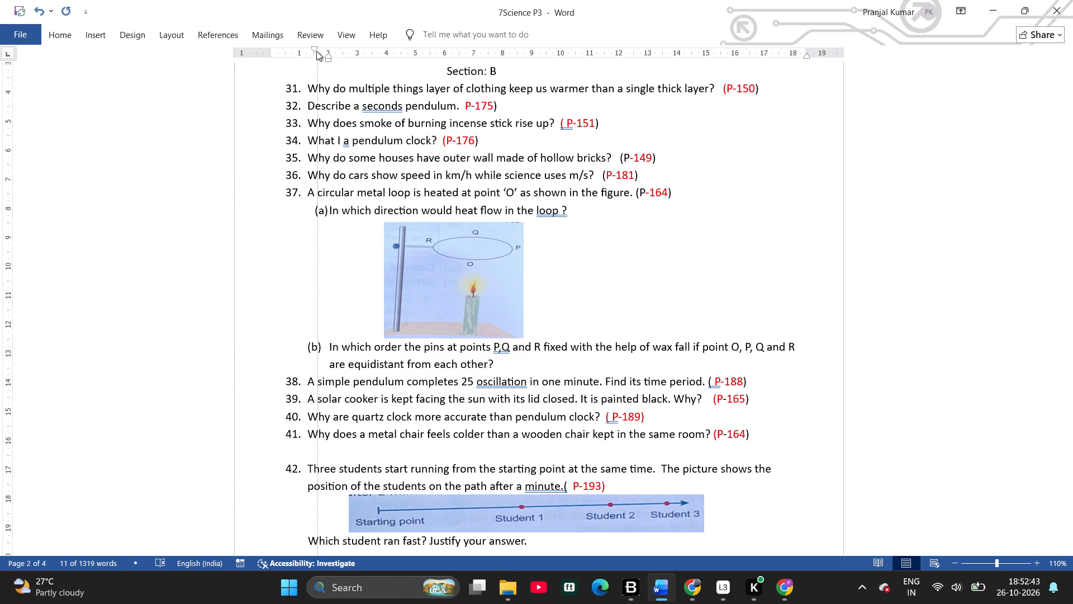
{"action": "left_click_drag", "start_coordinate": [316, 51], "coordinate": [311, 57]}
{"action": "left_click", "coordinate": [314, 49]}
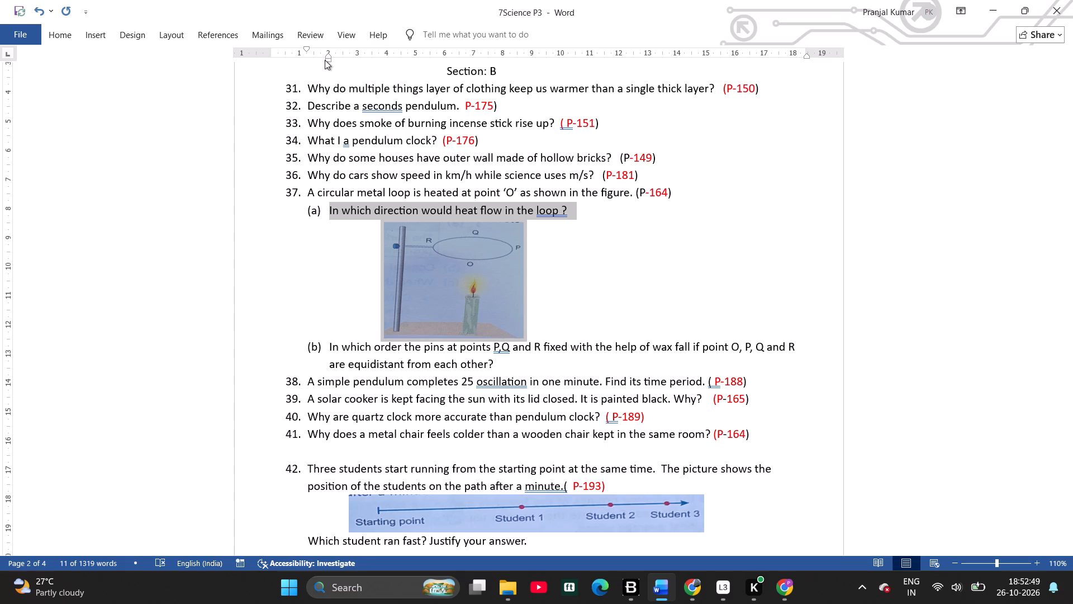
{"action": "left_click", "coordinate": [327, 58]}
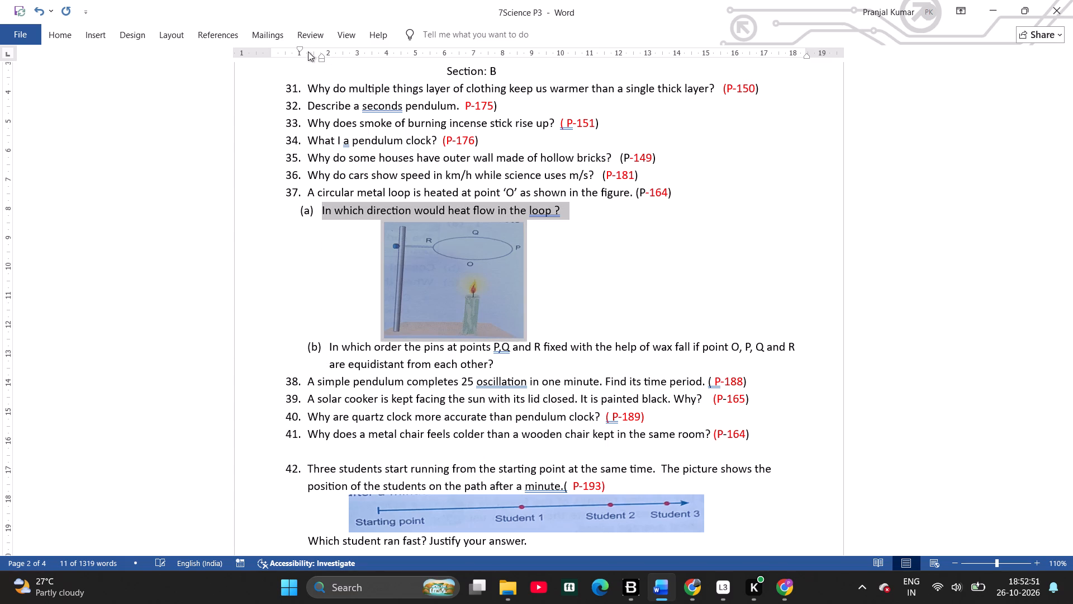
{"action": "left_click", "coordinate": [301, 49]}
Close the gap after question 37's (b) label by setting its first-line indent to about 1.5 cm.
{"action": "left_click_drag", "start_coordinate": [330, 345], "coordinate": [476, 364]}
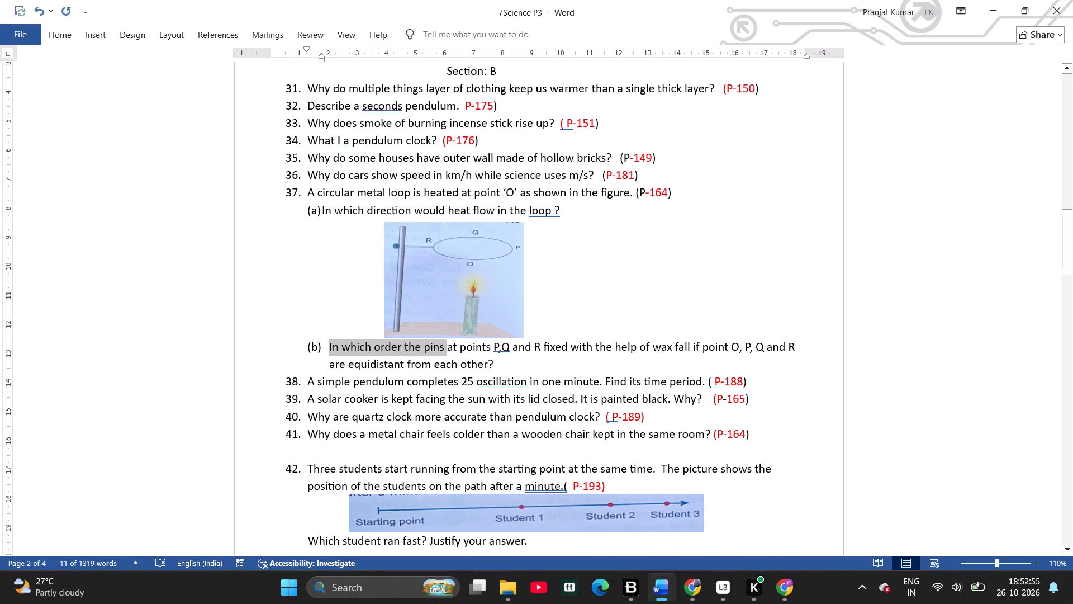
{"action": "left_click_drag", "start_coordinate": [476, 364], "coordinate": [493, 364]}
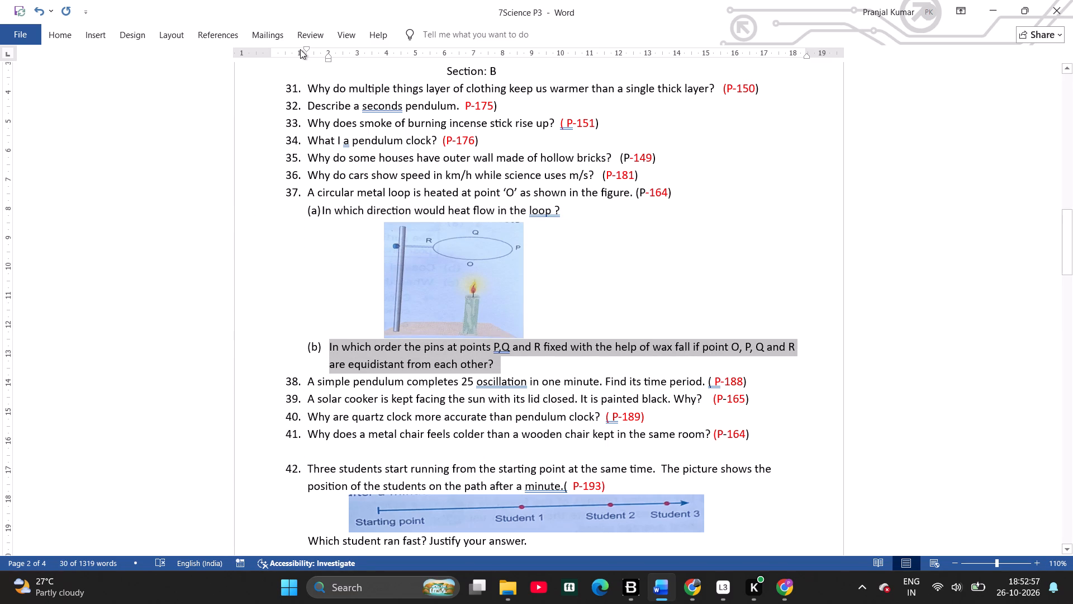
{"action": "left_click", "coordinate": [326, 56]}
{"action": "left_click_drag", "start_coordinate": [308, 49], "coordinate": [313, 49]}
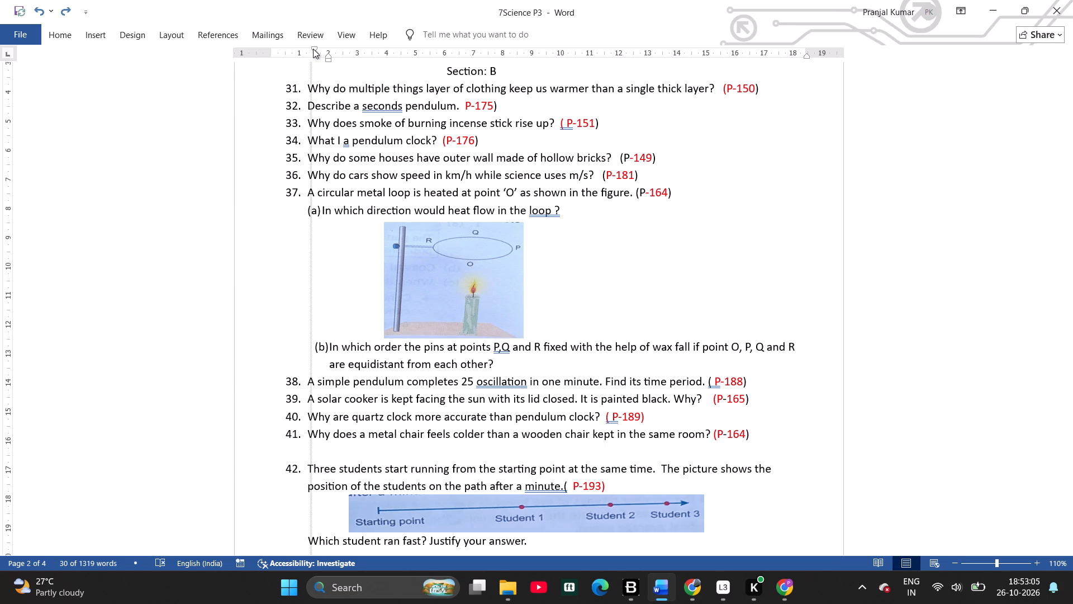
{"action": "left_click_drag", "start_coordinate": [313, 49], "coordinate": [313, 49]}
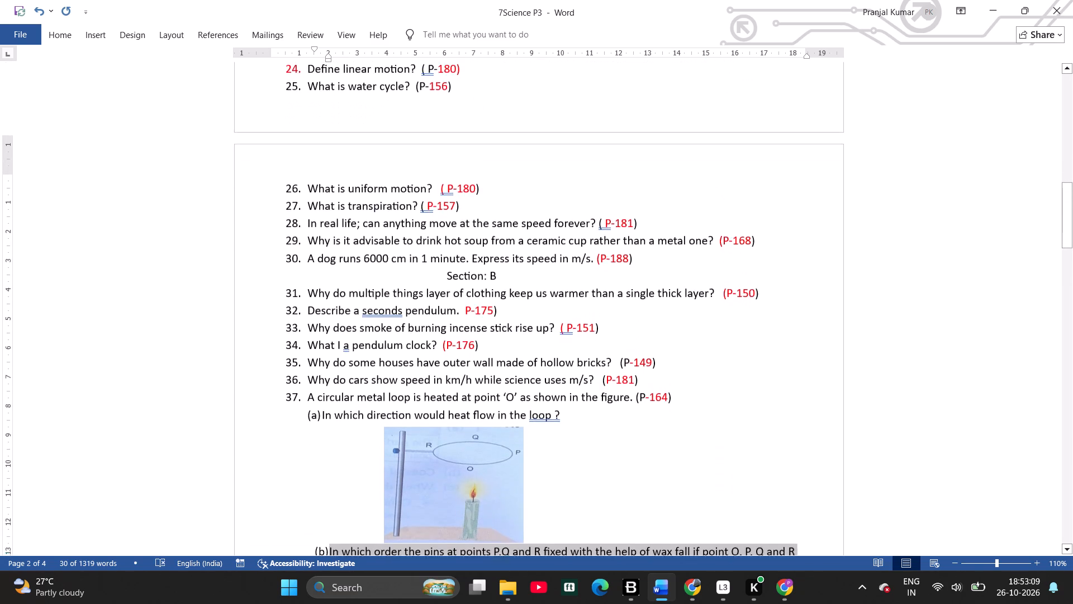
Check the indents of questions 38 to 42 and how the questions after them line up.
{"action": "scroll", "coordinate": [414, 312], "scroll_direction": "down", "scroll_amount": 2}
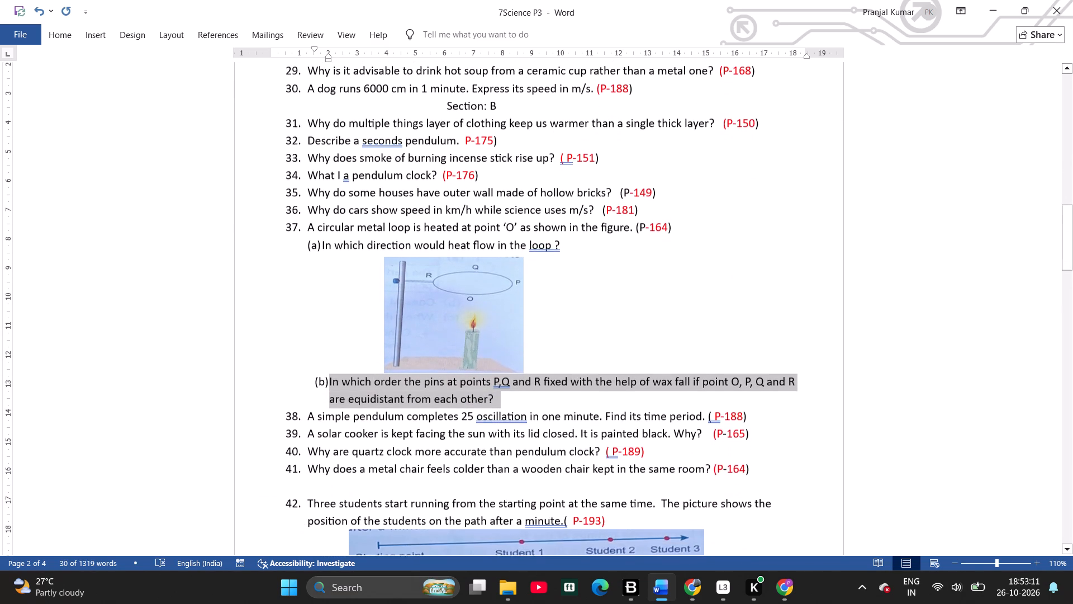
{"action": "left_click_drag", "start_coordinate": [306, 412], "coordinate": [430, 447]}
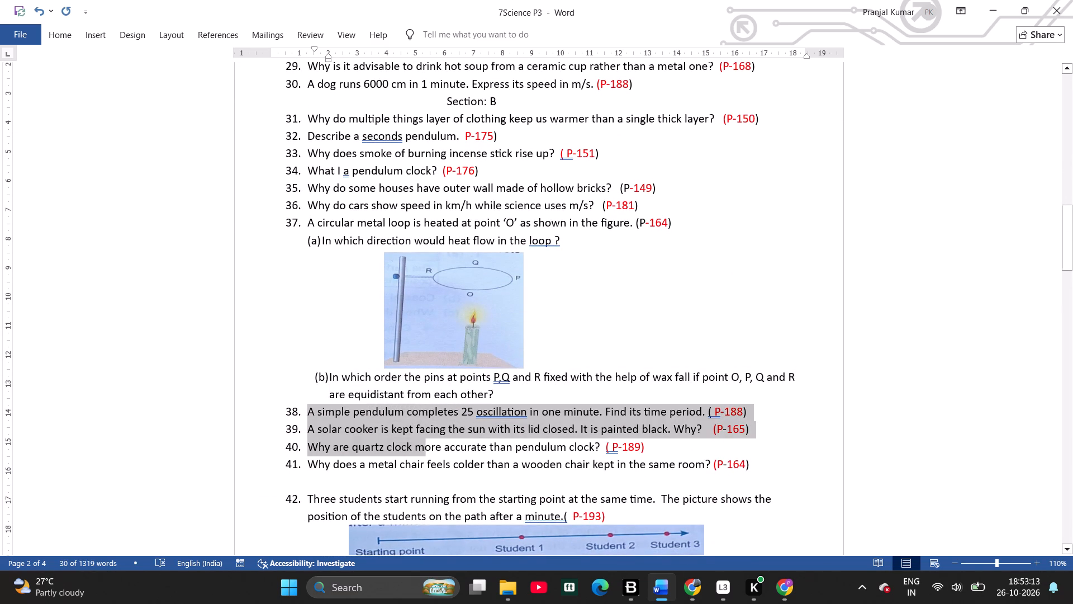
{"action": "left_click_drag", "start_coordinate": [430, 447], "coordinate": [595, 515]}
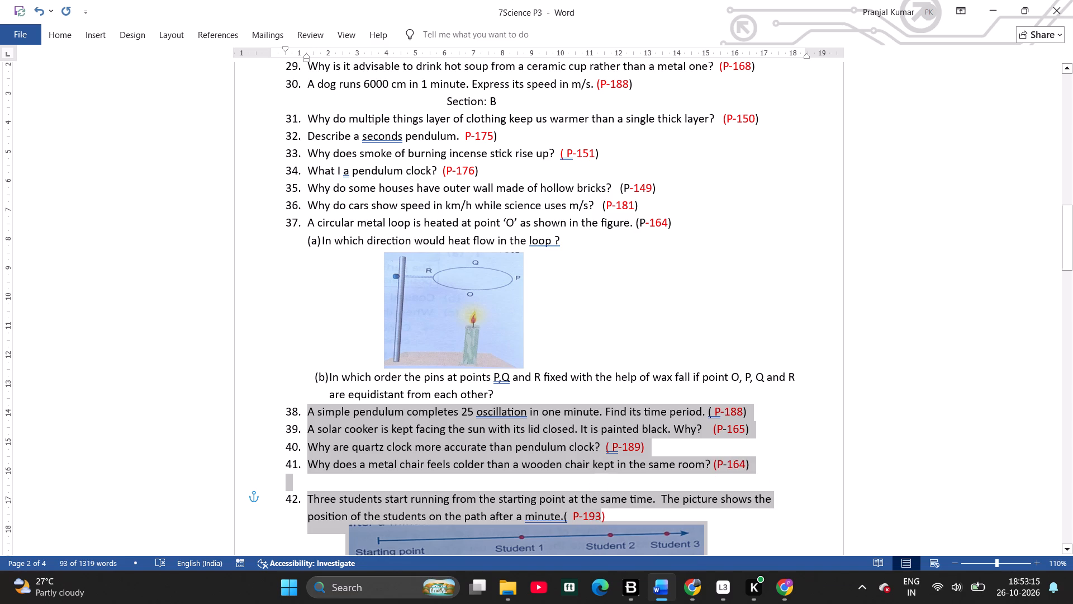
{"action": "left_click", "coordinate": [283, 49]}
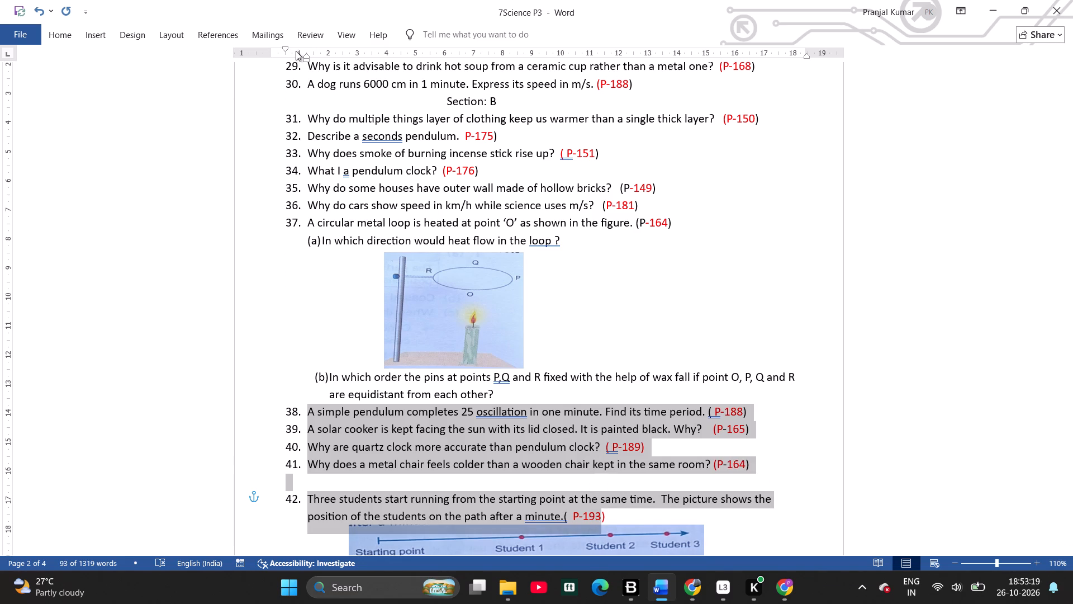
{"action": "left_click", "coordinate": [305, 55]}
{"action": "scroll", "coordinate": [496, 360], "scroll_direction": "down", "scroll_amount": 2}
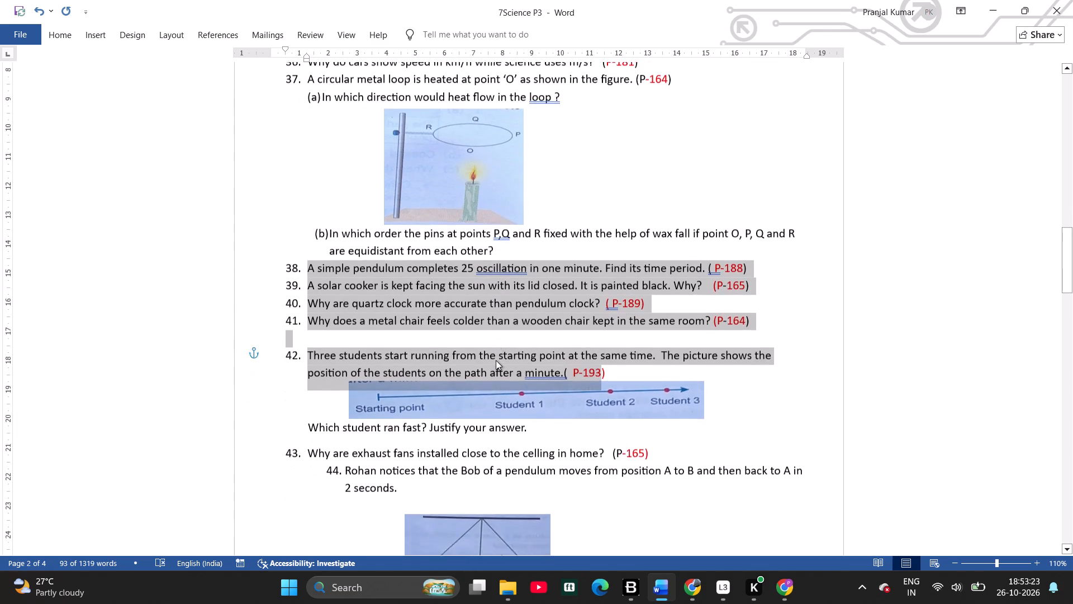
{"action": "scroll", "coordinate": [496, 360], "scroll_direction": "down", "scroll_amount": 1}
{"action": "left_click", "coordinate": [638, 374]}
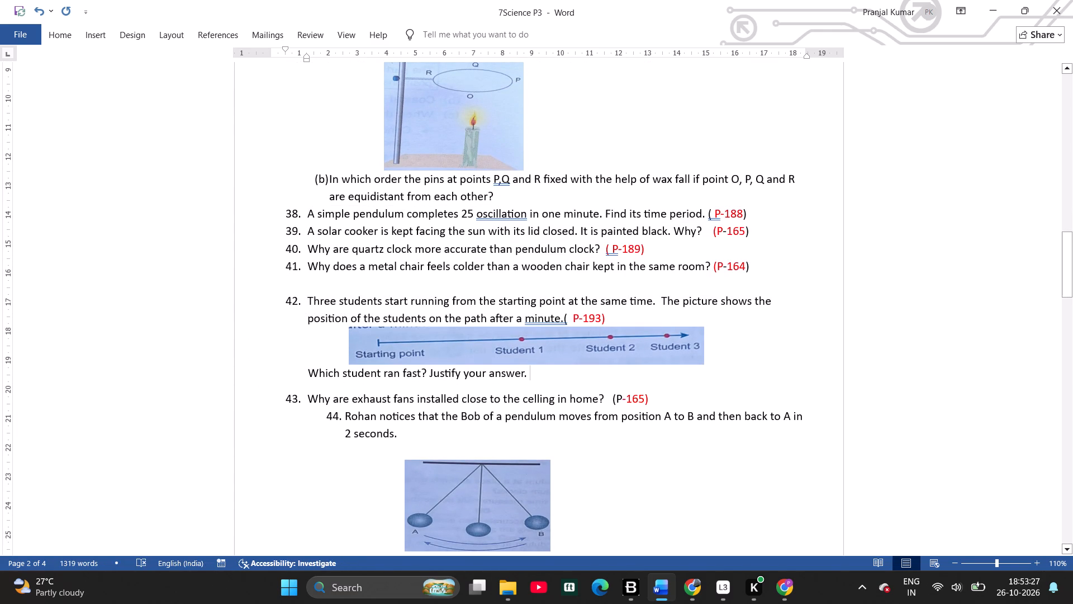
Align question 44 and its pendulum block with question 43, setting the first-line indent to about 0.5 cm and the hanging indent to about 1.25 cm.
{"action": "scroll", "coordinate": [562, 363], "scroll_direction": "down", "scroll_amount": 1}
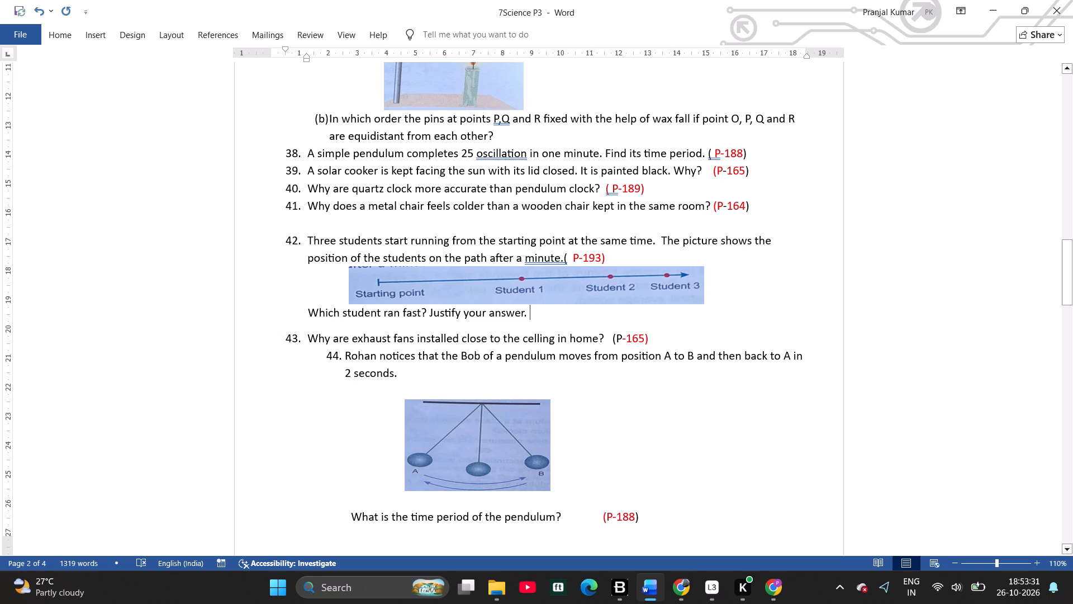
{"action": "left_click_drag", "start_coordinate": [325, 358], "coordinate": [348, 362]}
{"action": "left_click_drag", "start_coordinate": [324, 355], "coordinate": [419, 414]}
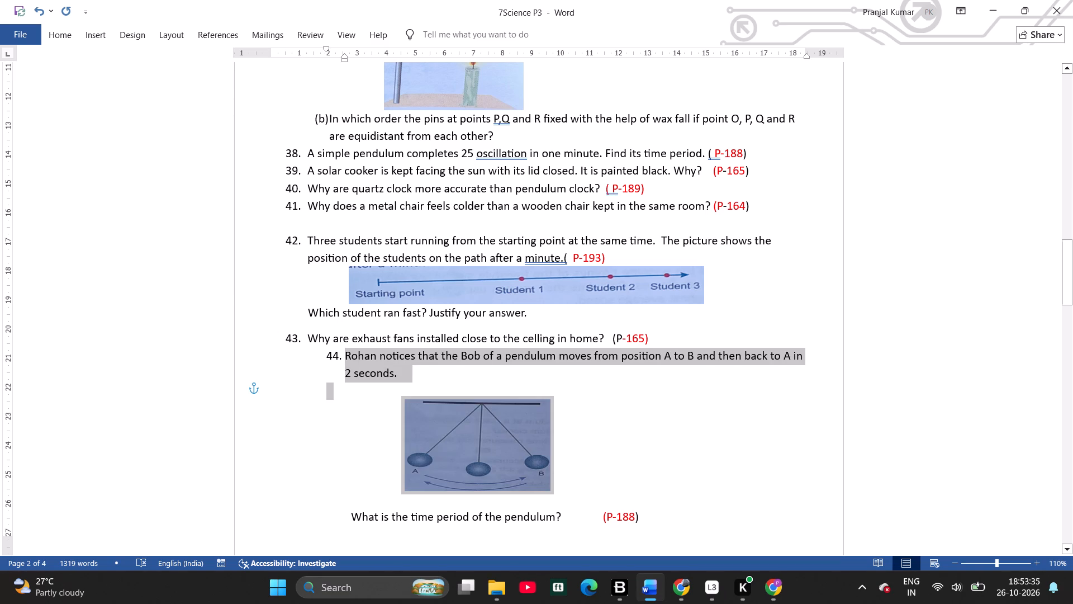
{"action": "left_click_drag", "start_coordinate": [419, 414], "coordinate": [559, 504]}
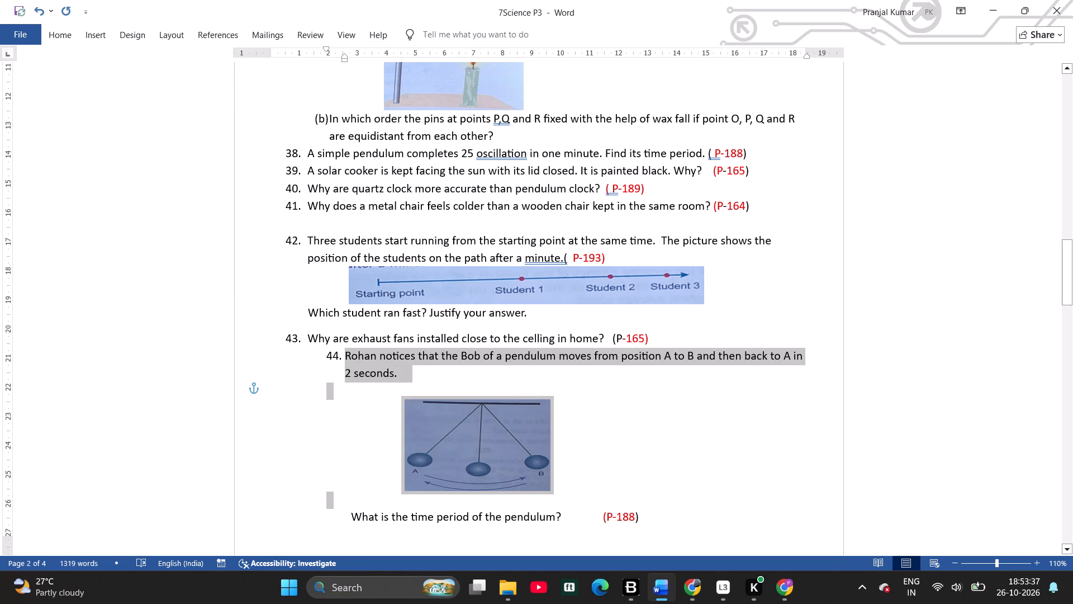
{"action": "left_click_drag", "start_coordinate": [559, 504], "coordinate": [564, 514]}
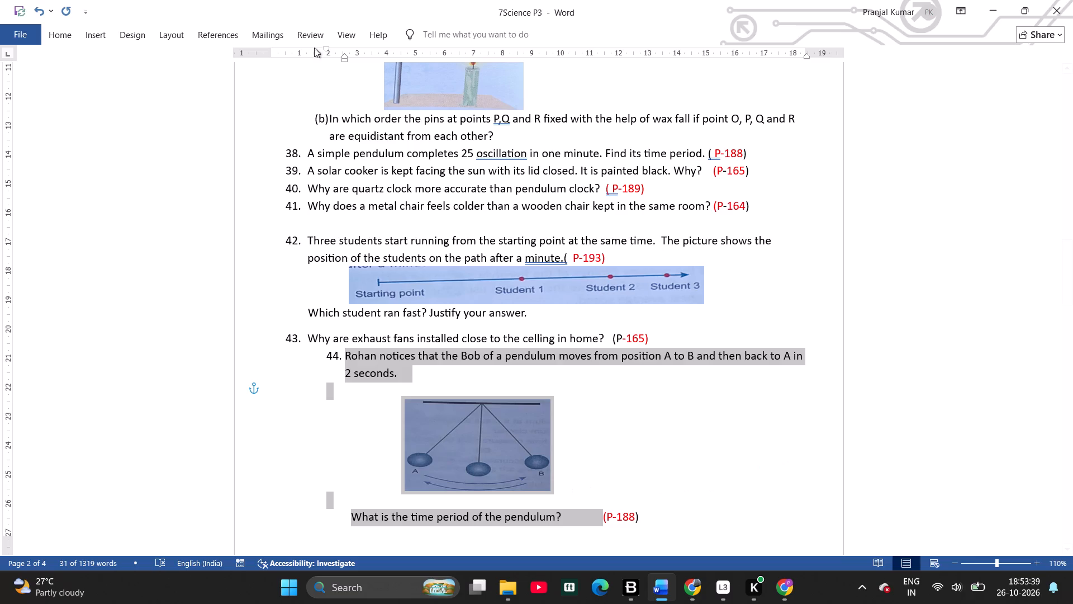
{"action": "left_click", "coordinate": [327, 51]}
{"action": "left_click_drag", "start_coordinate": [326, 49], "coordinate": [316, 50]}
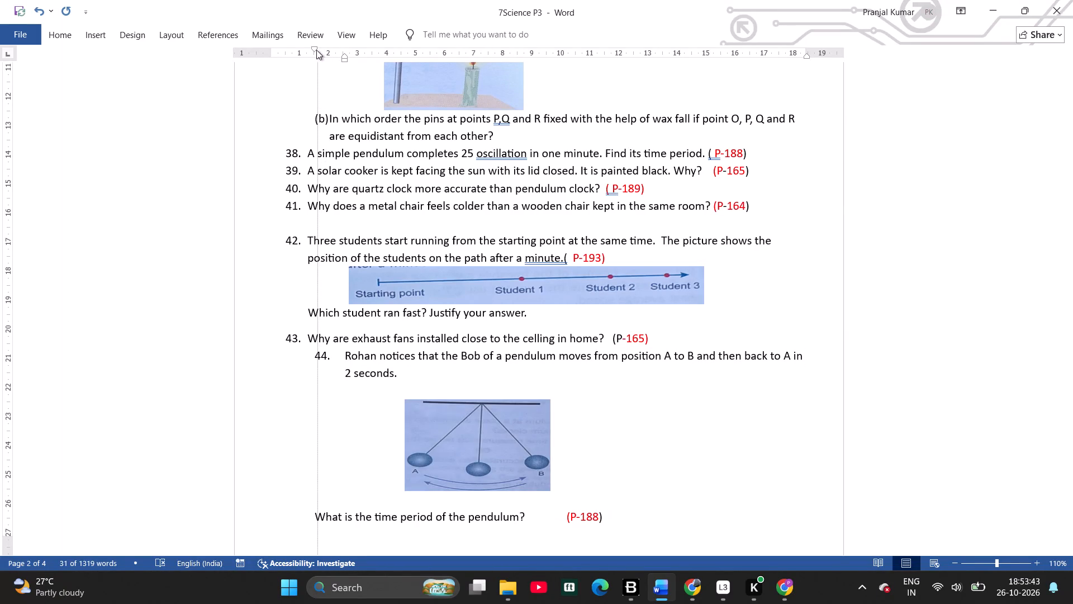
{"action": "left_click_drag", "start_coordinate": [316, 50], "coordinate": [284, 60]}
{"action": "left_click_drag", "start_coordinate": [343, 58], "coordinate": [341, 59]}
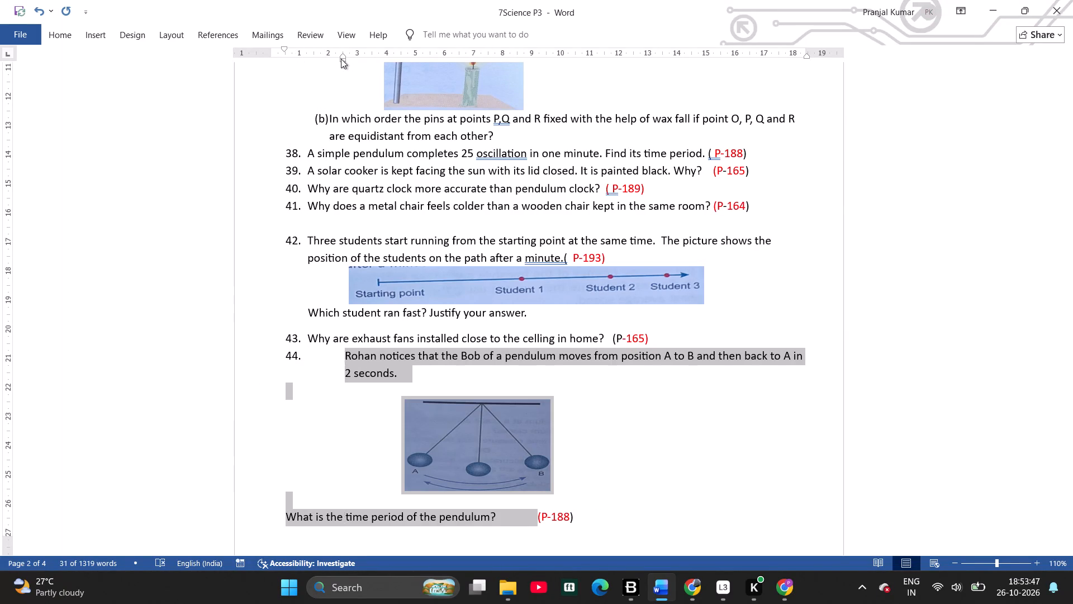
{"action": "left_click_drag", "start_coordinate": [341, 59], "coordinate": [305, 69]}
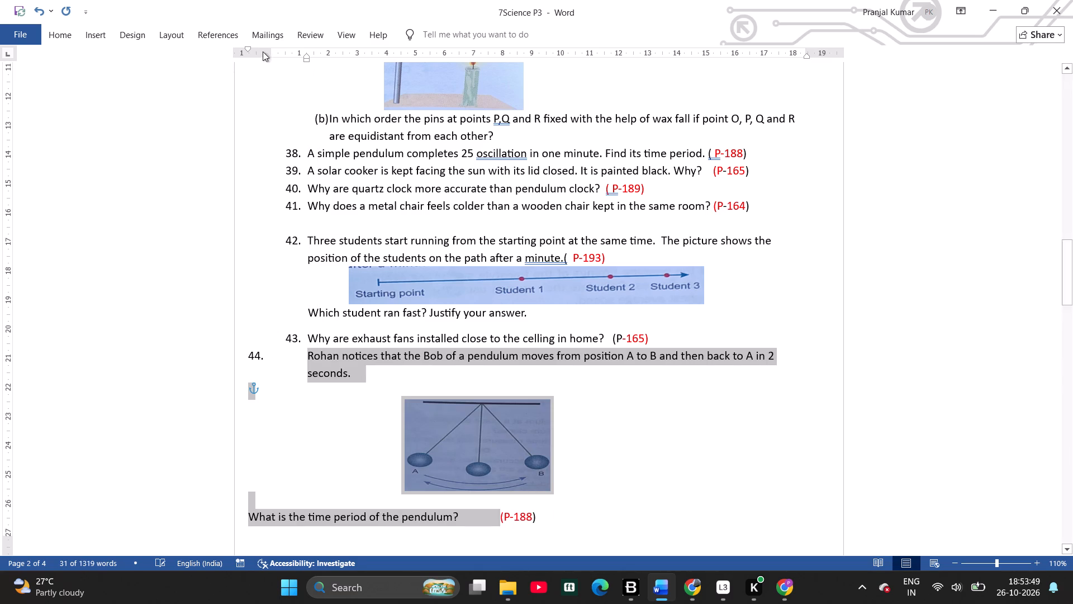
{"action": "left_click_drag", "start_coordinate": [247, 50], "coordinate": [284, 60]}
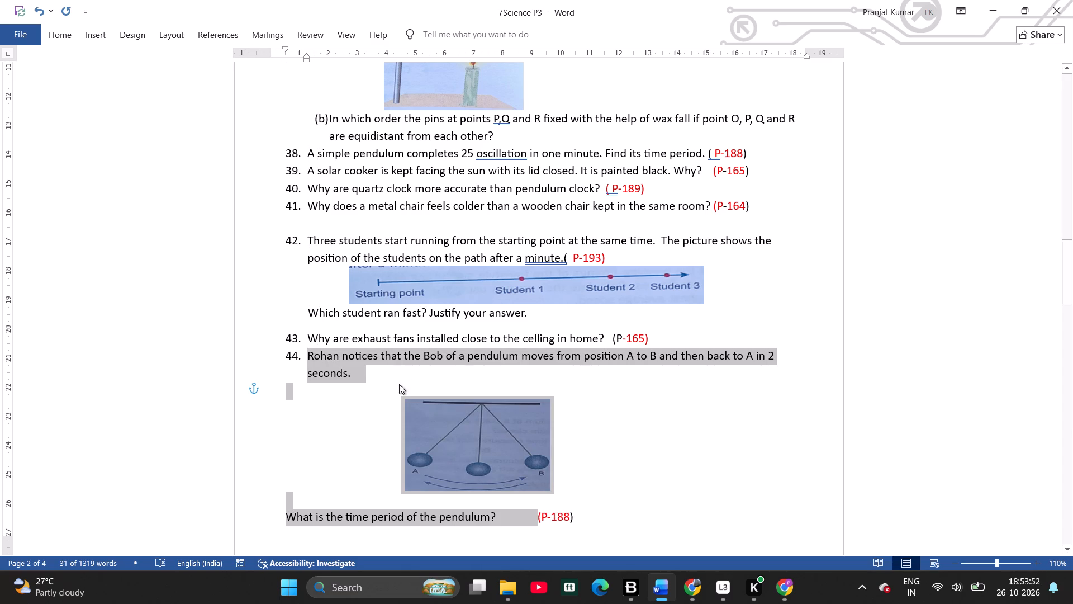
{"action": "left_click", "coordinate": [372, 427]}
Indent question 44's closing line "What is the time period of the pendulum?" with a first-line indent of about 1.25 cm.
{"action": "scroll", "coordinate": [372, 427], "scroll_direction": "down", "scroll_amount": 1}
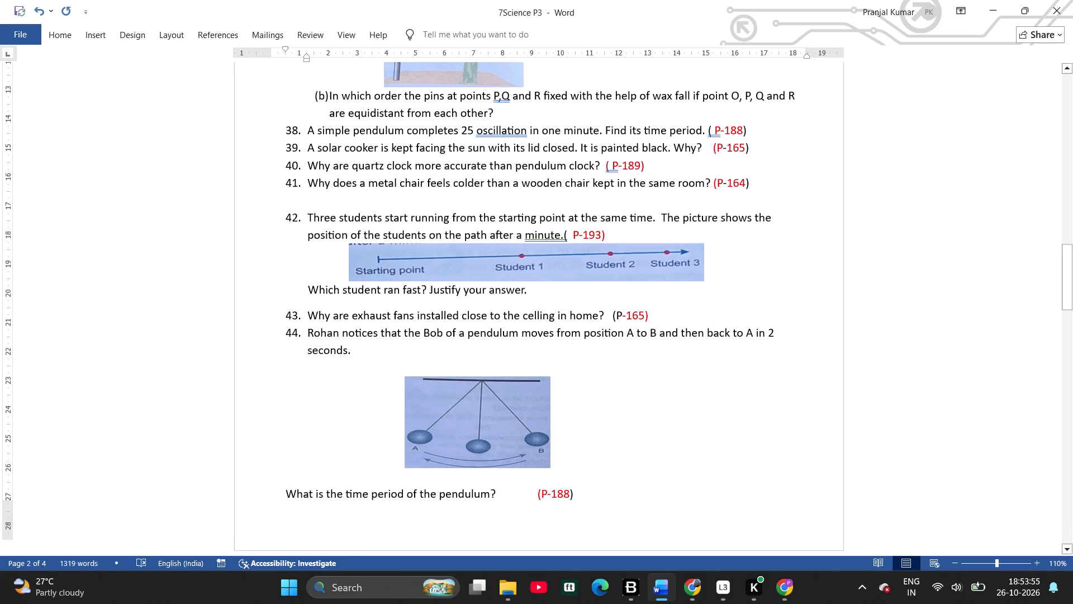
{"action": "scroll", "coordinate": [372, 427], "scroll_direction": "down", "scroll_amount": 1}
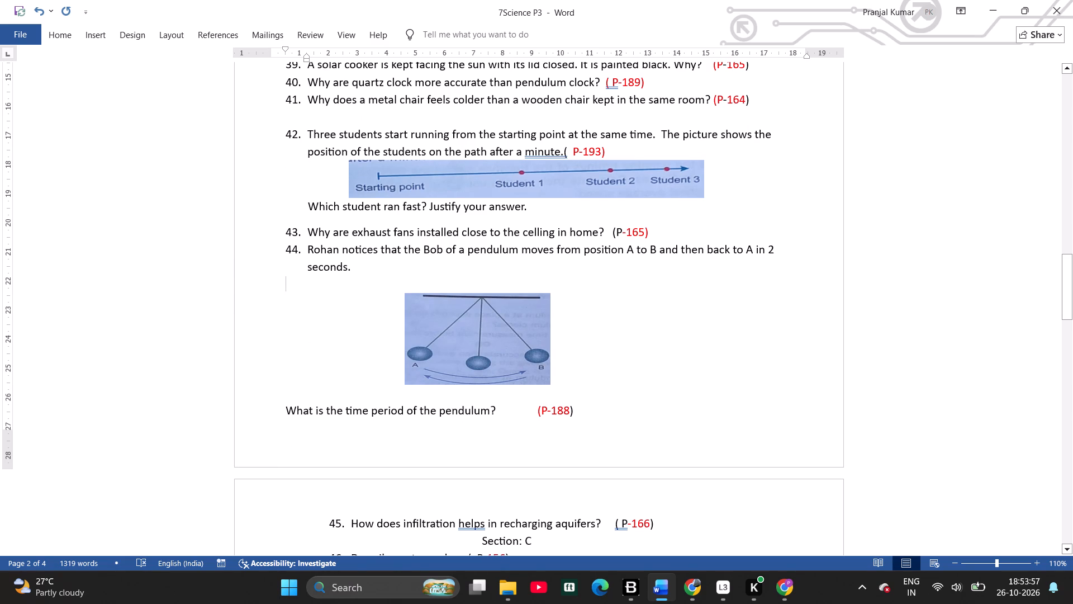
{"action": "left_click", "coordinate": [286, 416]}
{"action": "left_click_drag", "start_coordinate": [285, 49], "coordinate": [306, 54]}
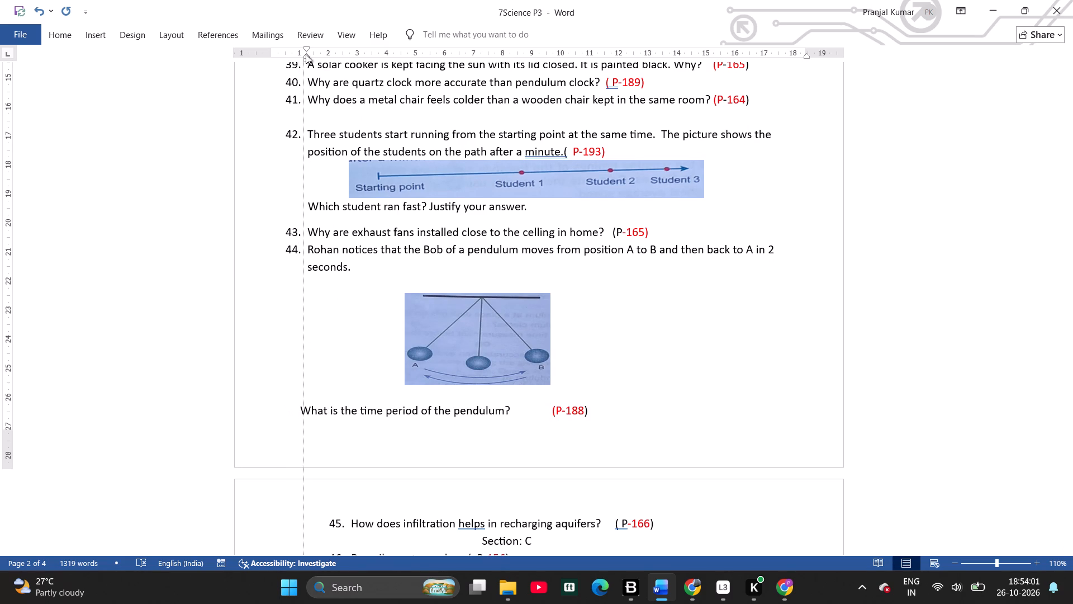
{"action": "left_click_drag", "start_coordinate": [306, 54], "coordinate": [312, 55]}
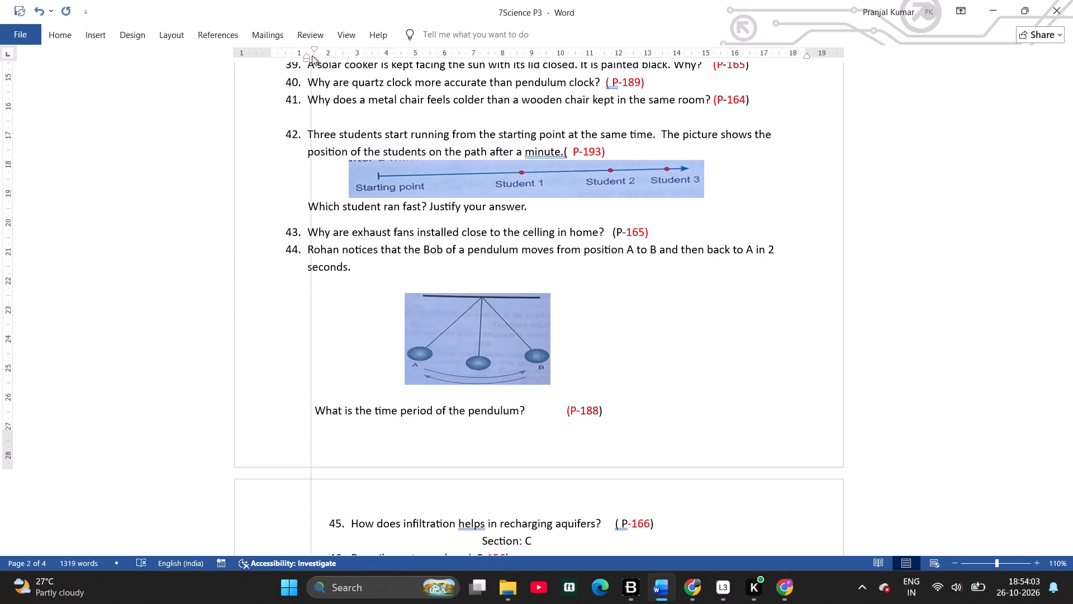
{"action": "left_click_drag", "start_coordinate": [312, 55], "coordinate": [308, 55]}
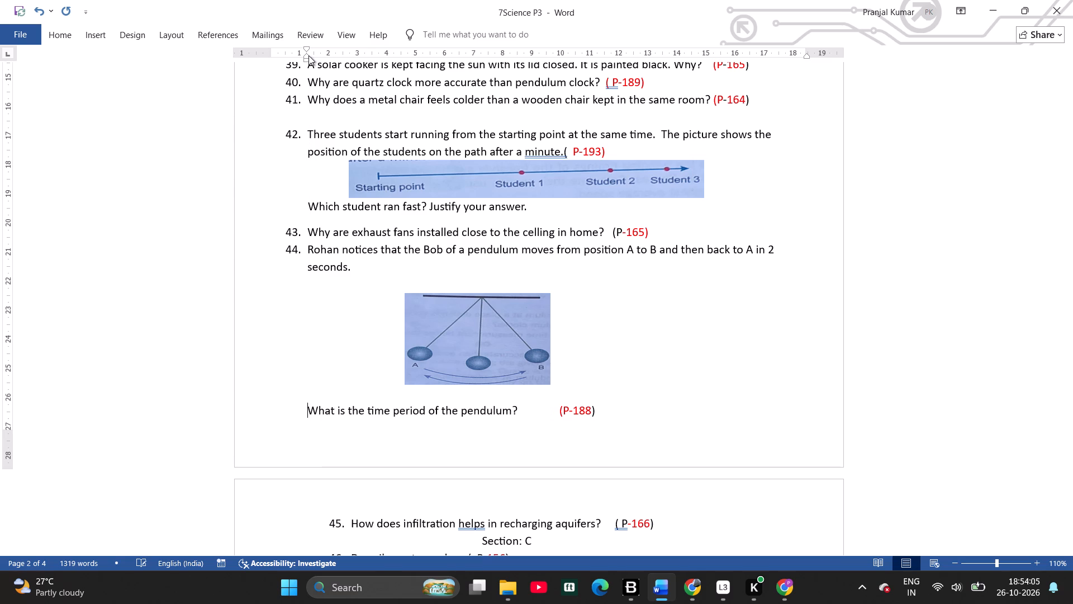
Shrink question 44's pendulum picture proportionally to about 4.7 cm wide so that question 45 fits on the same page.
{"action": "left_click", "coordinate": [515, 366]}
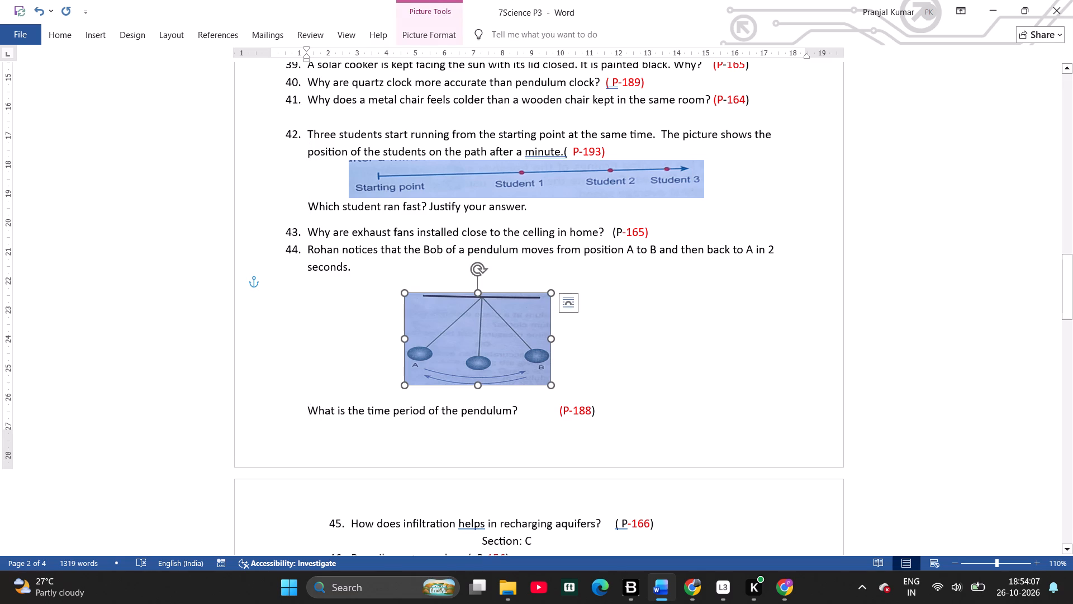
{"action": "left_click", "coordinate": [548, 385]}
{"action": "left_click", "coordinate": [633, 437]}
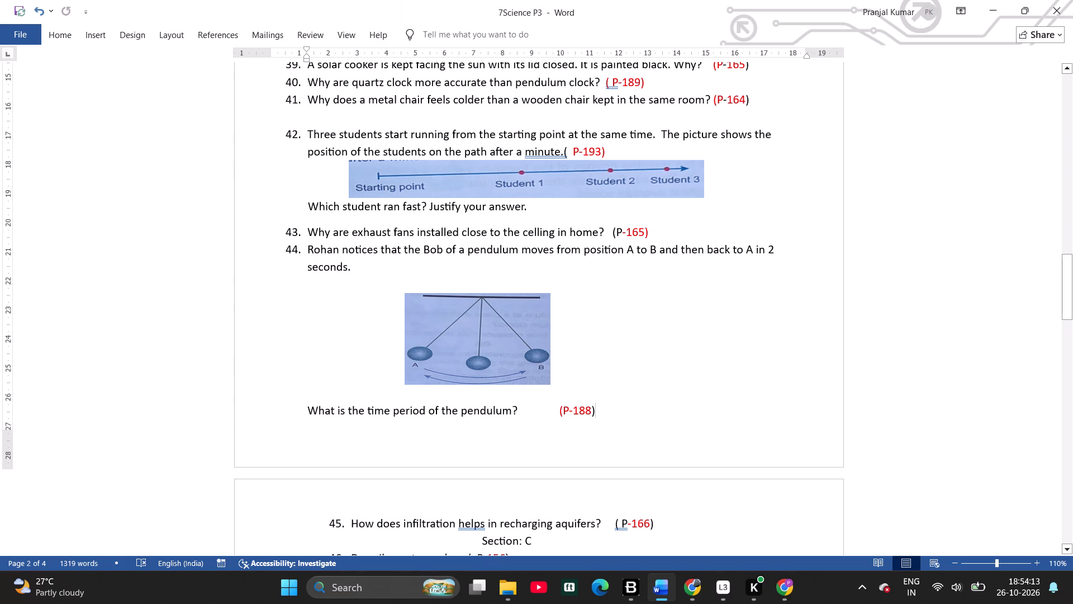
{"action": "scroll", "coordinate": [644, 448], "scroll_direction": "down", "scroll_amount": 1}
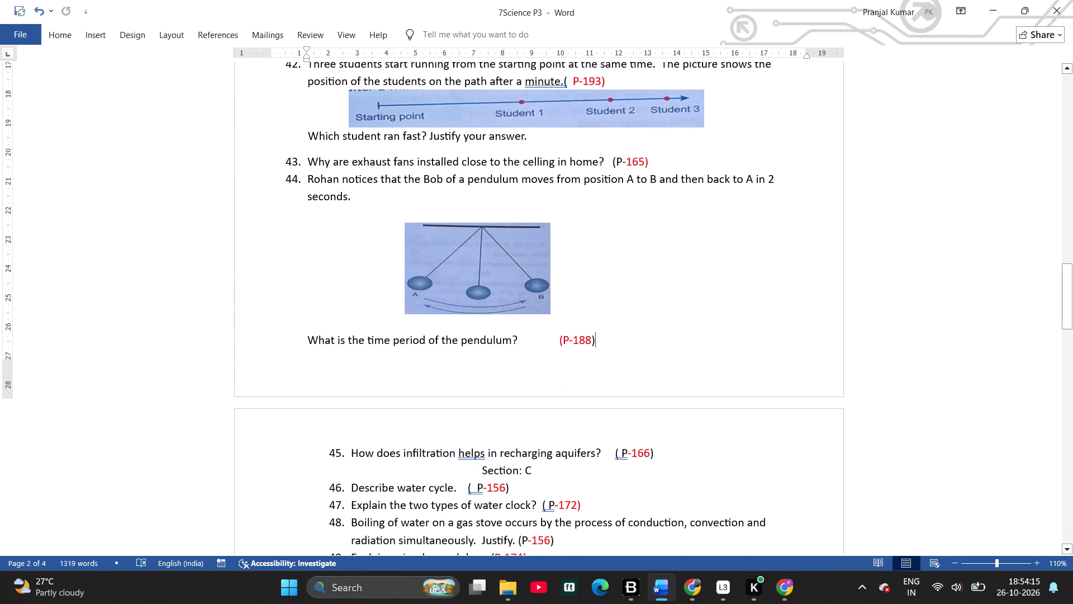
{"action": "scroll", "coordinate": [519, 463], "scroll_direction": "down", "scroll_amount": 1}
{"action": "scroll", "coordinate": [519, 463], "scroll_direction": "up", "scroll_amount": 1}
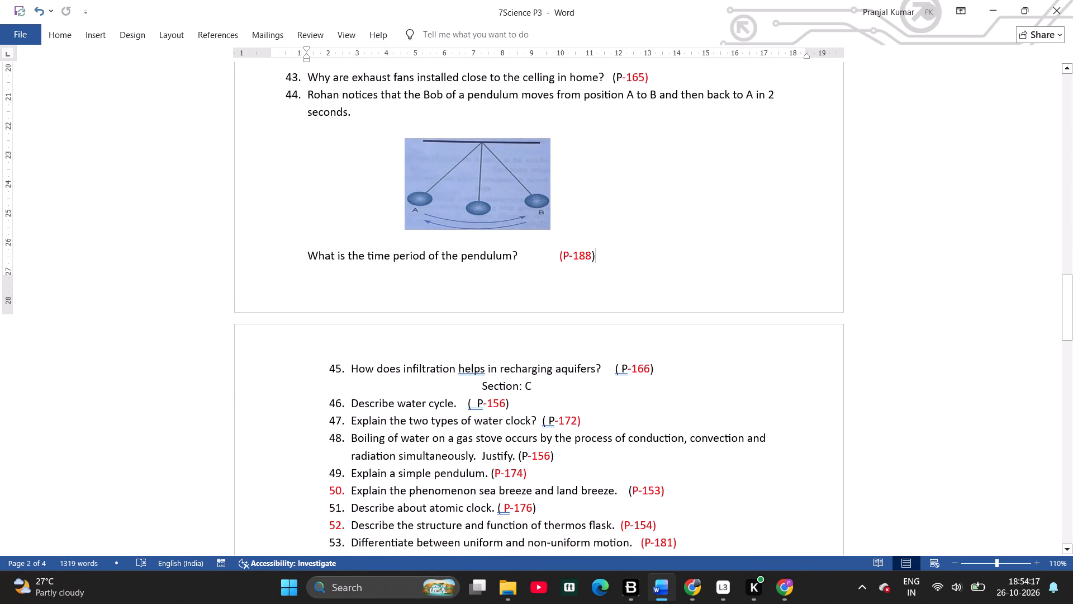
{"action": "scroll", "coordinate": [519, 463], "scroll_direction": "up", "scroll_amount": 1}
{"action": "left_click", "coordinate": [541, 216]}
{"action": "left_click_drag", "start_coordinate": [553, 230], "coordinate": [545, 220]}
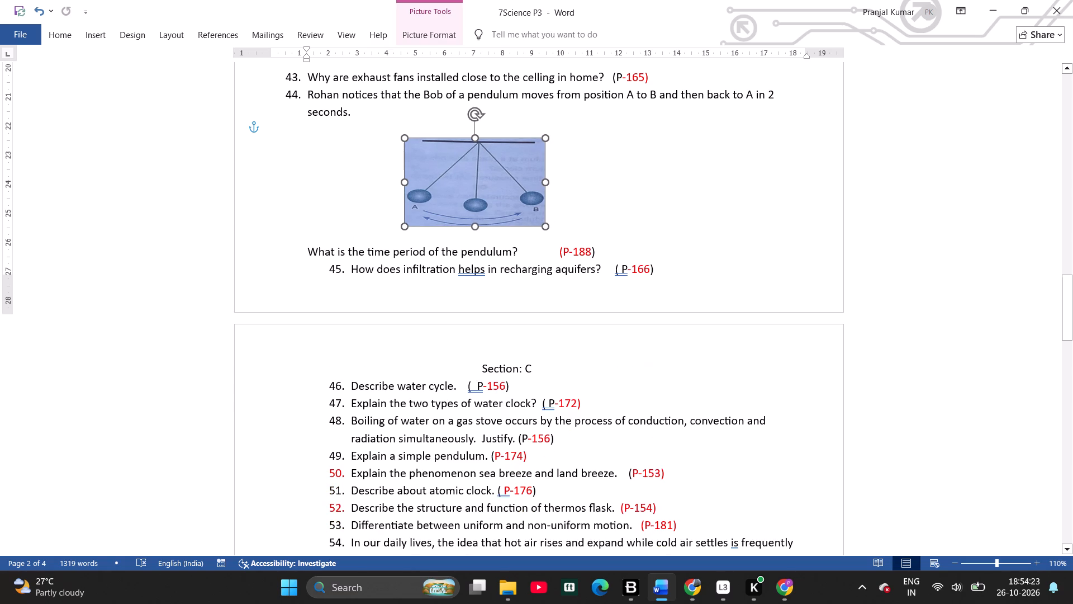
{"action": "left_click_drag", "start_coordinate": [545, 220], "coordinate": [542, 215]}
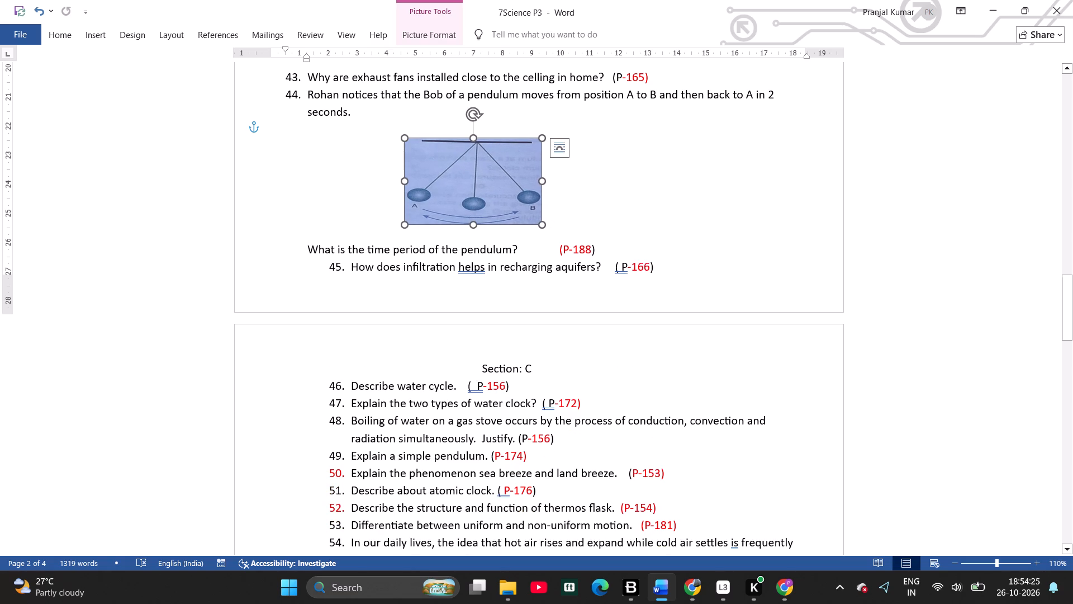
{"action": "left_click", "coordinate": [309, 251]}
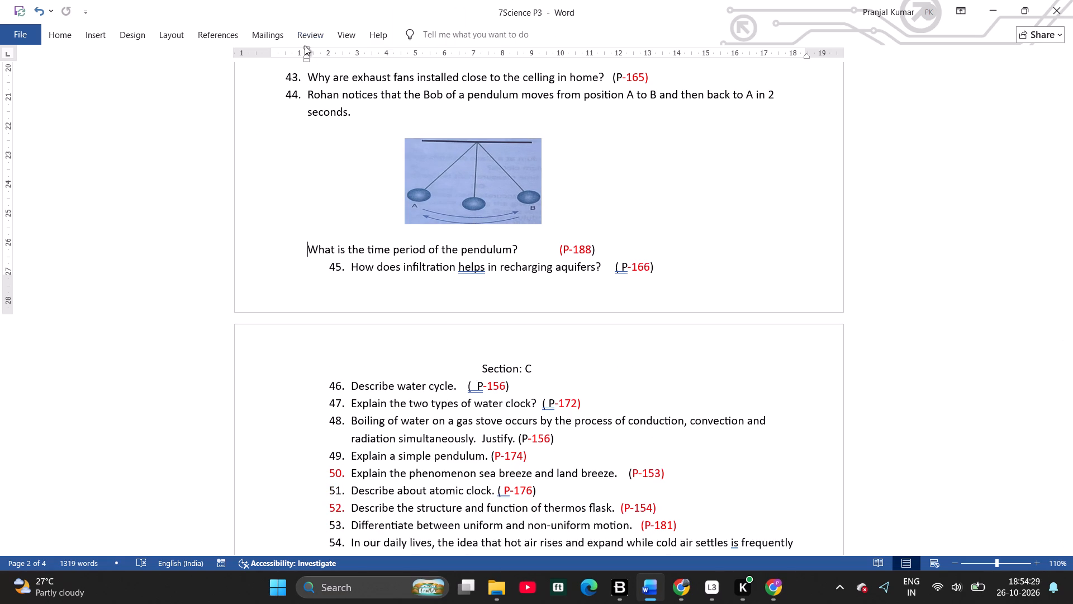
{"action": "left_click", "coordinate": [303, 49]}
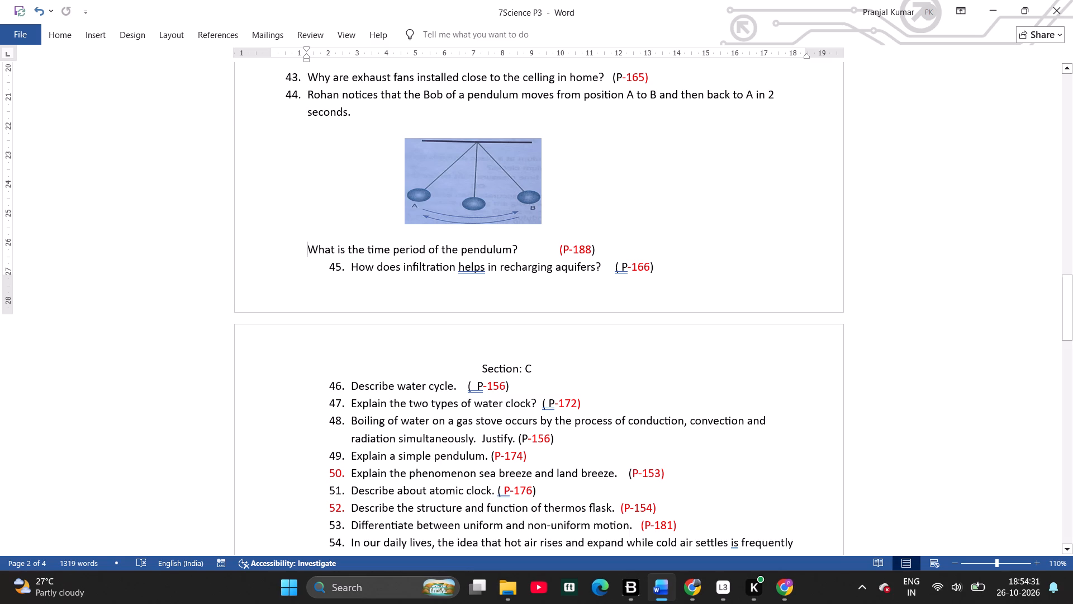
Align question 45 with question 44, setting its first-line indent to about 0.5 cm and its hanging indent to about 1.25 cm.
{"action": "left_click_drag", "start_coordinate": [350, 266], "coordinate": [486, 262]}
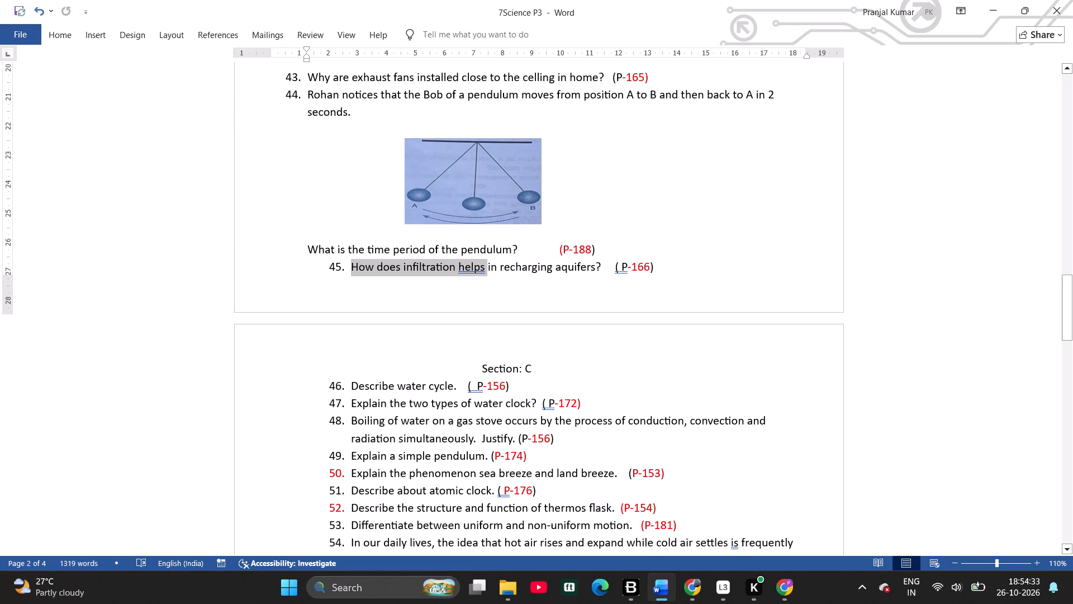
{"action": "left_click_drag", "start_coordinate": [486, 262], "coordinate": [656, 266]}
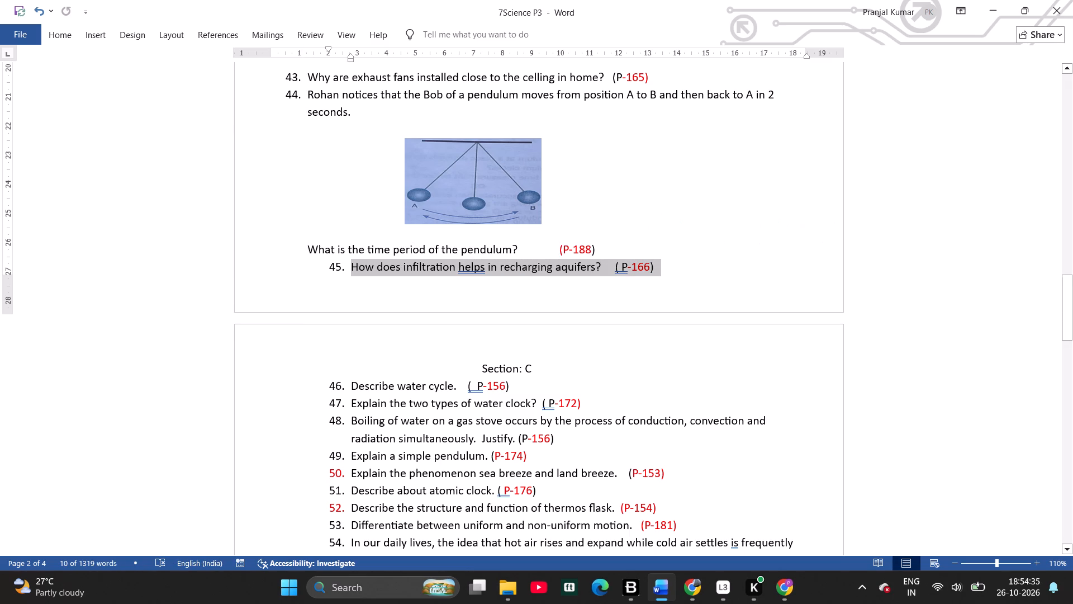
{"action": "left_click_drag", "start_coordinate": [327, 49], "coordinate": [292, 54]}
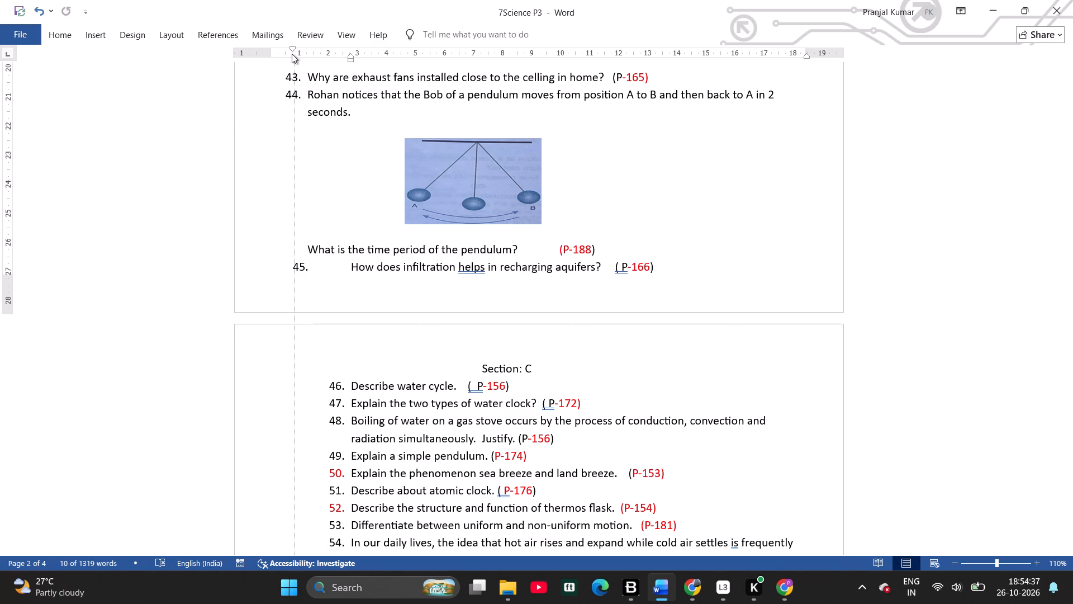
{"action": "left_click_drag", "start_coordinate": [292, 54], "coordinate": [286, 60]}
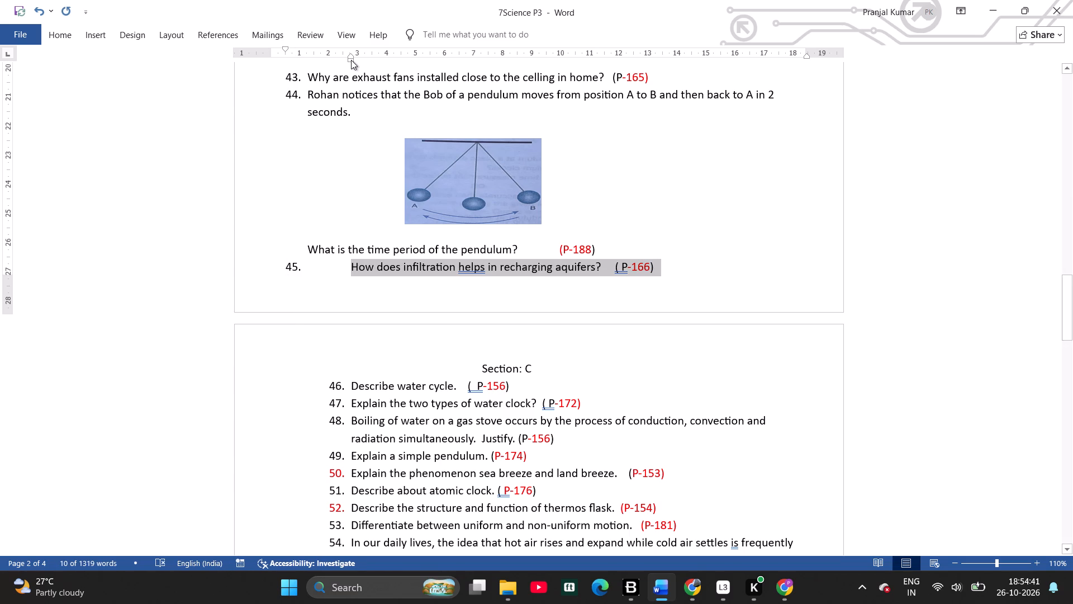
{"action": "left_click_drag", "start_coordinate": [349, 58], "coordinate": [309, 70]}
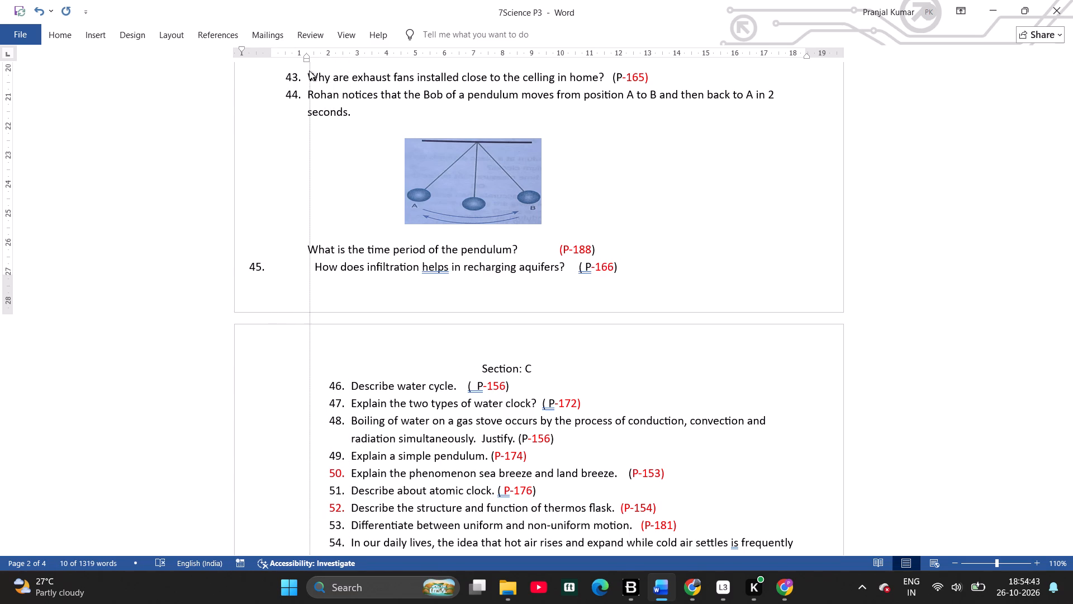
{"action": "left_click_drag", "start_coordinate": [309, 70], "coordinate": [307, 72]}
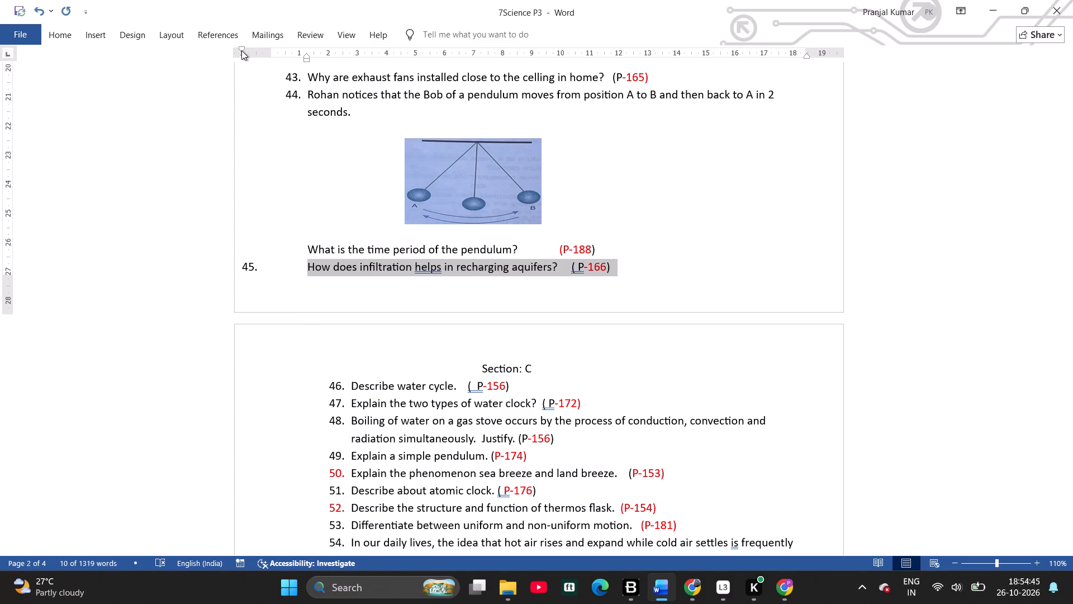
{"action": "left_click_drag", "start_coordinate": [241, 50], "coordinate": [287, 57]}
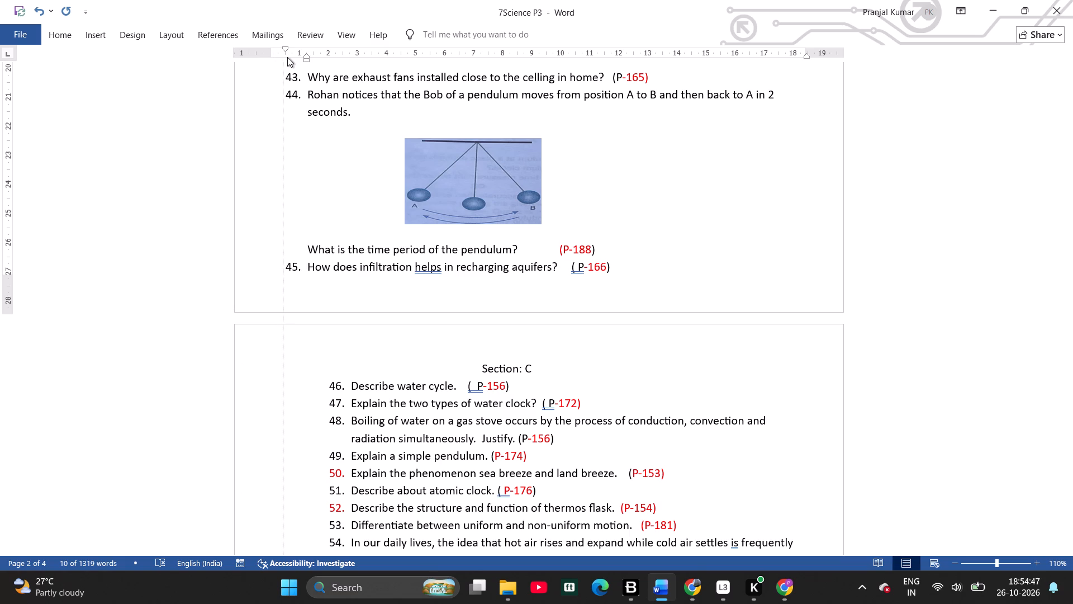
{"action": "left_click_drag", "start_coordinate": [287, 57], "coordinate": [289, 58]}
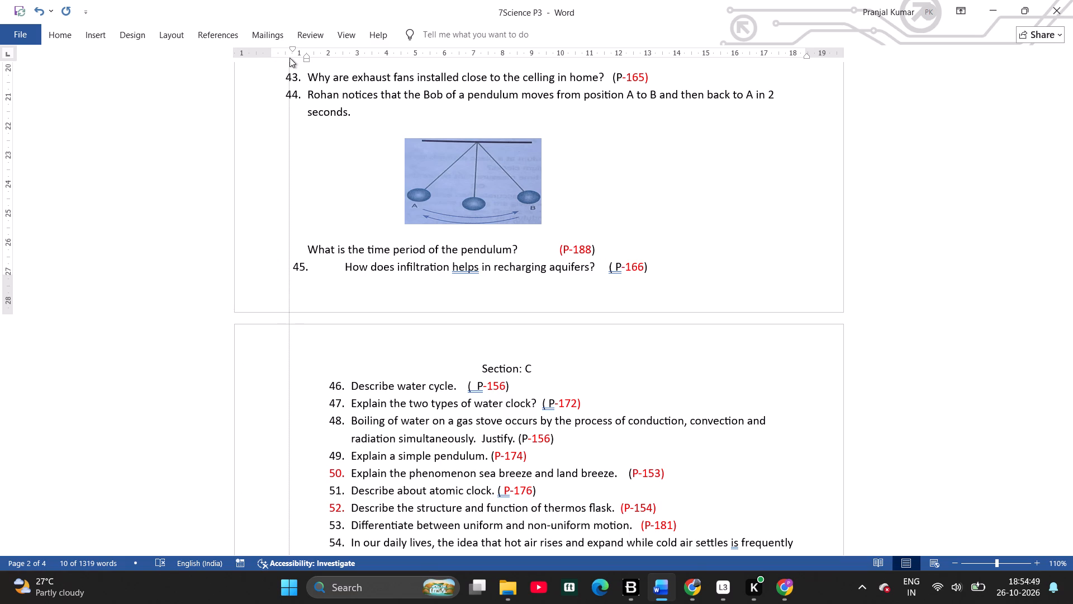
{"action": "left_click_drag", "start_coordinate": [289, 58], "coordinate": [287, 58]}
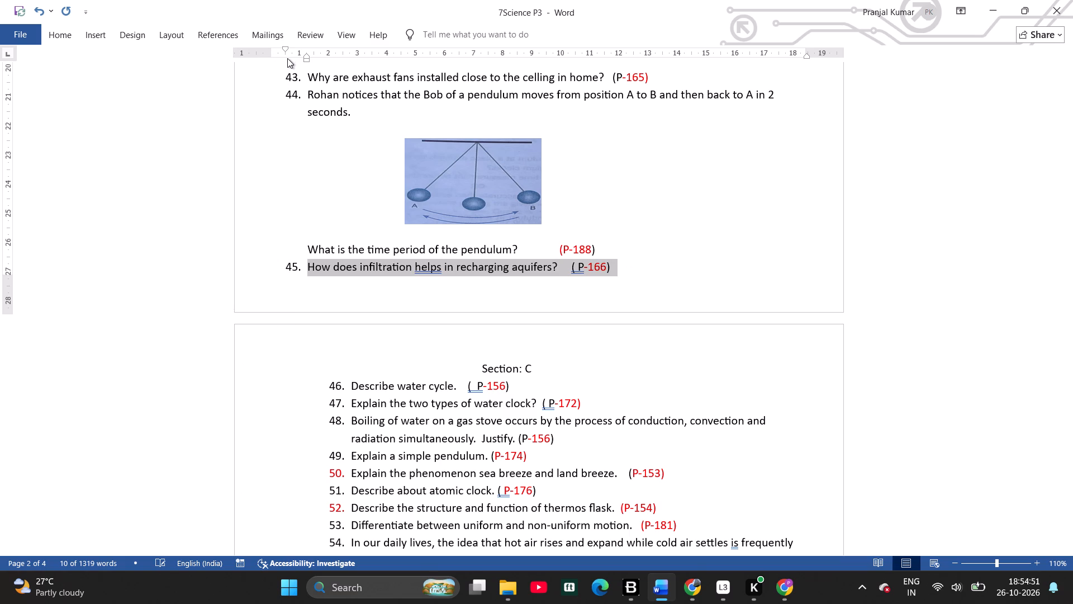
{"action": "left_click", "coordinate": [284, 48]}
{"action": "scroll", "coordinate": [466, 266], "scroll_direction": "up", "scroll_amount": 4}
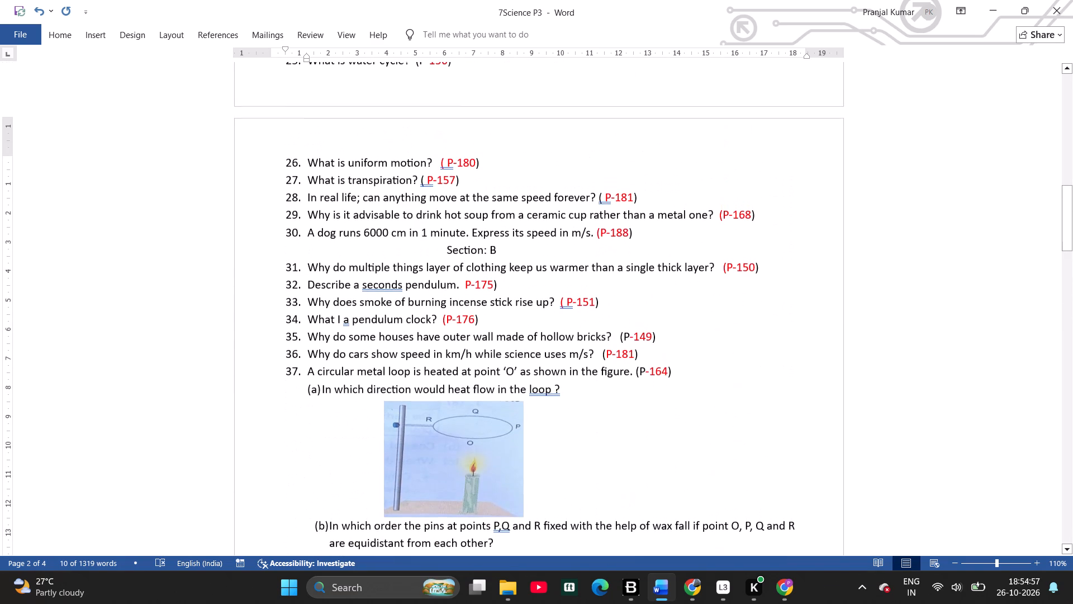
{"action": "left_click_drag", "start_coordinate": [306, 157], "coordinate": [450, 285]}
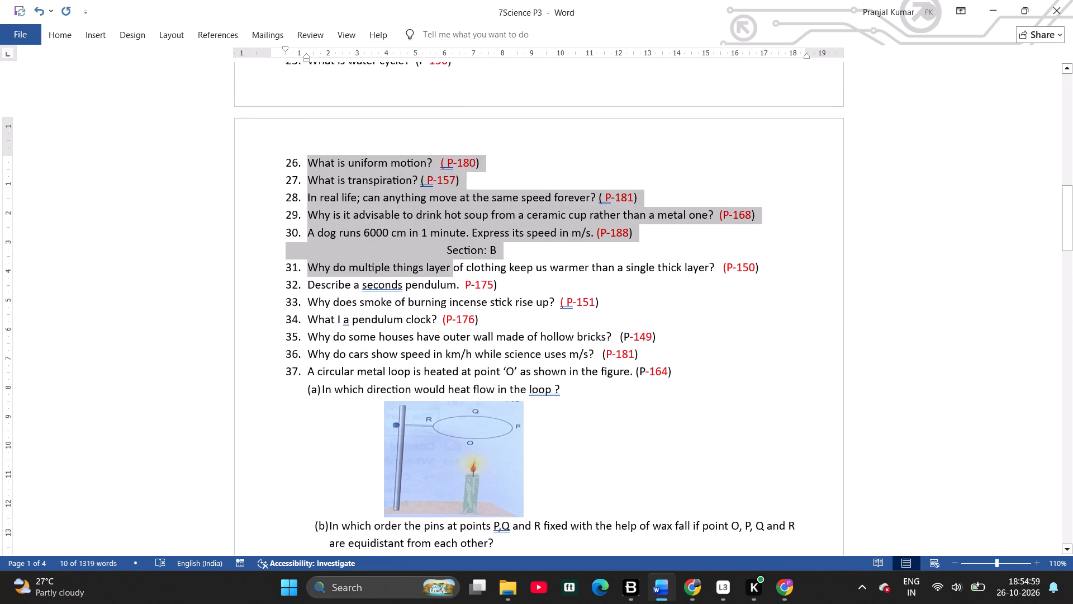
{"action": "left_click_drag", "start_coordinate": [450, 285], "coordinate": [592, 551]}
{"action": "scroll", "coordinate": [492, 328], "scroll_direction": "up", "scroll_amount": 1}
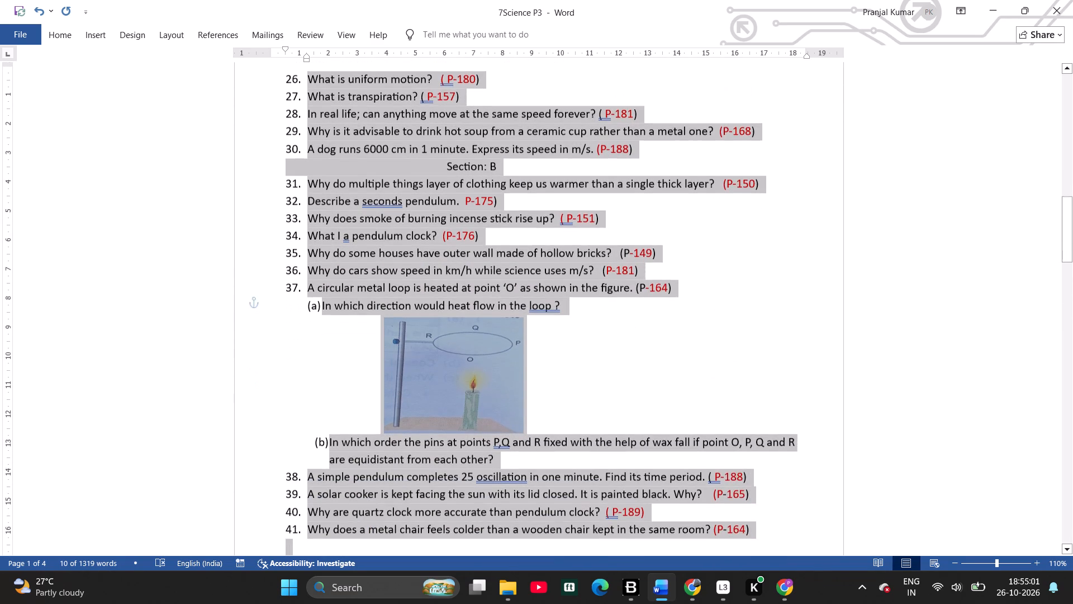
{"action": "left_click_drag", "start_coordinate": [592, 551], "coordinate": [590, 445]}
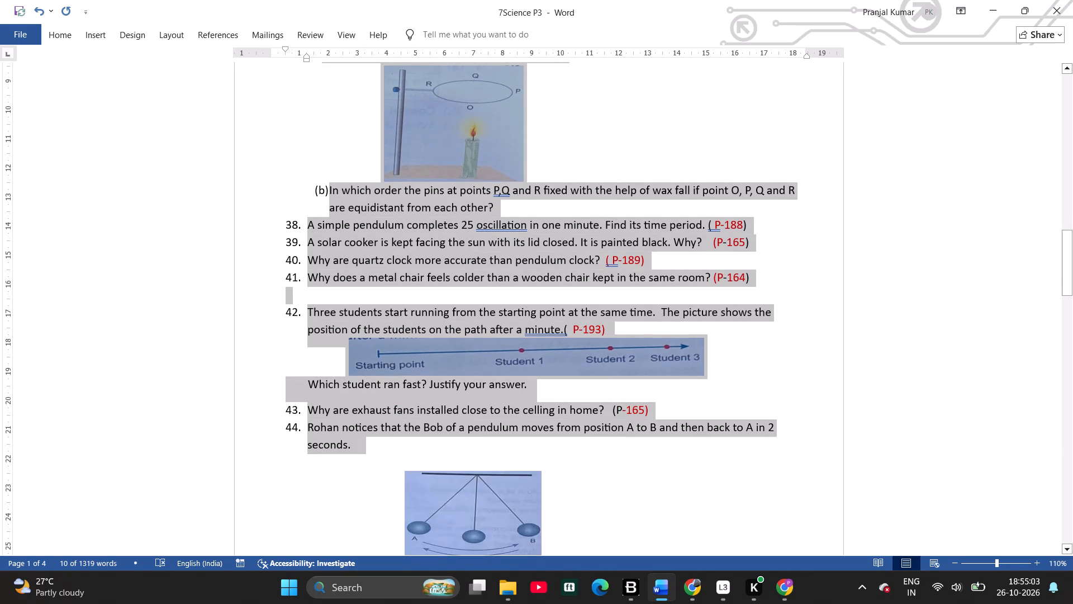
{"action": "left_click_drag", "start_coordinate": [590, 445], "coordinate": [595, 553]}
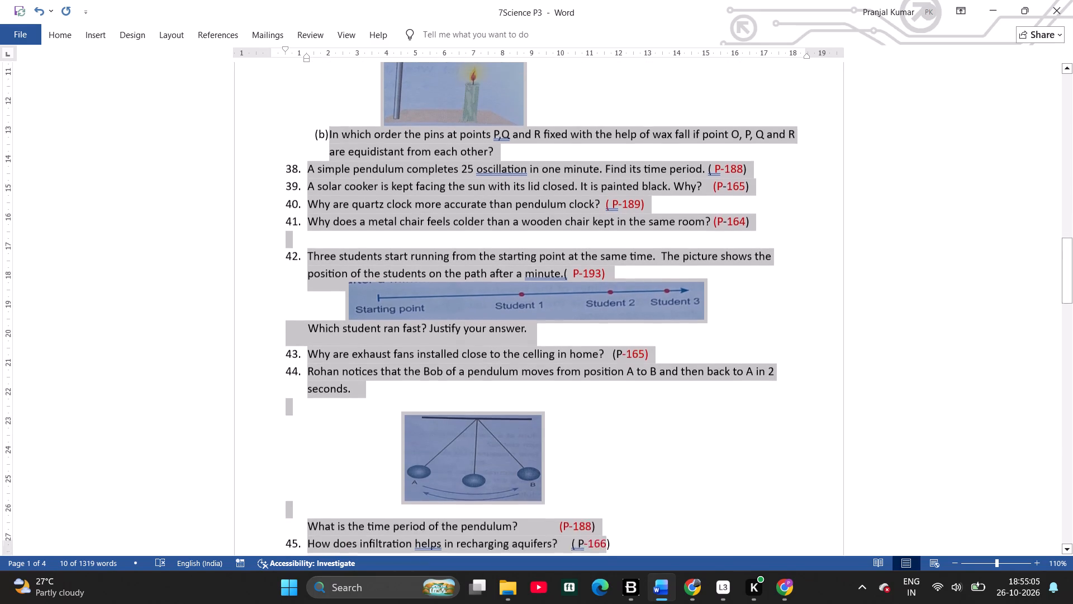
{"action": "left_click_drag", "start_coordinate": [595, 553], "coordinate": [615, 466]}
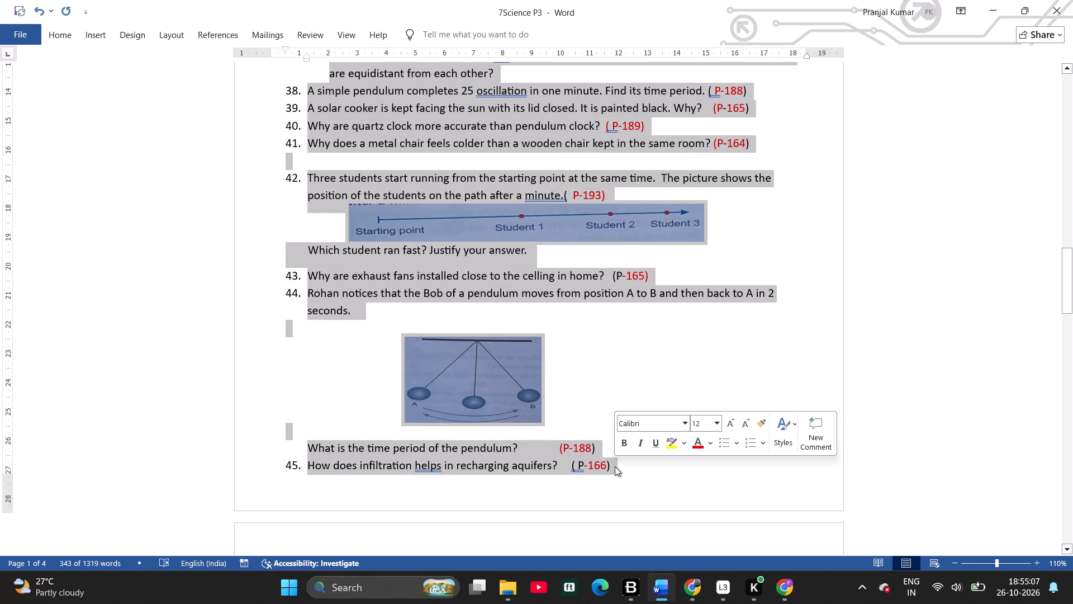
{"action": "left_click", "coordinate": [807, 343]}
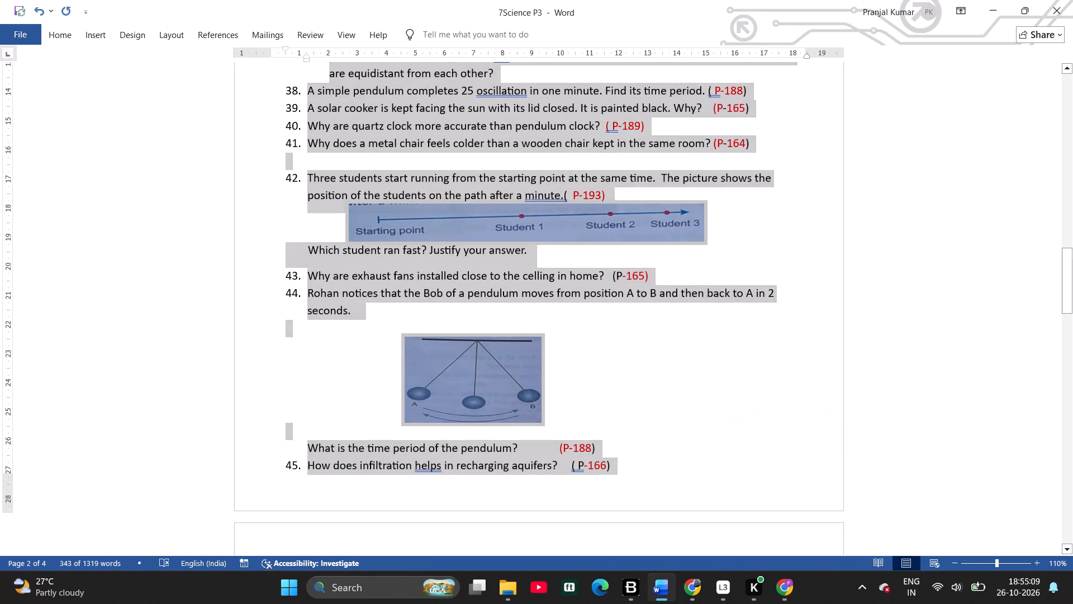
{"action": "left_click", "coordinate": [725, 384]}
Align questions 46 to 61 with question 45, setting the first-line indent to about 0.5 cm and the hanging indent to about 1.25 cm.
{"action": "scroll", "coordinate": [725, 384], "scroll_direction": "down", "scroll_amount": 1}
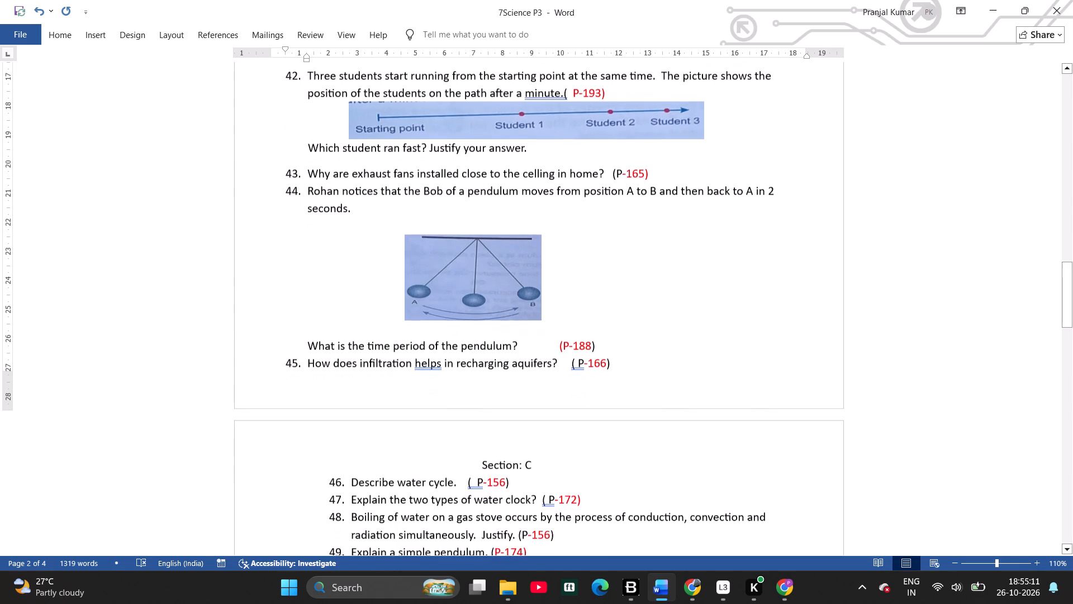
{"action": "scroll", "coordinate": [725, 384], "scroll_direction": "down", "scroll_amount": 2}
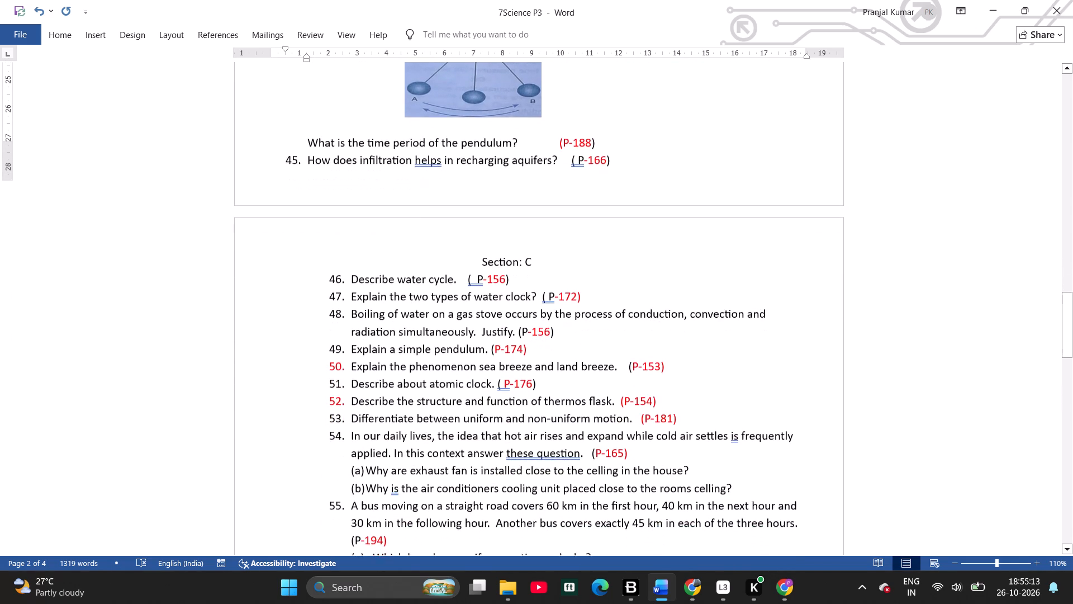
{"action": "scroll", "coordinate": [725, 384], "scroll_direction": "down", "scroll_amount": 1}
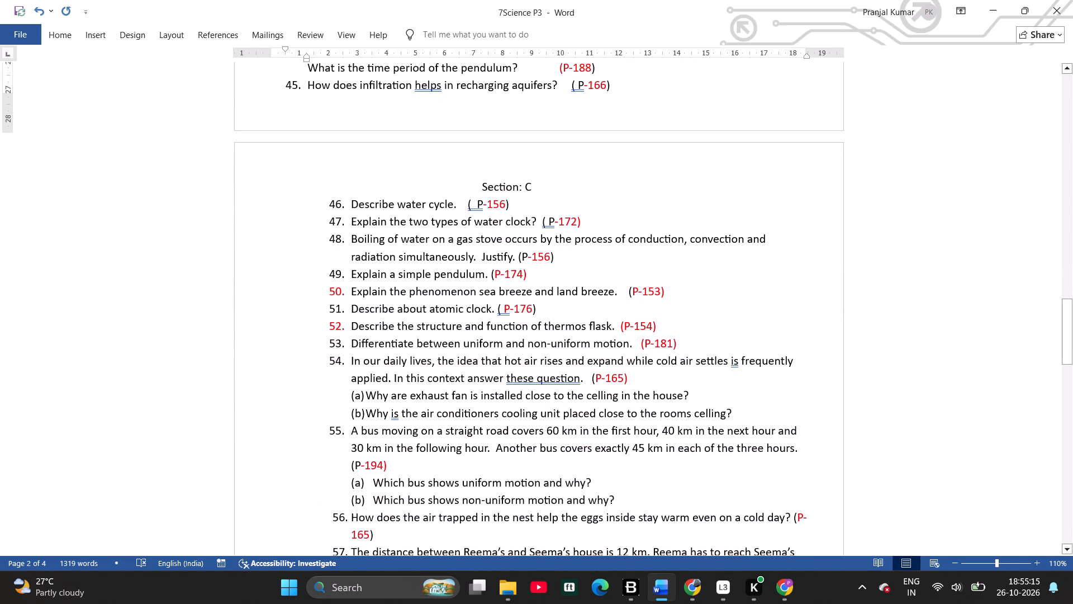
{"action": "left_click_drag", "start_coordinate": [348, 202], "coordinate": [636, 583]}
{"action": "scroll", "coordinate": [599, 504], "scroll_direction": "up", "scroll_amount": 1}
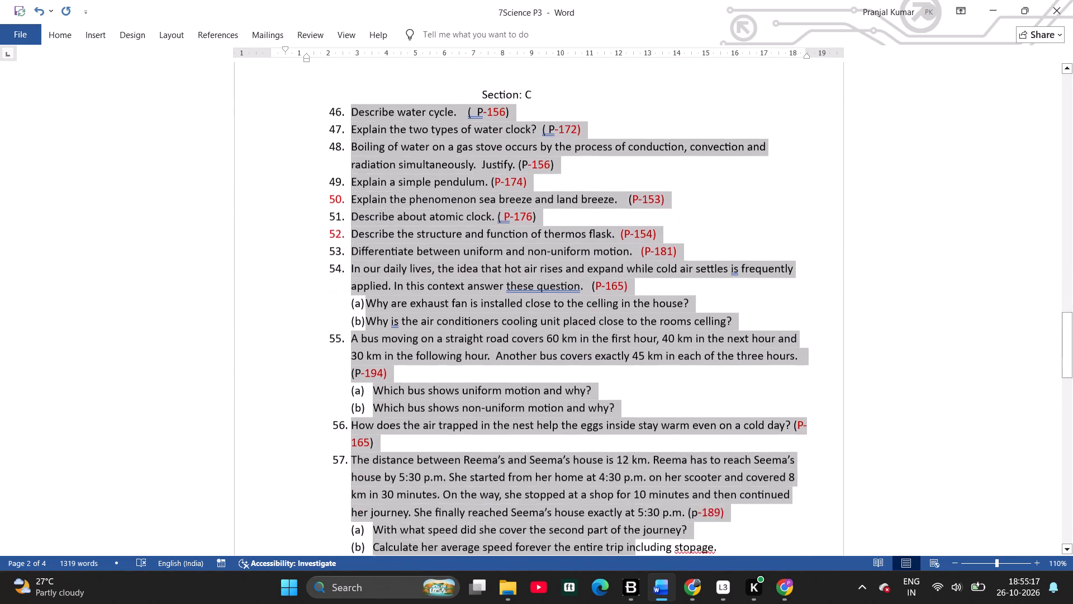
{"action": "left_click_drag", "start_coordinate": [636, 583], "coordinate": [597, 446]}
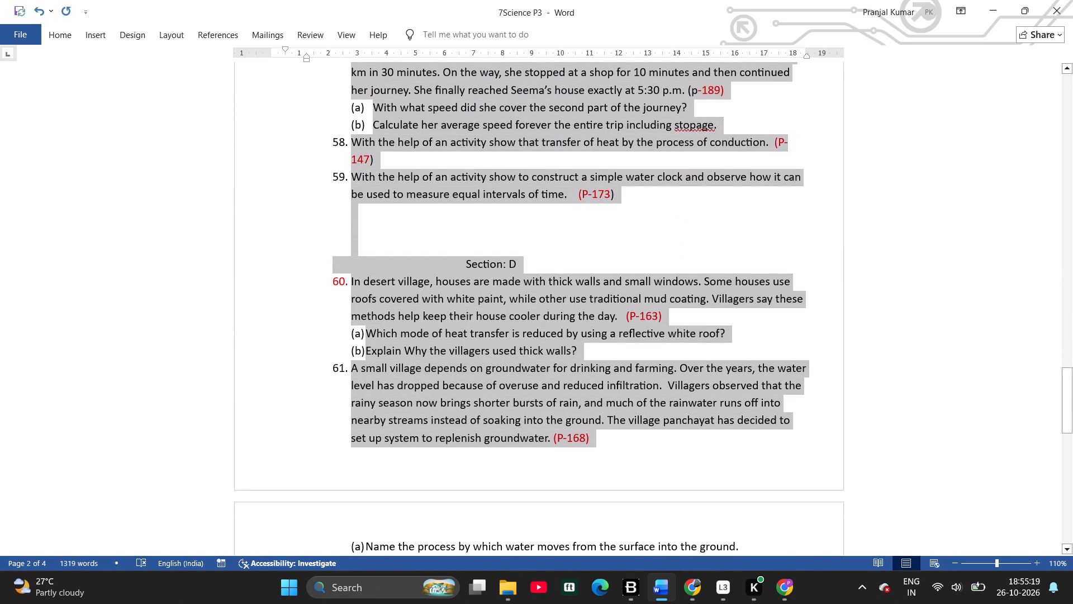
{"action": "left_click_drag", "start_coordinate": [597, 446], "coordinate": [587, 444]}
{"action": "scroll", "coordinate": [506, 254], "scroll_direction": "up", "scroll_amount": 1}
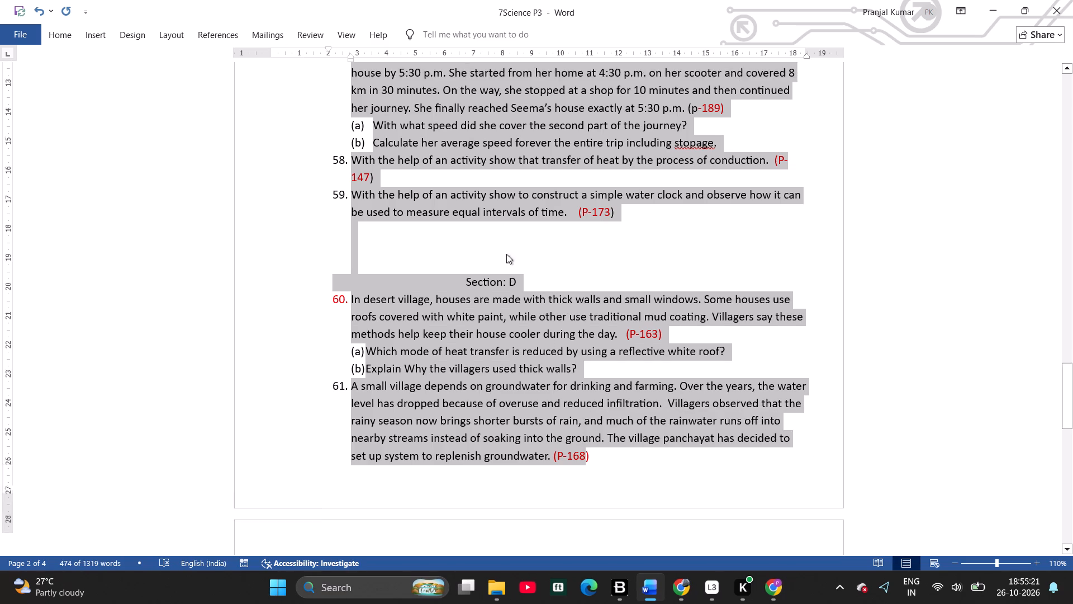
{"action": "scroll", "coordinate": [506, 254], "scroll_direction": "up", "scroll_amount": 4}
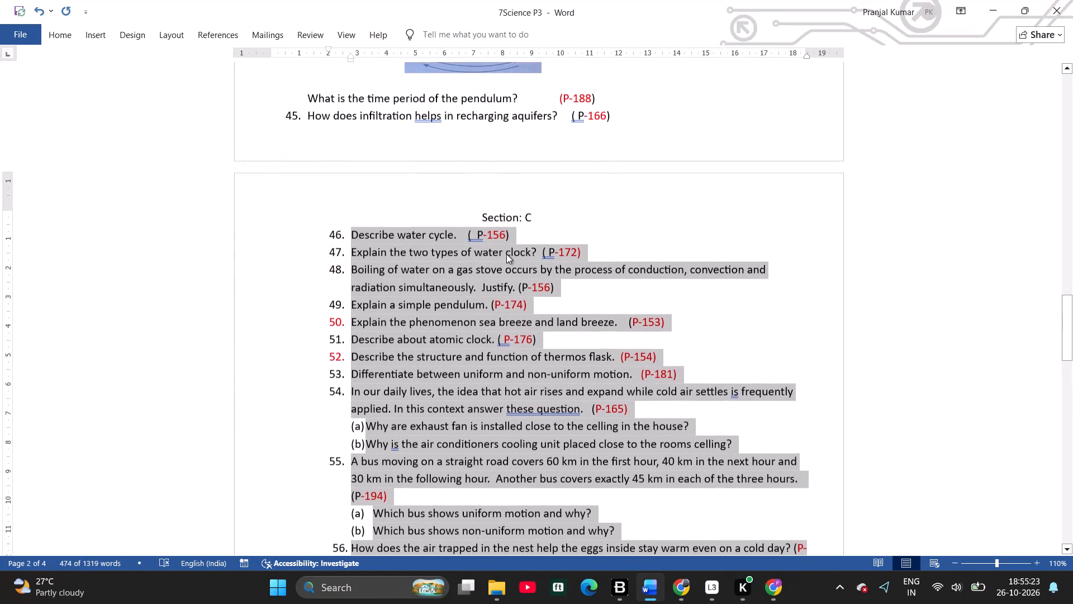
{"action": "left_click_drag", "start_coordinate": [329, 50], "coordinate": [286, 56]}
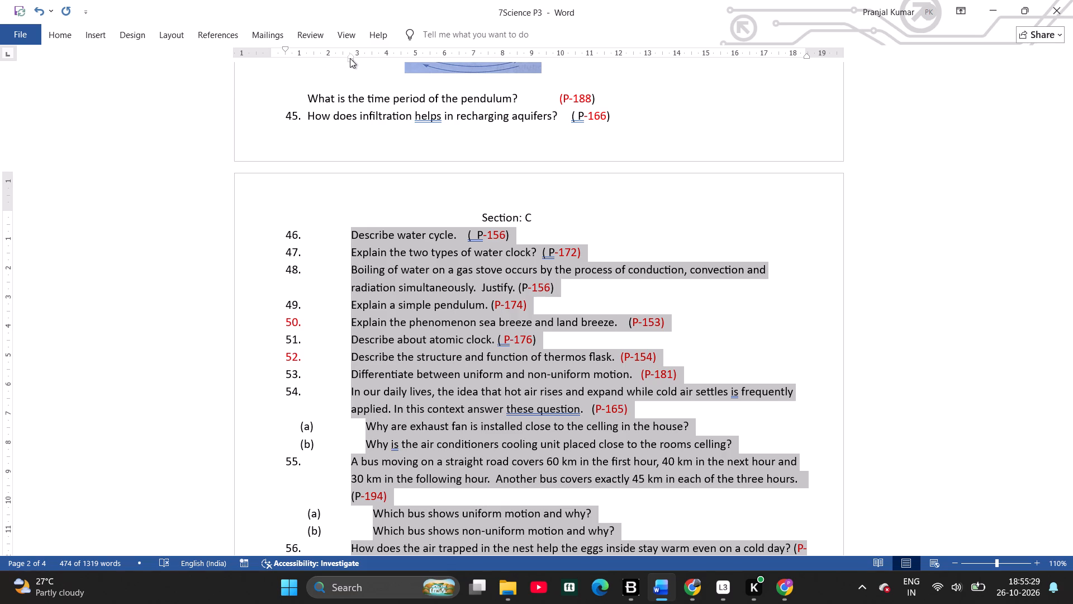
{"action": "left_click_drag", "start_coordinate": [350, 58], "coordinate": [307, 59]}
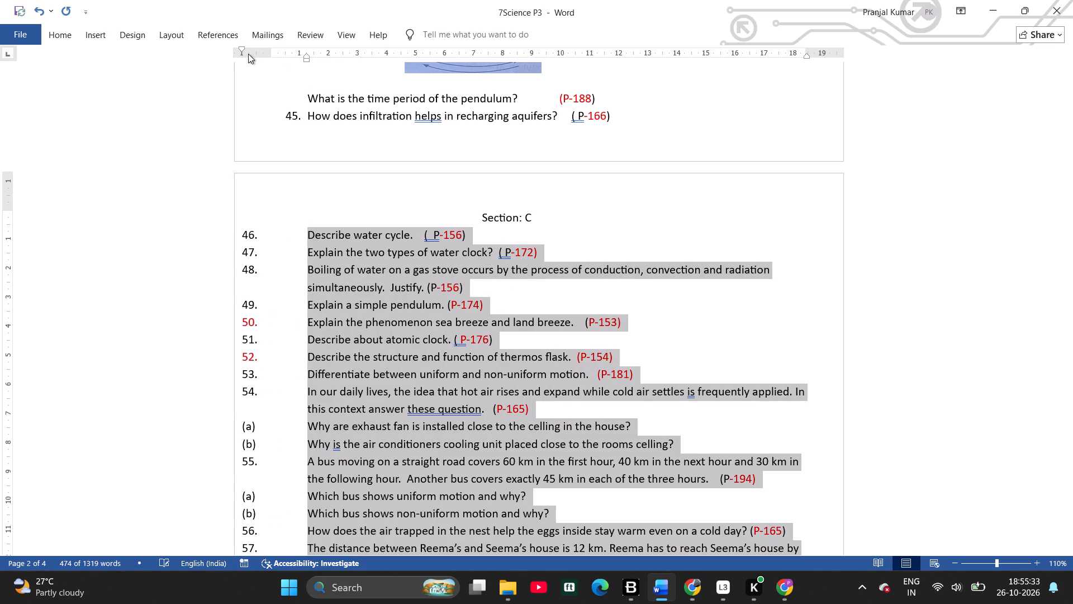
{"action": "left_click_drag", "start_coordinate": [244, 49], "coordinate": [275, 51]}
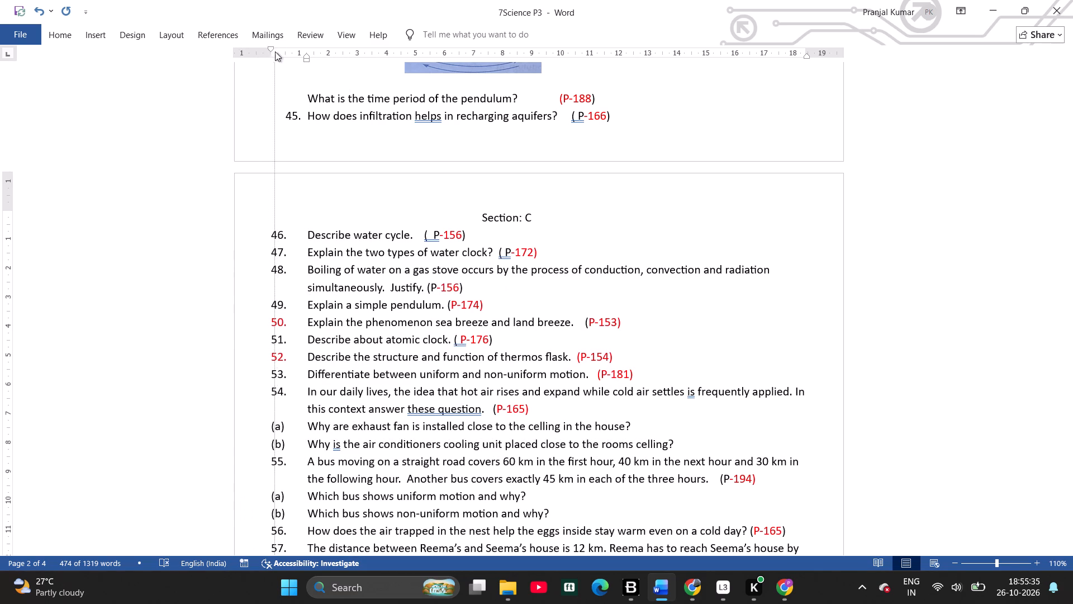
{"action": "left_click_drag", "start_coordinate": [275, 51], "coordinate": [287, 53]}
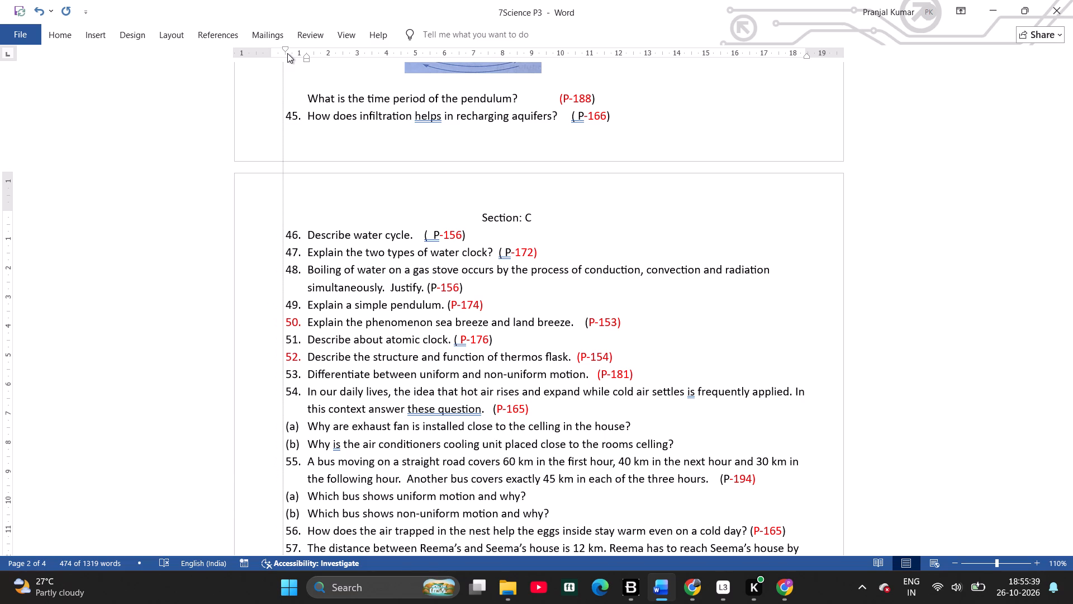
{"action": "left_click_drag", "start_coordinate": [287, 53], "coordinate": [288, 54]}
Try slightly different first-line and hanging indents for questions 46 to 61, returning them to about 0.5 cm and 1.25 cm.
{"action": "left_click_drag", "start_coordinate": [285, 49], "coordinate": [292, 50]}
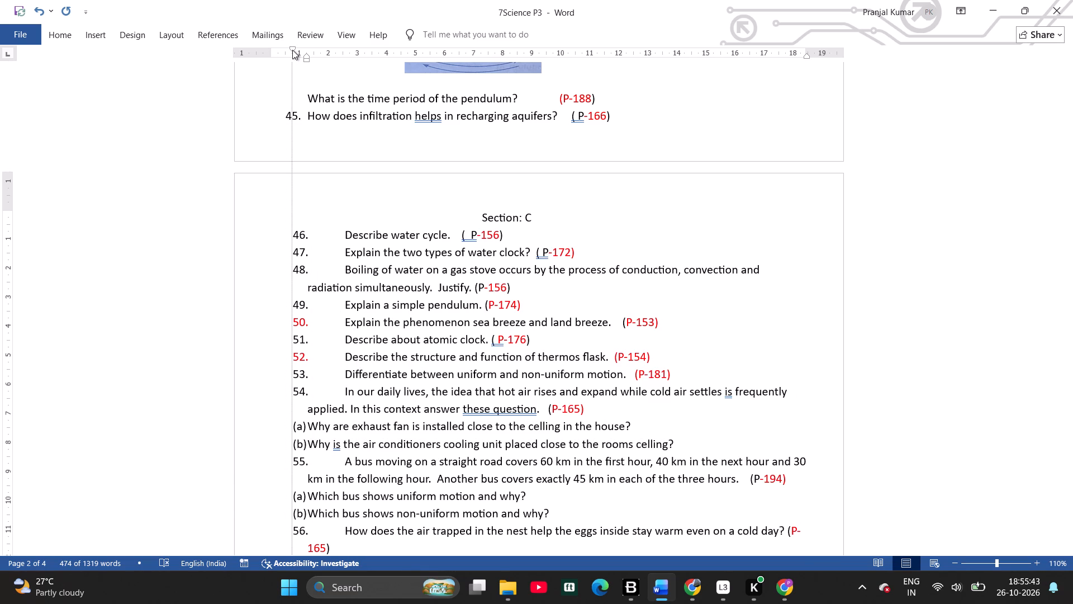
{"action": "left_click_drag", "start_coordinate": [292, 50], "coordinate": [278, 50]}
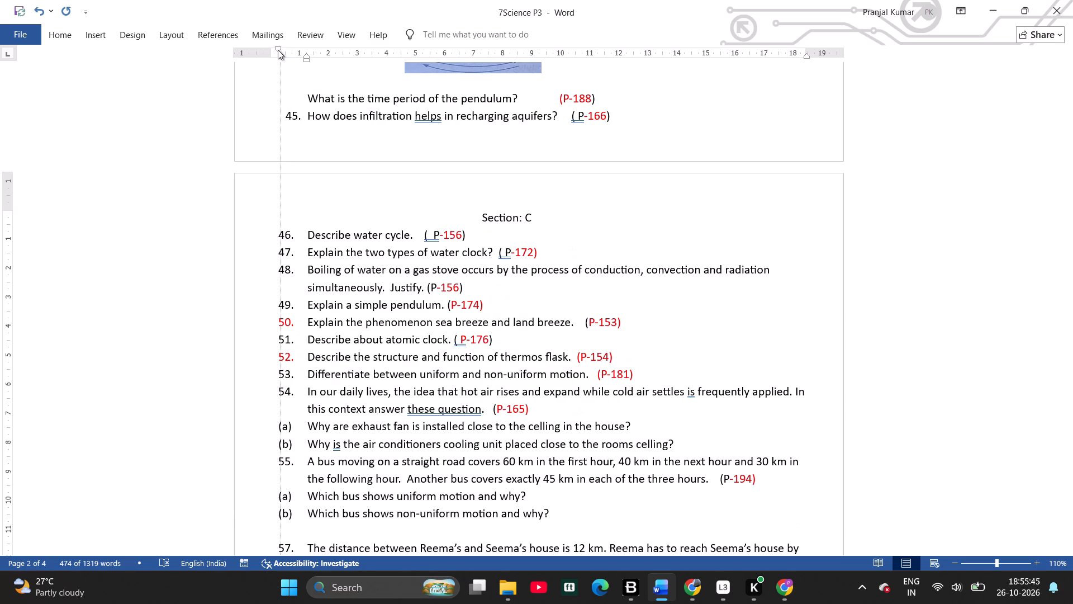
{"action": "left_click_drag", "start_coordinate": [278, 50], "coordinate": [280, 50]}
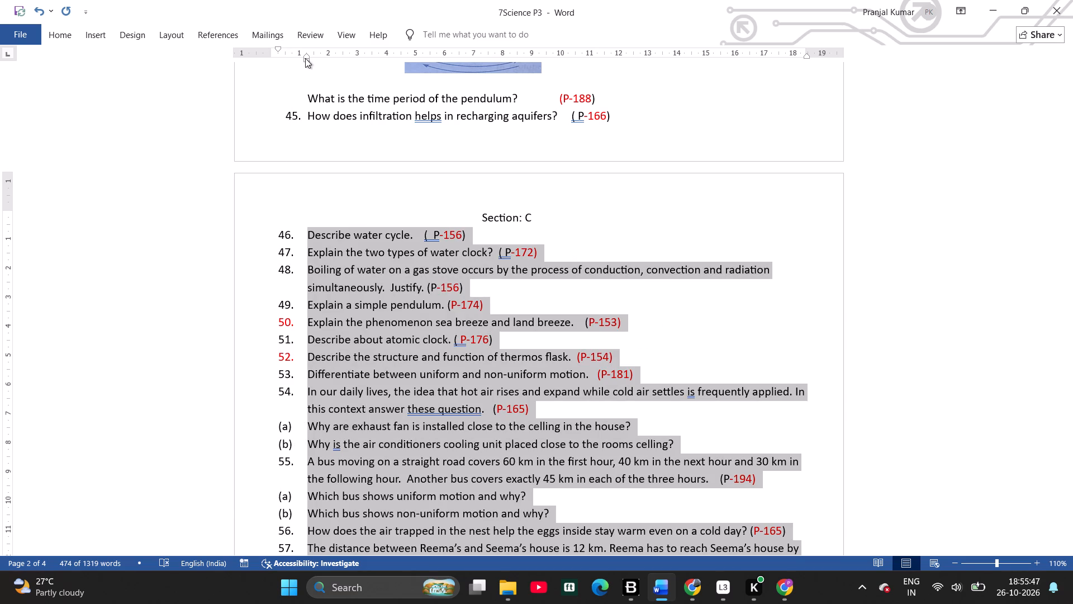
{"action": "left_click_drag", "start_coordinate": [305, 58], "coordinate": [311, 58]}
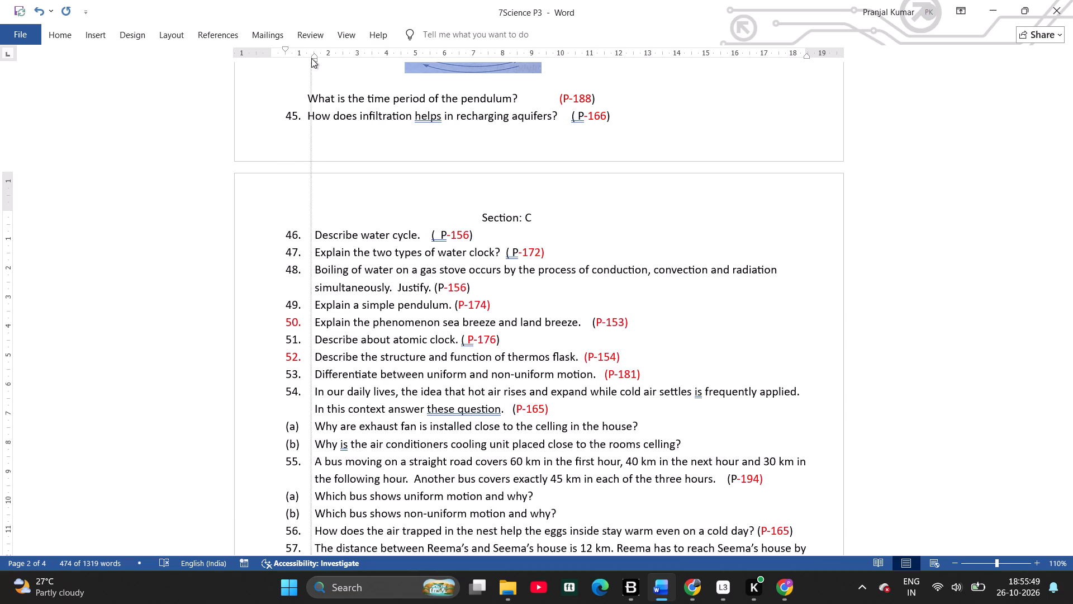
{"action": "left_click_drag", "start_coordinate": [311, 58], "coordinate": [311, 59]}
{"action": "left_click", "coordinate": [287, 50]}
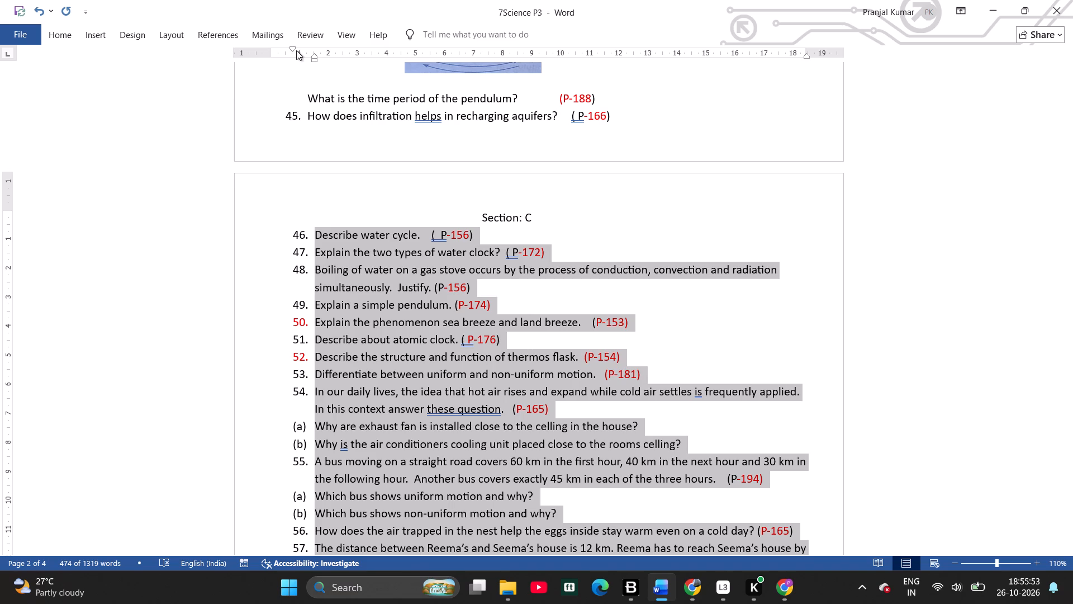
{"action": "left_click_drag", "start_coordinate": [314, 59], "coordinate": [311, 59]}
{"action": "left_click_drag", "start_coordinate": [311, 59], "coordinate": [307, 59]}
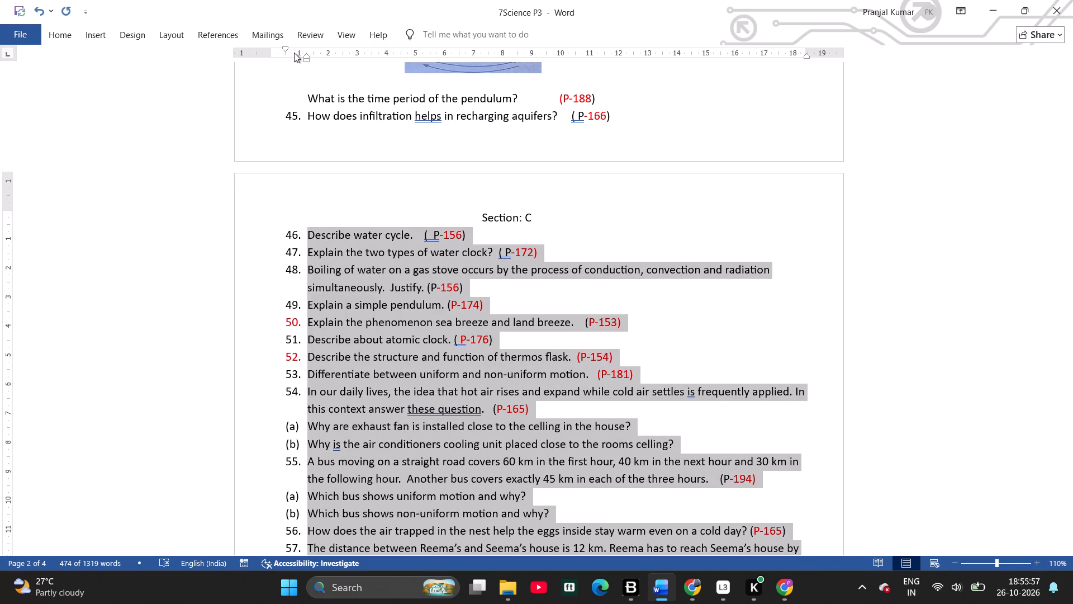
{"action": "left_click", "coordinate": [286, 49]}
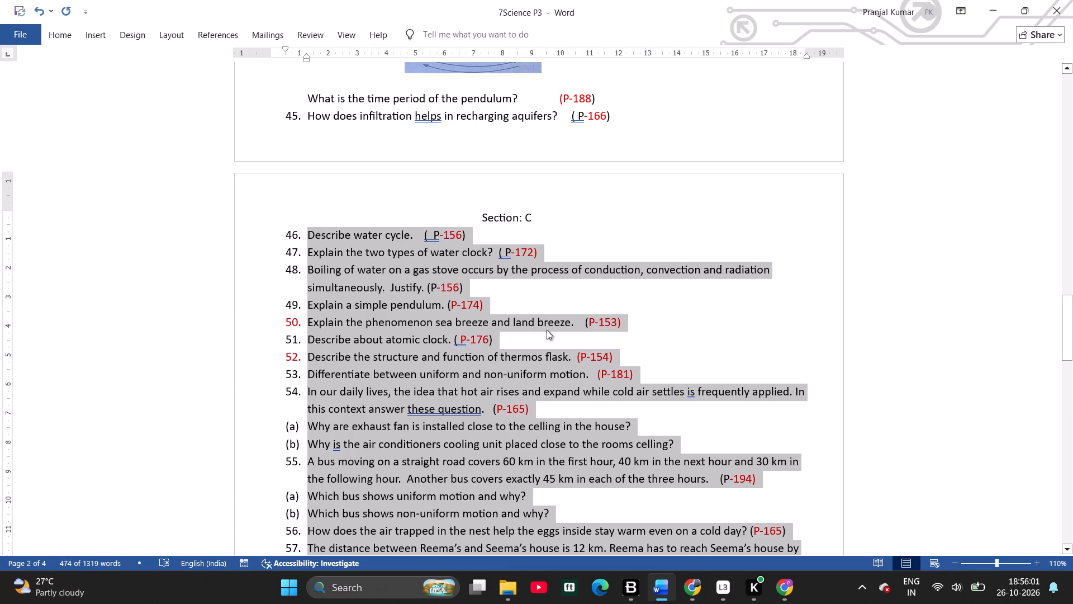
Indent question 54's sub-questions (a) and (b) with a first-line indent of about 2 cm and a hanging indent of about 2.5 cm.
{"action": "left_click", "coordinate": [383, 443]}
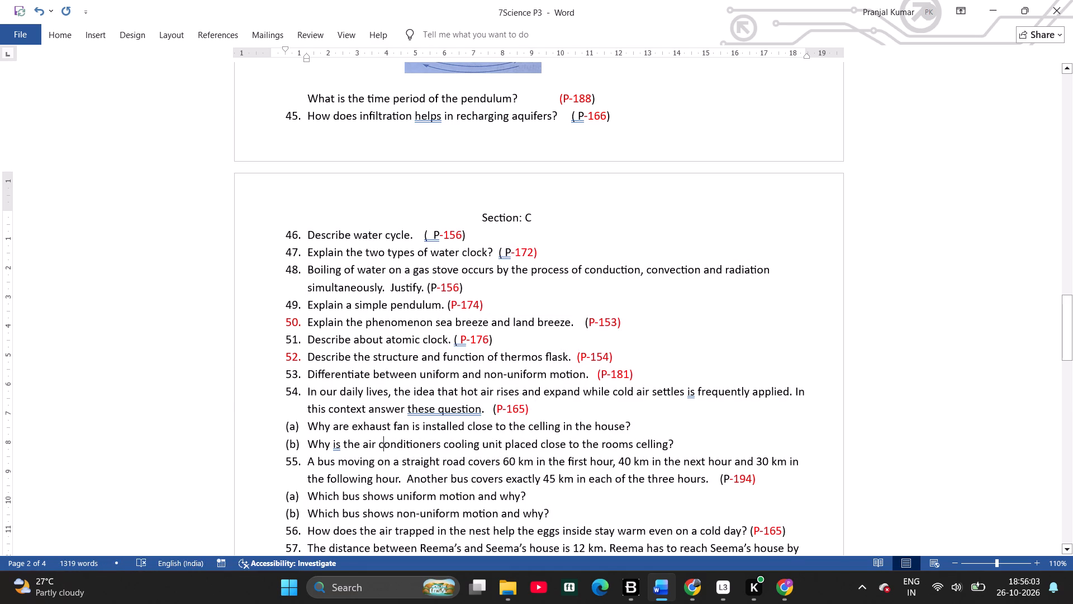
{"action": "left_click_drag", "start_coordinate": [308, 425], "coordinate": [528, 466]}
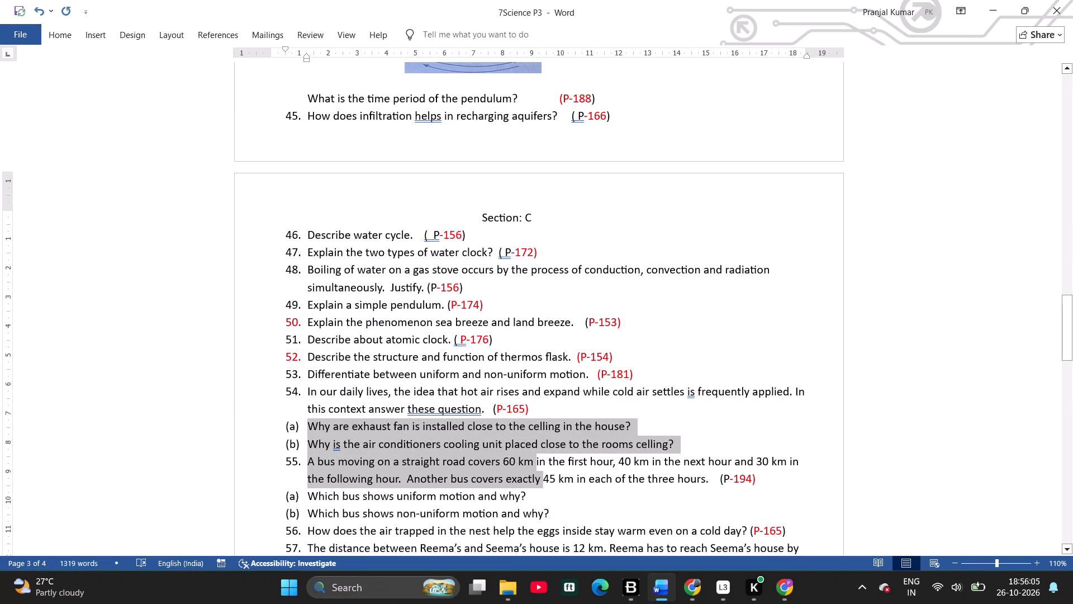
{"action": "left_click_drag", "start_coordinate": [528, 466], "coordinate": [671, 439]}
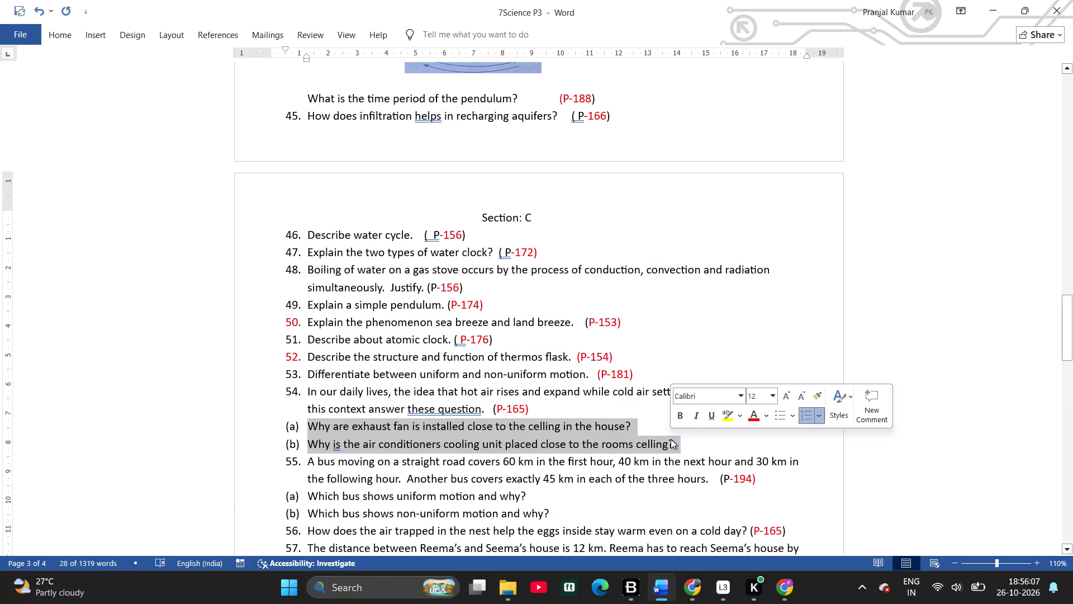
{"action": "left_click_drag", "start_coordinate": [285, 49], "coordinate": [303, 52]}
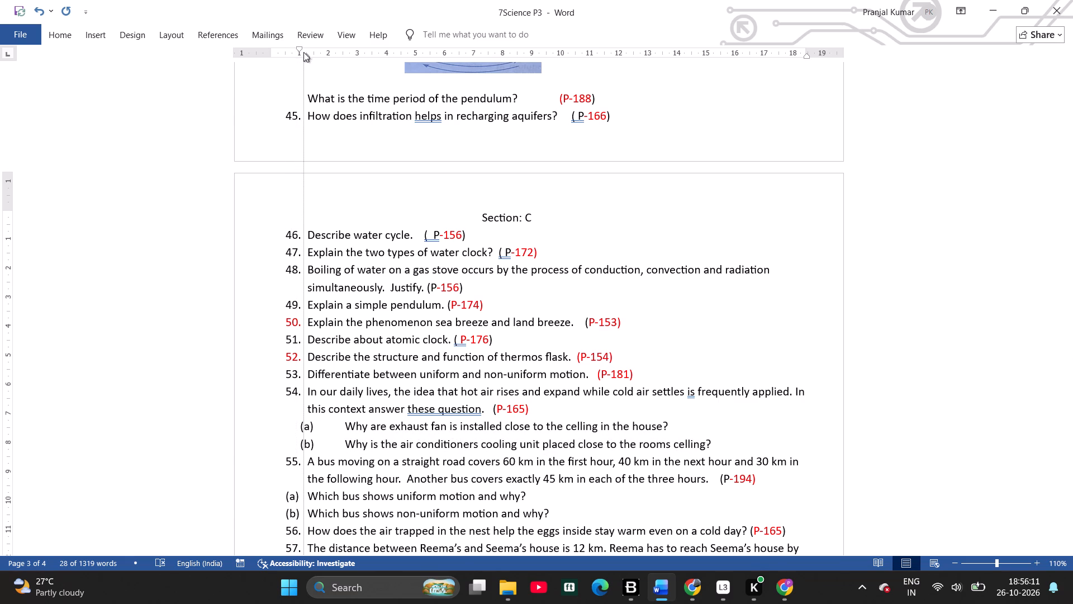
{"action": "left_click_drag", "start_coordinate": [303, 52], "coordinate": [318, 52]}
{"action": "left_click_drag", "start_coordinate": [321, 48], "coordinate": [309, 51]}
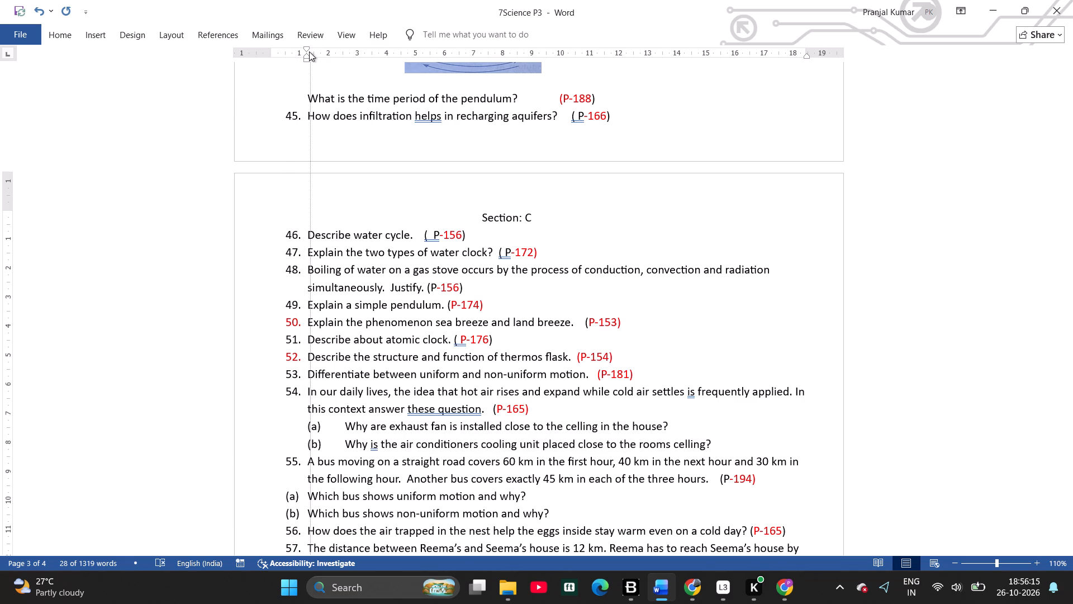
{"action": "left_click_drag", "start_coordinate": [309, 51], "coordinate": [329, 50]}
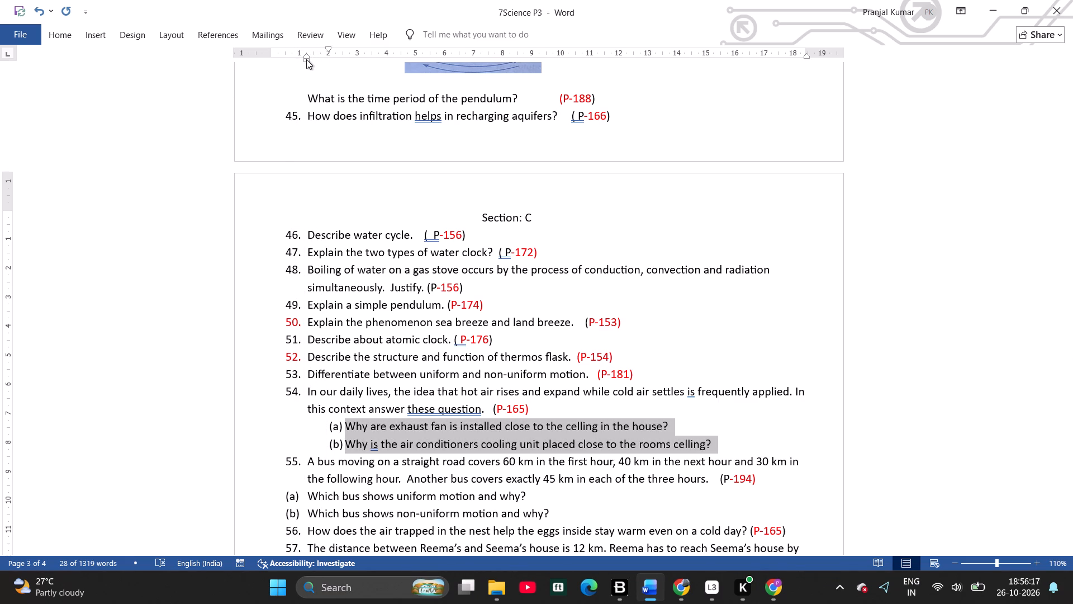
{"action": "left_click_drag", "start_coordinate": [306, 59], "coordinate": [341, 58]}
{"action": "left_click_drag", "start_coordinate": [366, 48], "coordinate": [316, 56]}
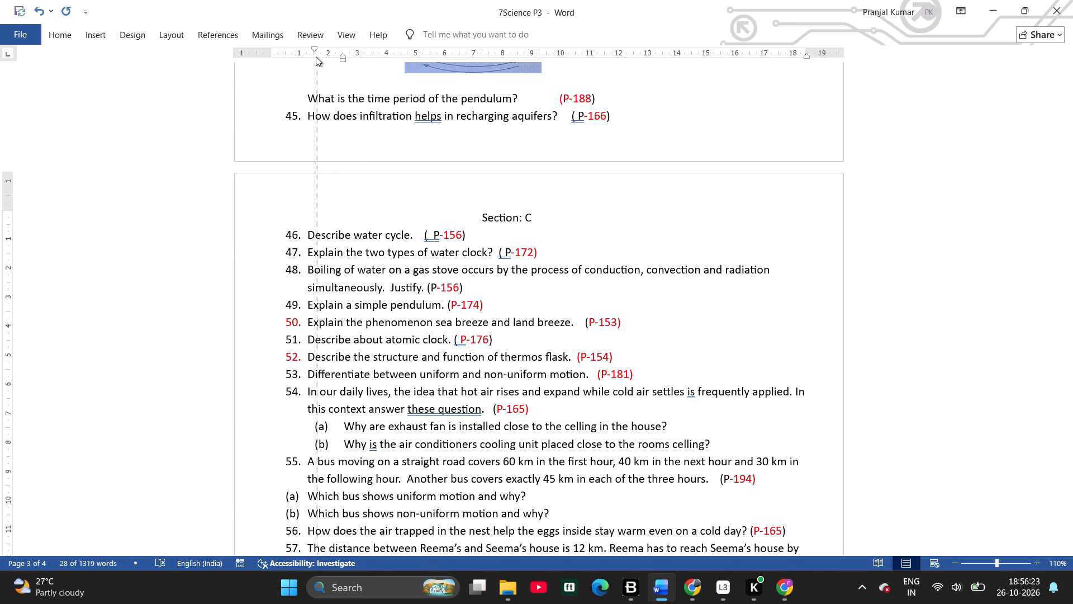
{"action": "left_click_drag", "start_coordinate": [316, 56], "coordinate": [330, 57]}
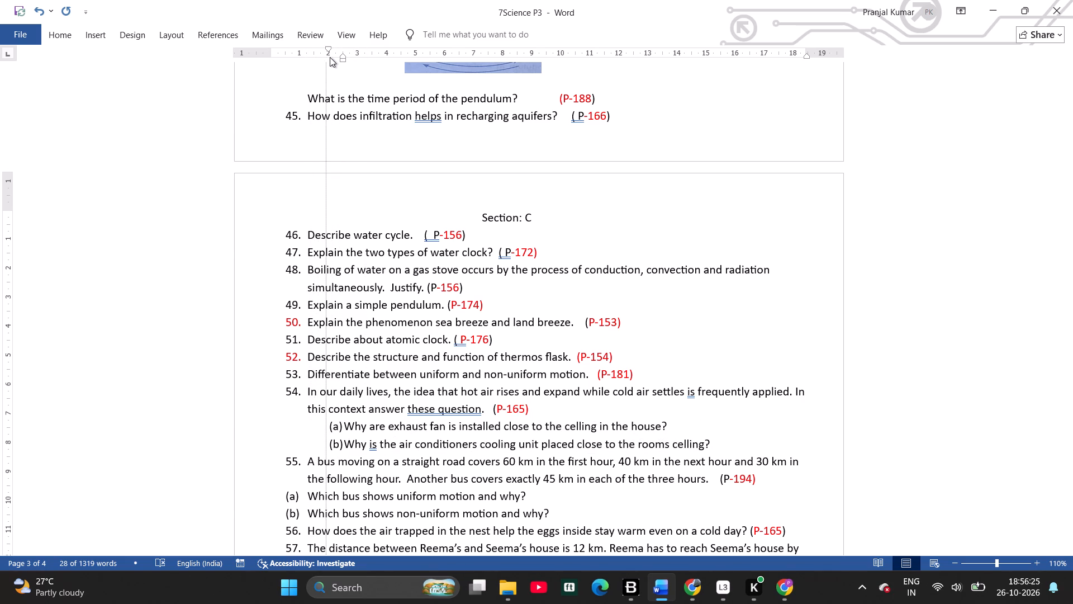
Reduce the indents of question 54's sub-questions (a) and (b) to a first-line indent of about 1.25 cm and a hanging indent of about 1.75 cm.
{"action": "left_click_drag", "start_coordinate": [330, 57], "coordinate": [327, 58]}
{"action": "left_click_drag", "start_coordinate": [329, 50], "coordinate": [324, 54]}
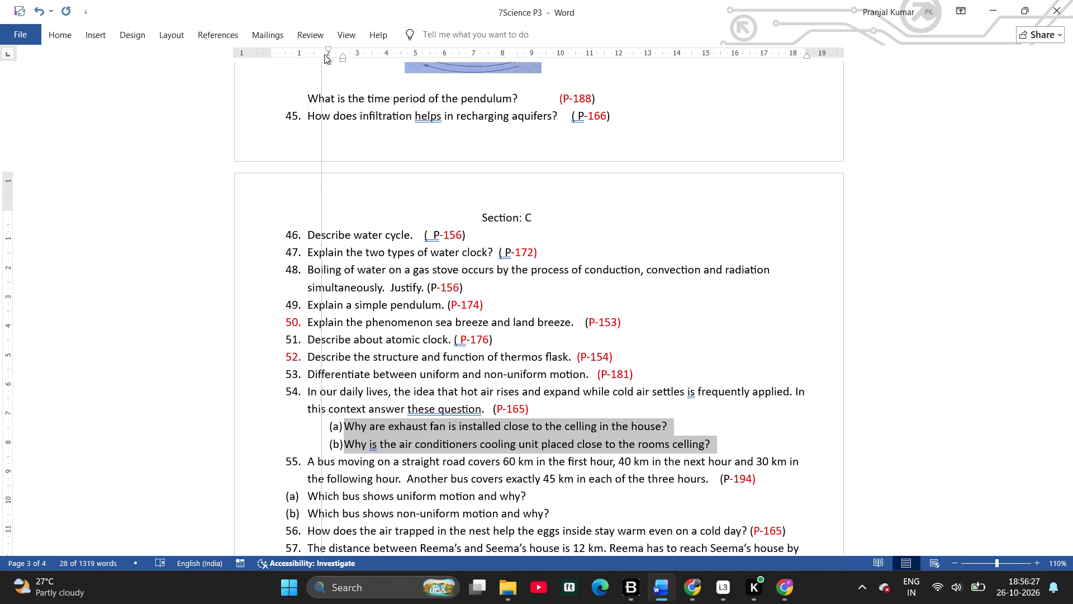
{"action": "left_click_drag", "start_coordinate": [324, 54], "coordinate": [313, 60]}
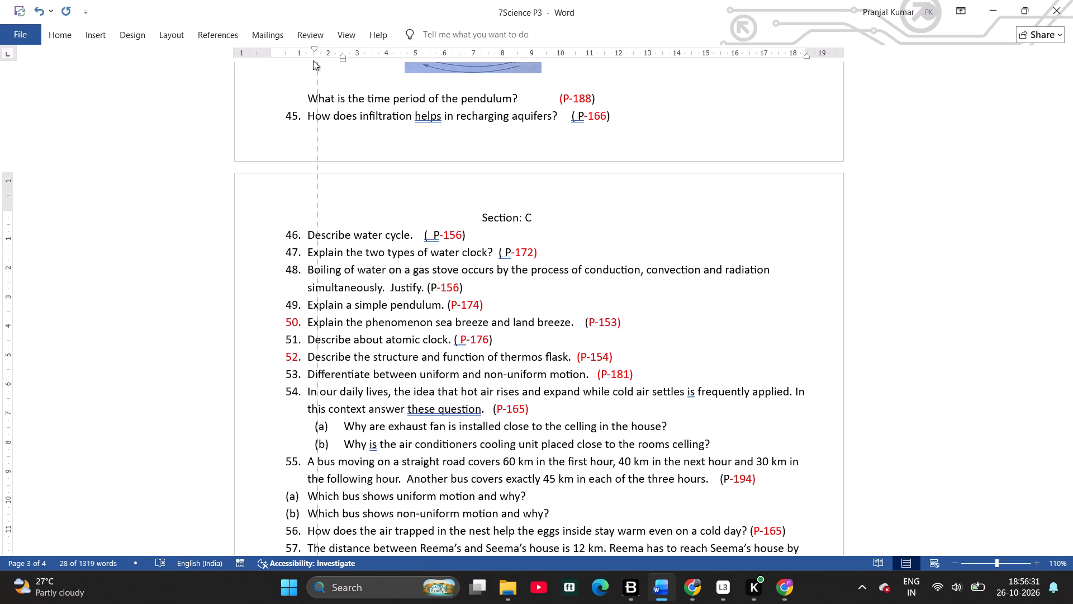
{"action": "left_click_drag", "start_coordinate": [313, 60], "coordinate": [313, 58]}
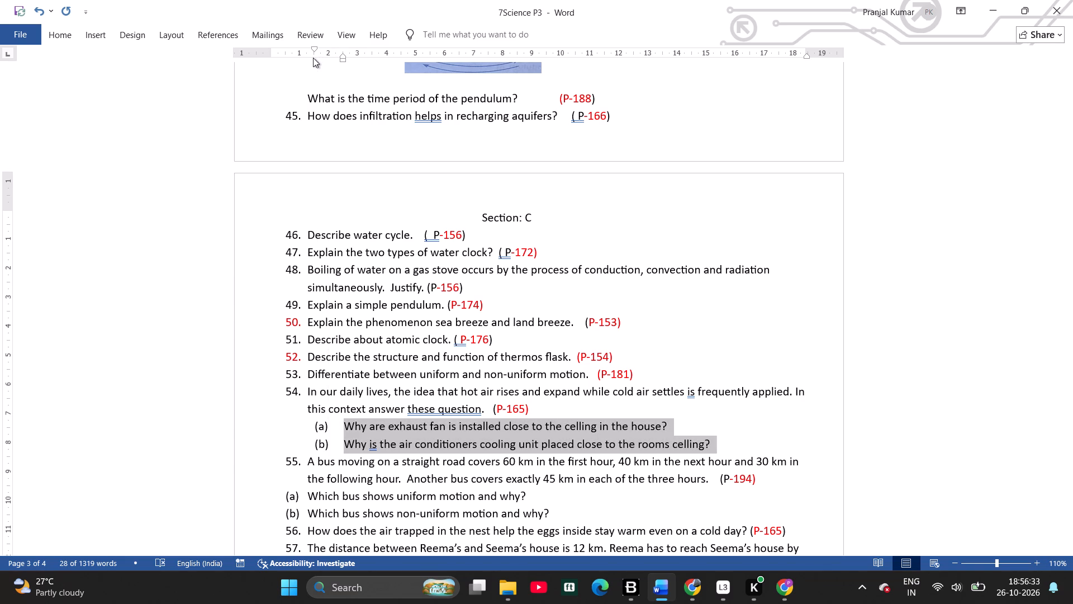
{"action": "left_click_drag", "start_coordinate": [343, 59], "coordinate": [333, 62]}
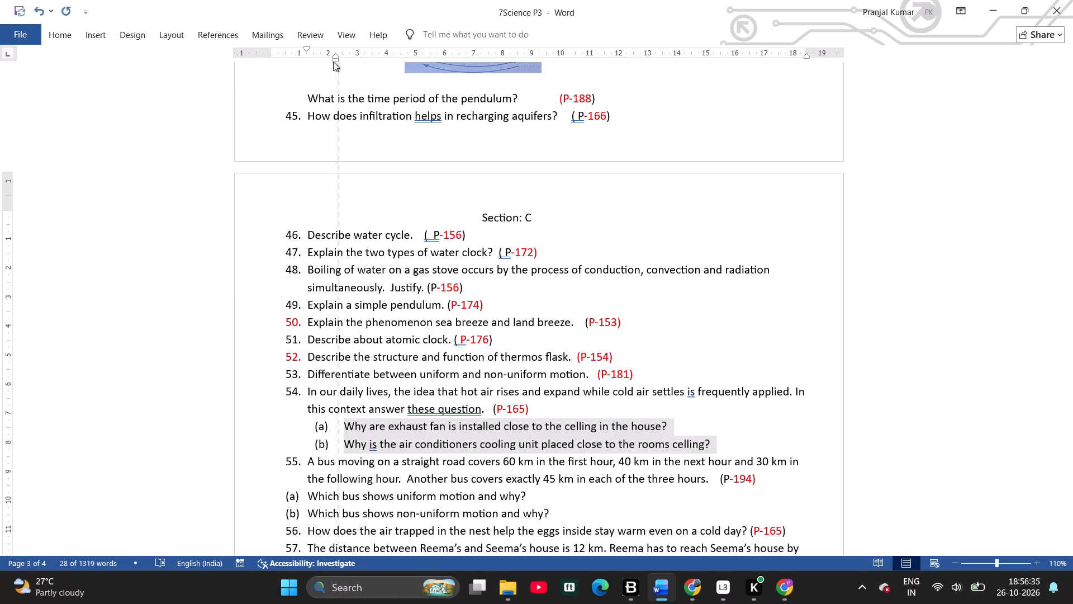
{"action": "left_click_drag", "start_coordinate": [333, 62], "coordinate": [322, 67]}
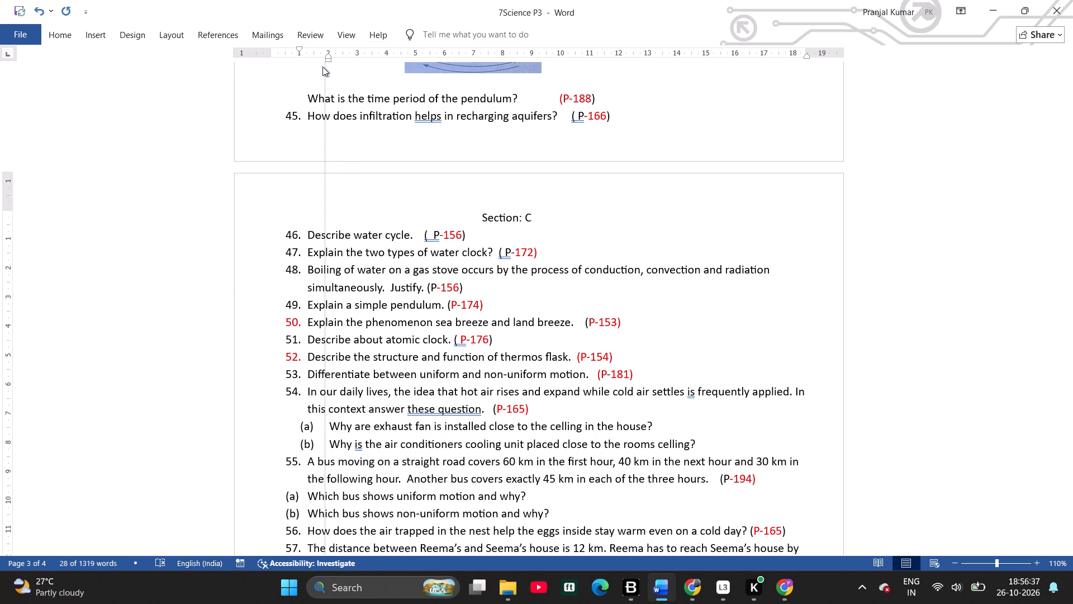
{"action": "left_click_drag", "start_coordinate": [322, 67], "coordinate": [323, 67]}
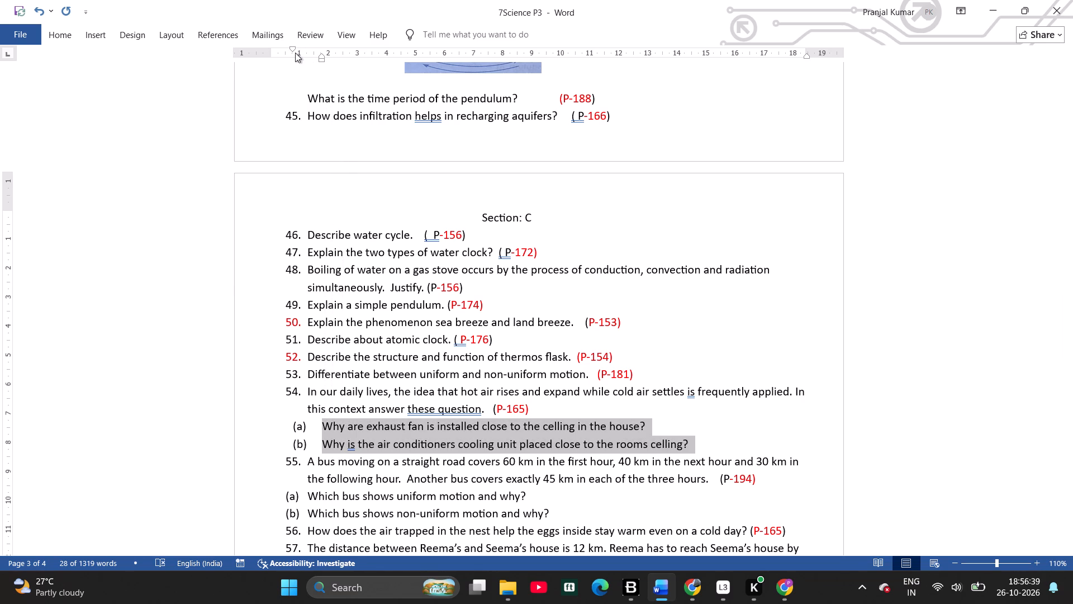
{"action": "left_click_drag", "start_coordinate": [295, 51], "coordinate": [310, 51]}
{"action": "left_click_drag", "start_coordinate": [310, 51], "coordinate": [312, 51]}
{"action": "left_click_drag", "start_coordinate": [294, 50], "coordinate": [304, 50]}
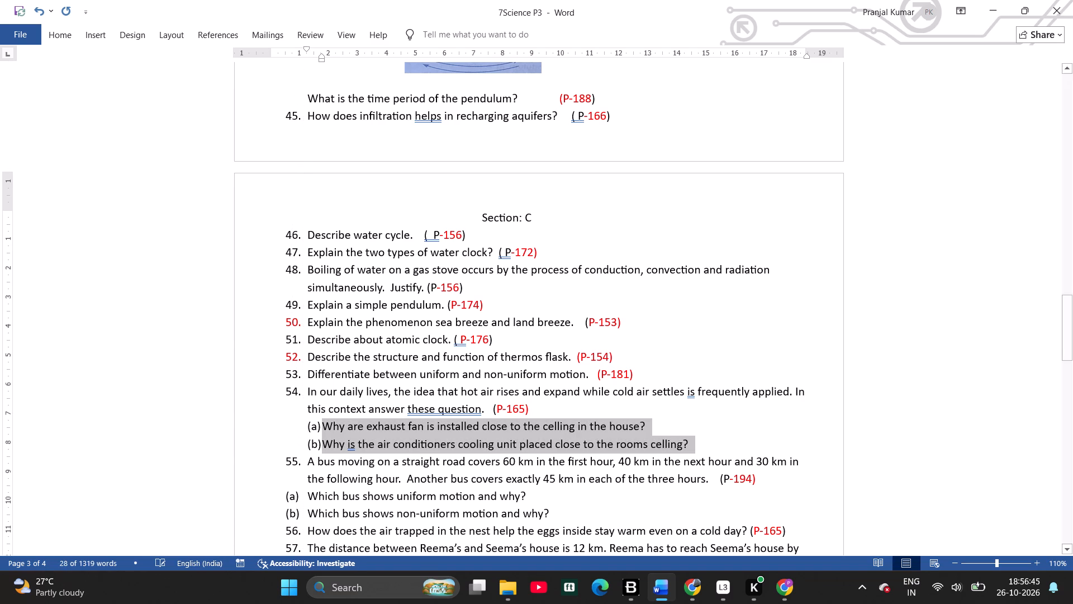
Align question 55's sub-questions (a) and (b) with question 54's, using a first-line indent of about 1.25 cm and a hanging indent of about 1.75 cm.
{"action": "scroll", "coordinate": [367, 384], "scroll_direction": "down", "scroll_amount": 1}
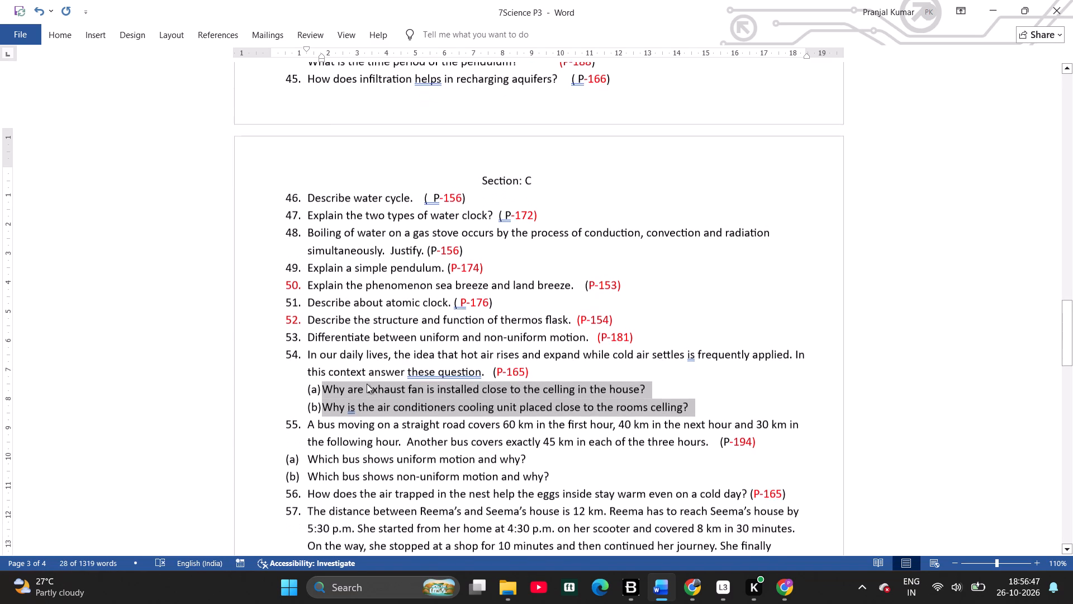
{"action": "scroll", "coordinate": [367, 384], "scroll_direction": "down", "scroll_amount": 1}
{"action": "left_click_drag", "start_coordinate": [308, 429], "coordinate": [358, 432]}
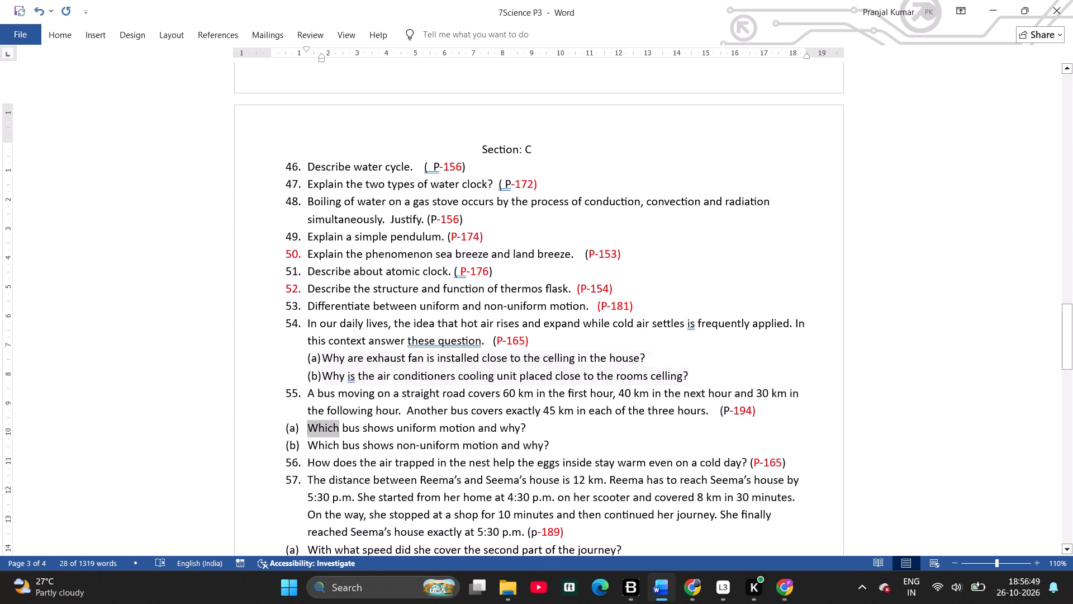
{"action": "left_click_drag", "start_coordinate": [358, 432], "coordinate": [554, 451]}
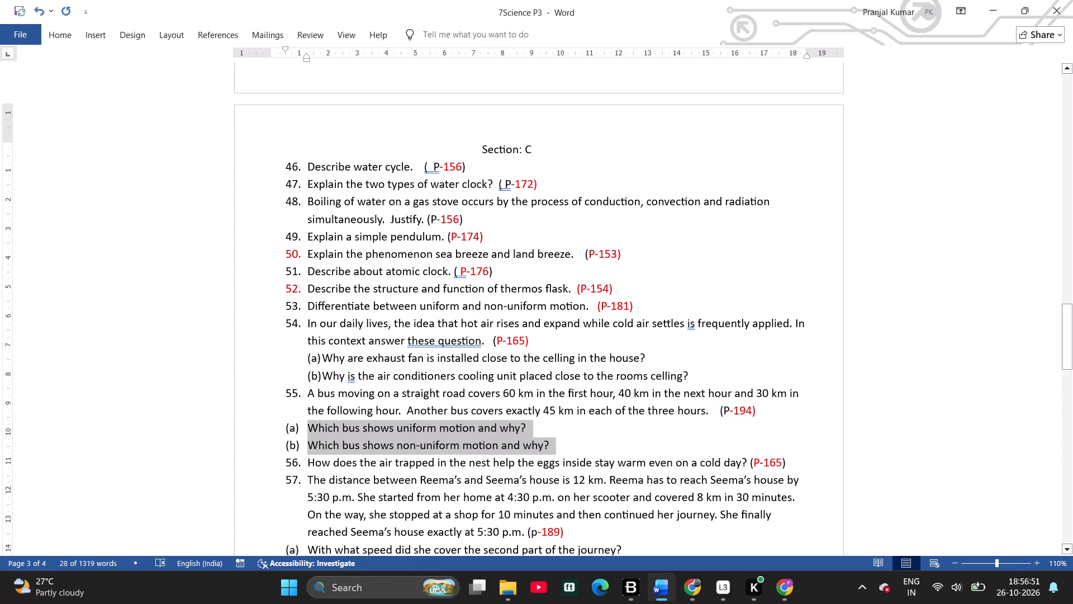
{"action": "left_click_drag", "start_coordinate": [286, 49], "coordinate": [297, 49]}
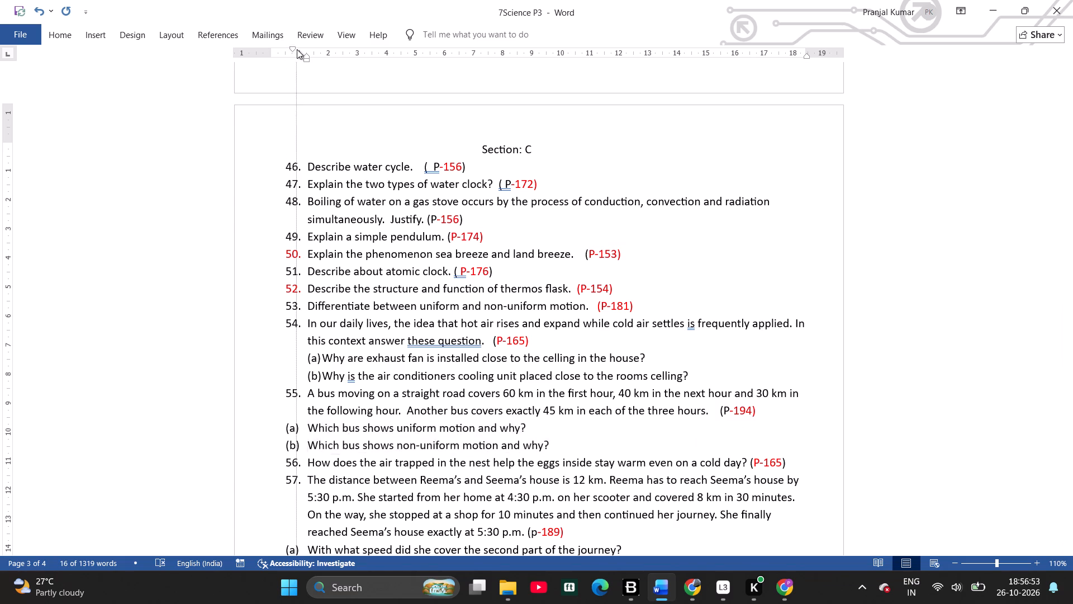
{"action": "left_click_drag", "start_coordinate": [297, 49], "coordinate": [327, 49]}
{"action": "left_click", "coordinate": [329, 48]}
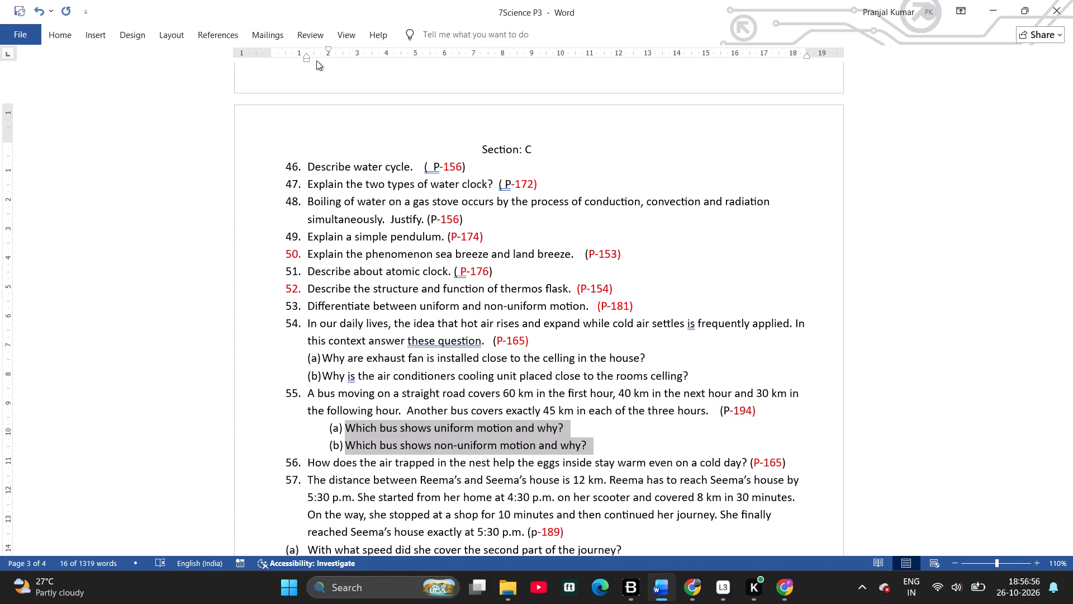
{"action": "left_click_drag", "start_coordinate": [306, 61], "coordinate": [326, 61]}
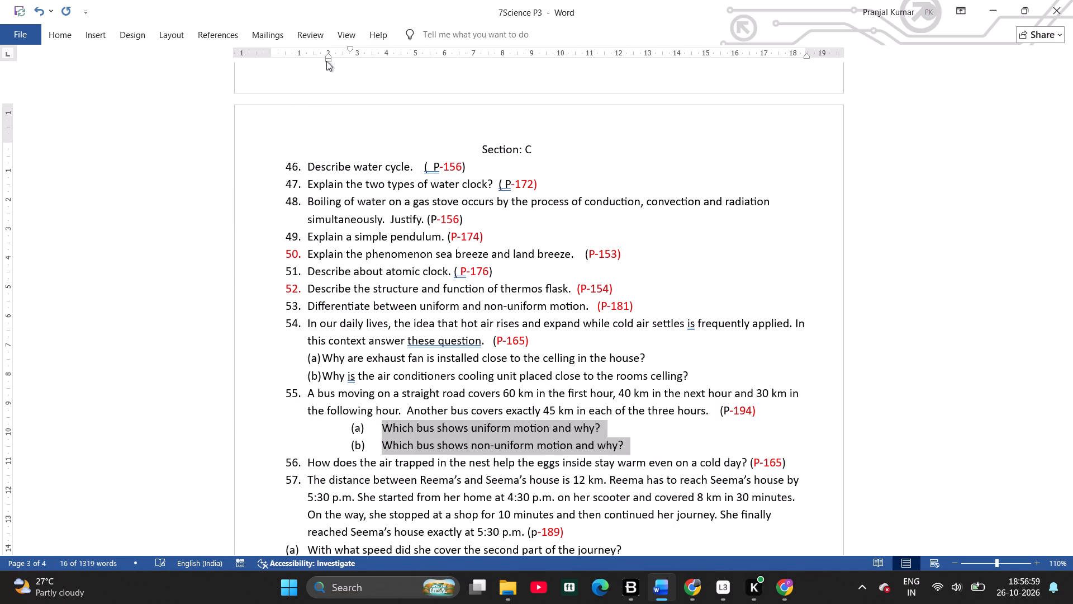
{"action": "left_click_drag", "start_coordinate": [349, 49], "coordinate": [322, 54]}
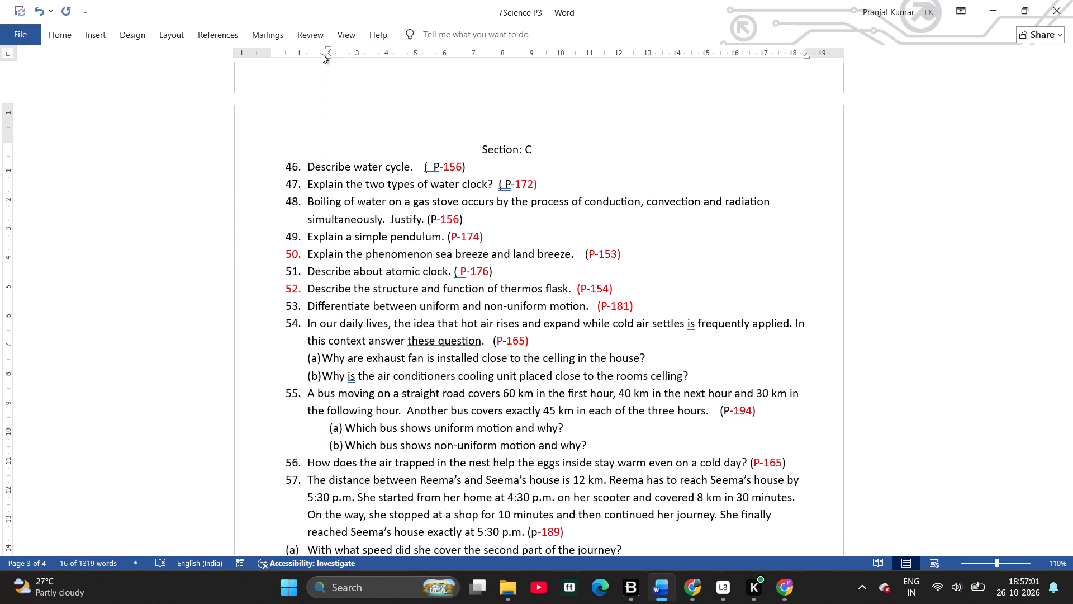
{"action": "left_click_drag", "start_coordinate": [322, 54], "coordinate": [308, 62]}
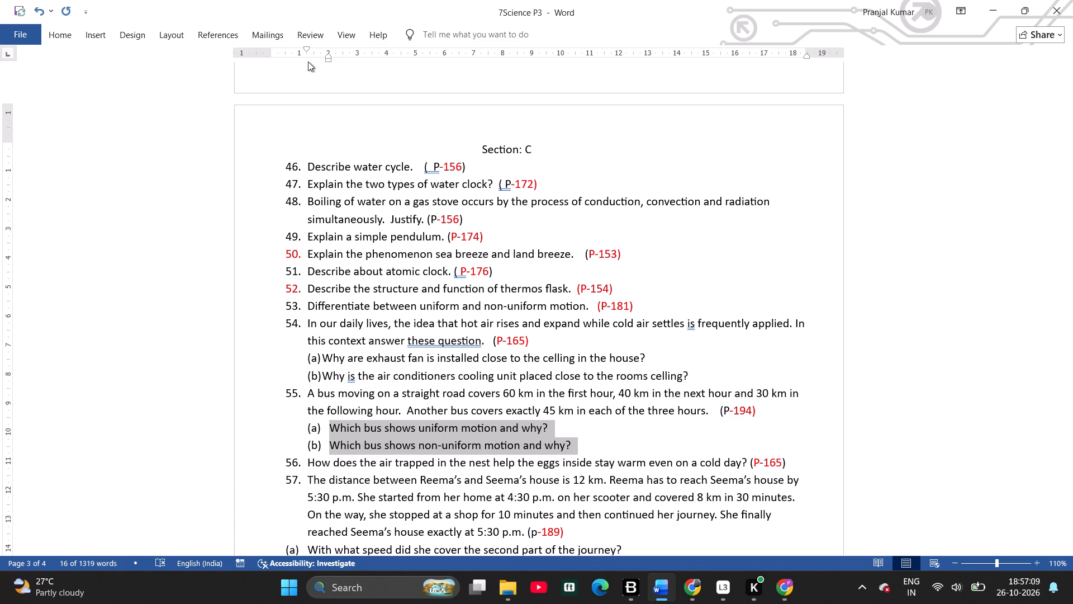
{"action": "left_click", "coordinate": [326, 60]}
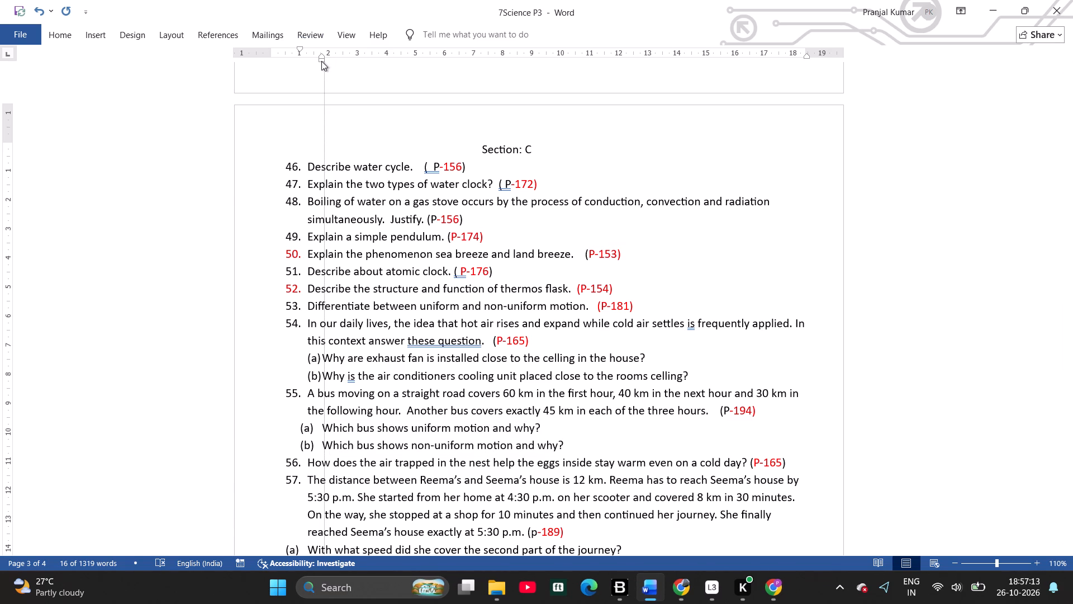
{"action": "left_click_drag", "start_coordinate": [300, 48], "coordinate": [306, 50]}
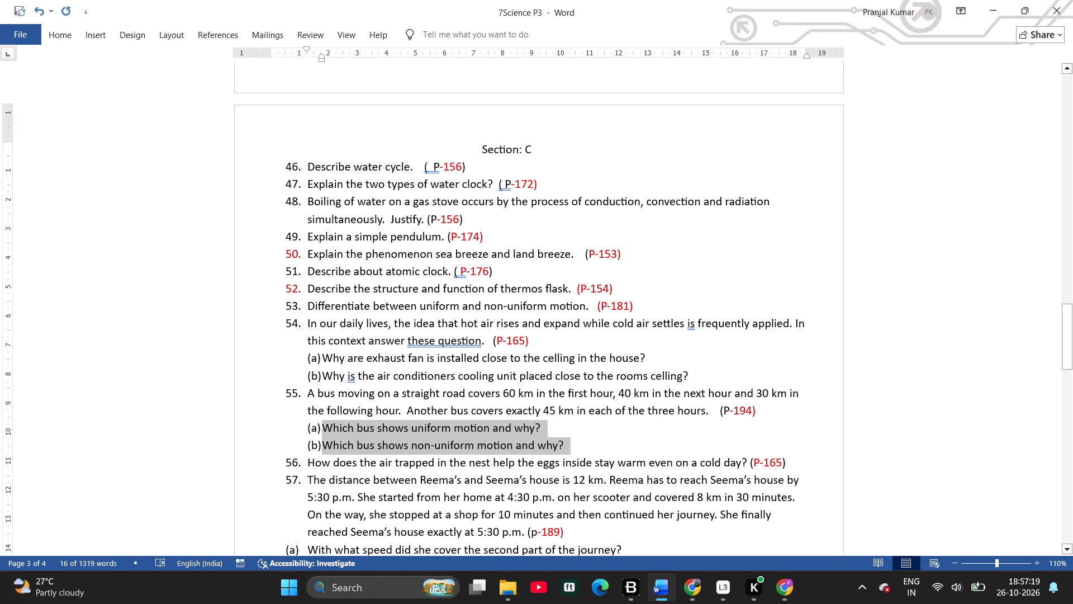
Indent question 57's sub-questions (a) and (b) with a first-line indent of about 1.25 cm and a hanging indent of about 2 cm.
{"action": "scroll", "coordinate": [493, 388], "scroll_direction": "down", "scroll_amount": 1}
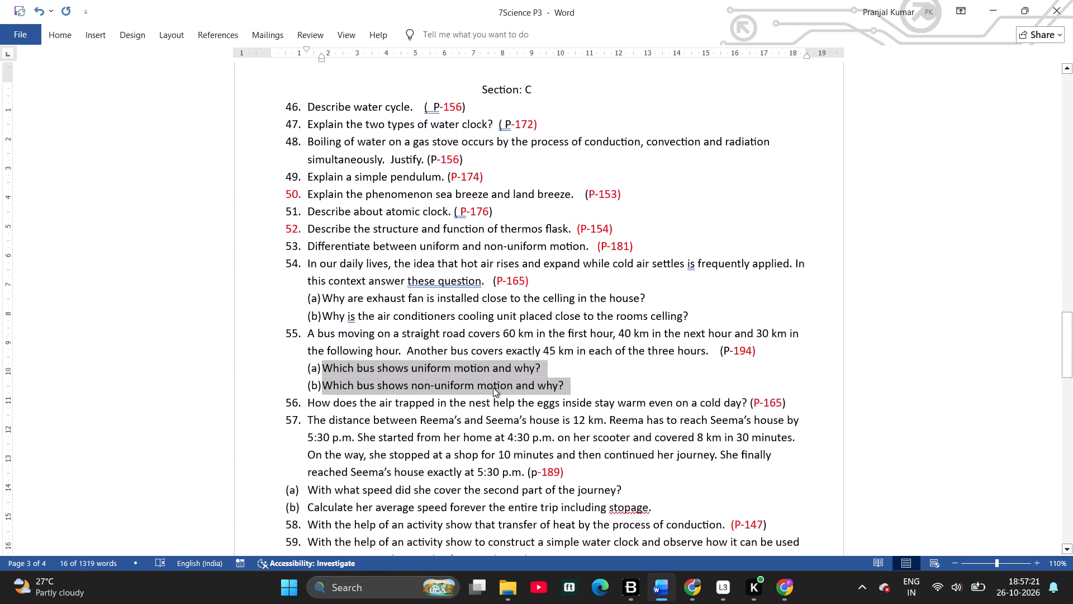
{"action": "scroll", "coordinate": [337, 432], "scroll_direction": "down", "scroll_amount": 1}
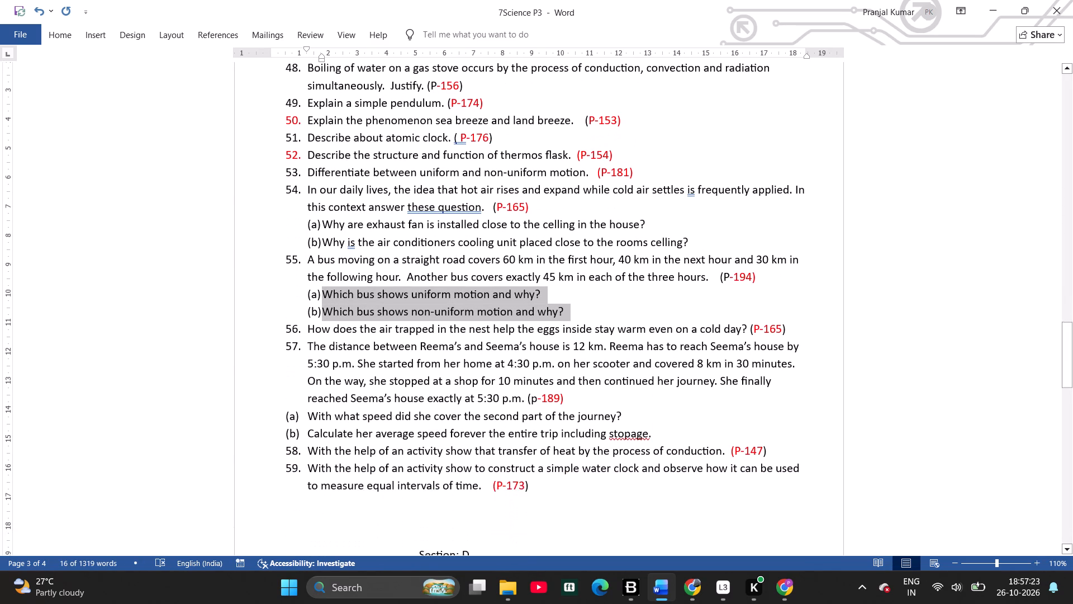
{"action": "scroll", "coordinate": [337, 432], "scroll_direction": "down", "scroll_amount": 1}
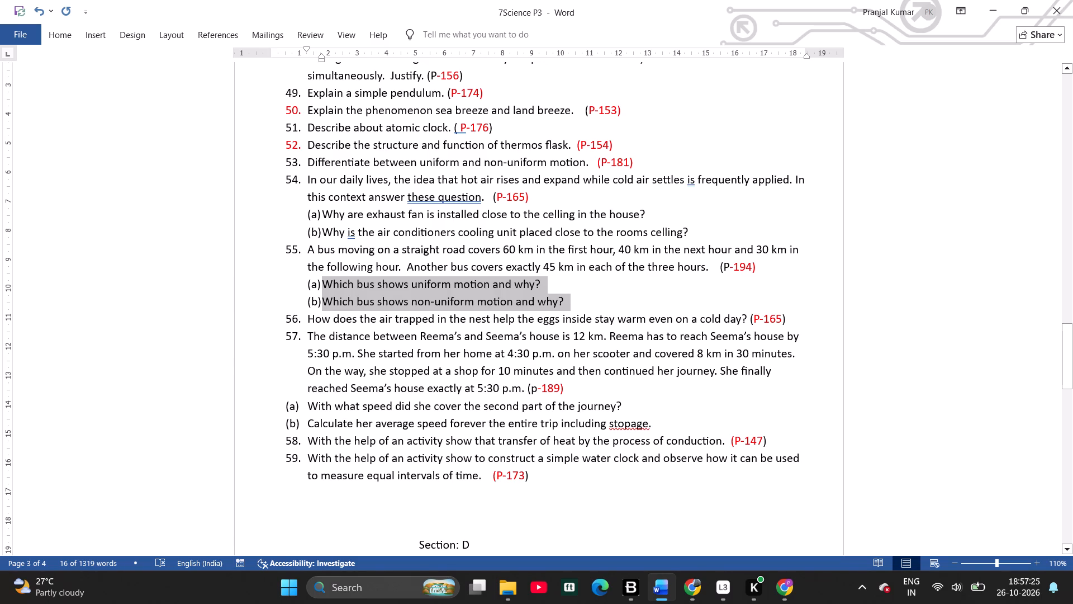
{"action": "left_click_drag", "start_coordinate": [307, 403], "coordinate": [637, 412]}
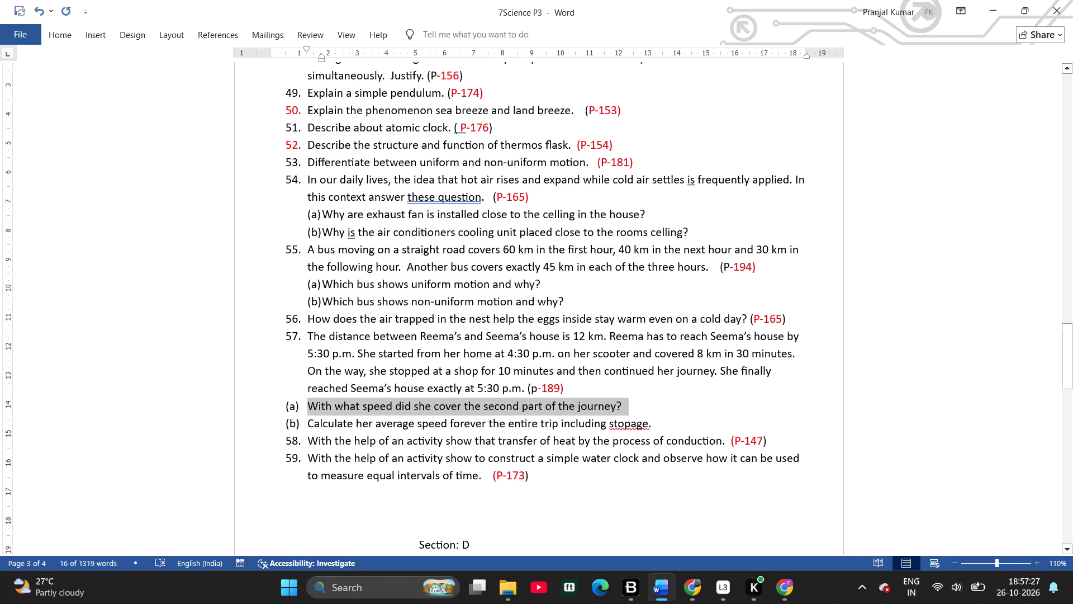
{"action": "left_click_drag", "start_coordinate": [637, 412], "coordinate": [652, 422]}
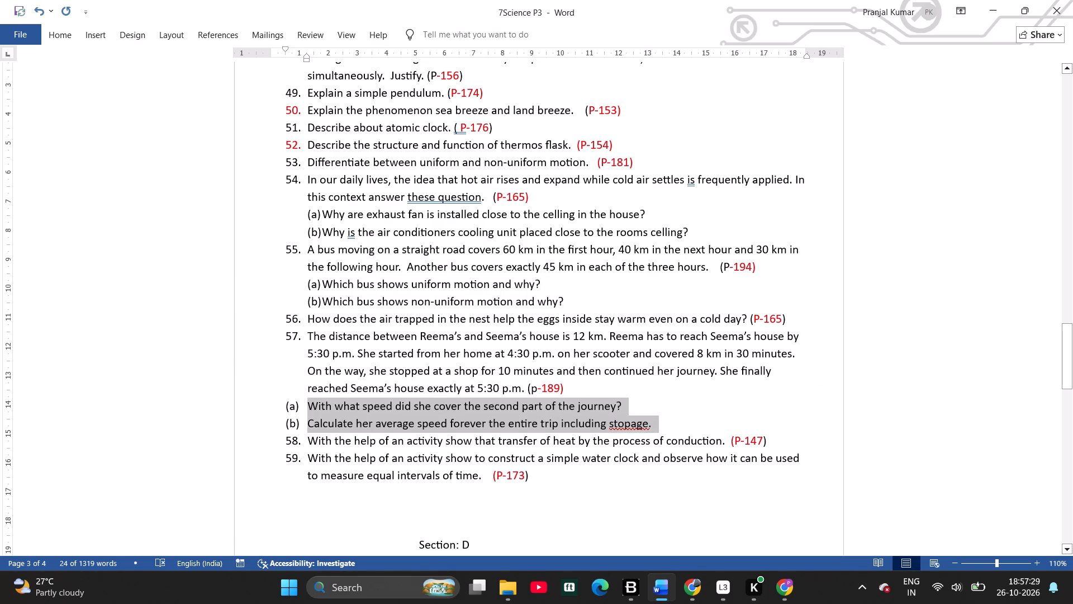
{"action": "left_click_drag", "start_coordinate": [284, 50], "coordinate": [293, 50]}
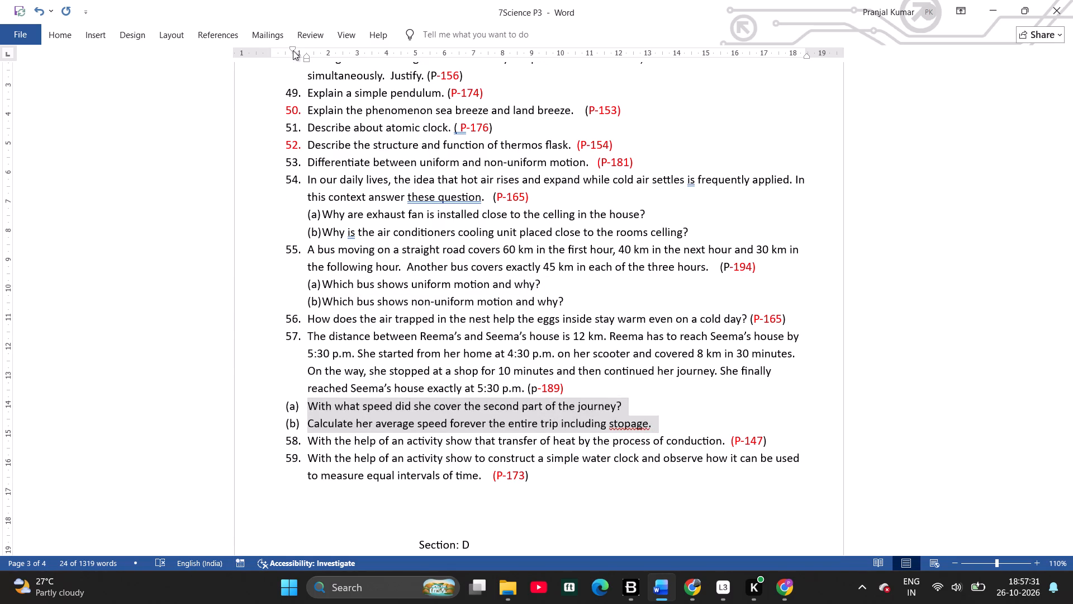
{"action": "left_click_drag", "start_coordinate": [293, 50], "coordinate": [308, 55]}
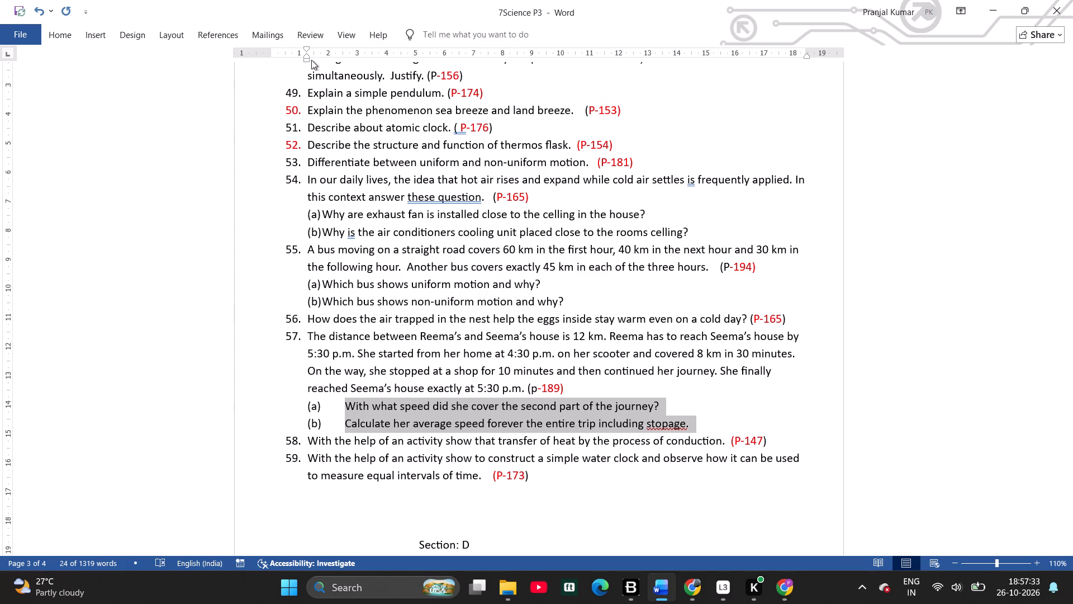
{"action": "left_click_drag", "start_coordinate": [310, 60], "coordinate": [327, 60]}
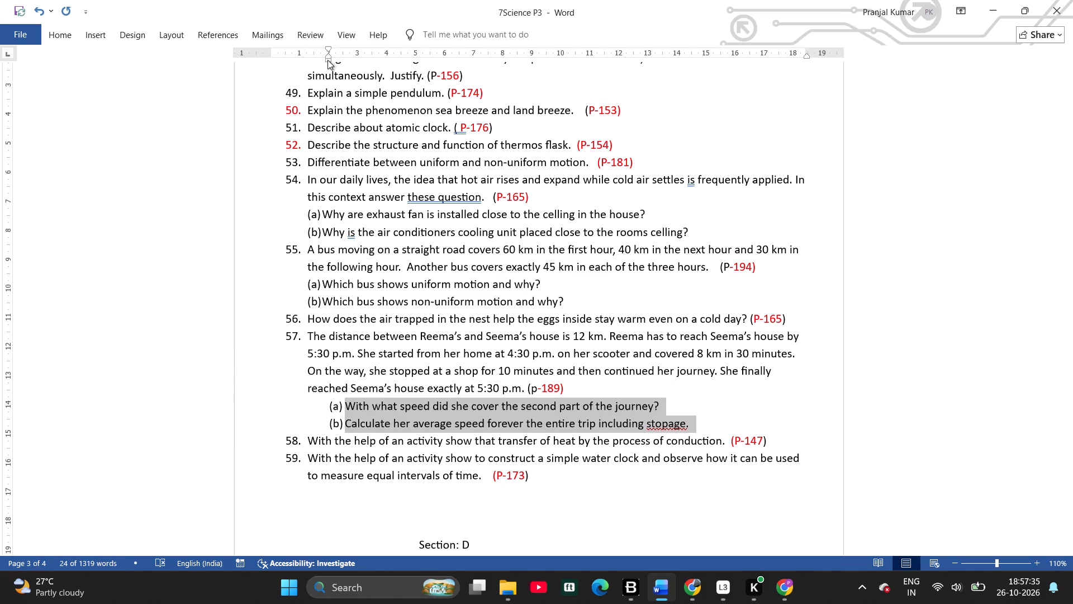
{"action": "left_click_drag", "start_coordinate": [327, 51], "coordinate": [315, 51]}
{"action": "left_click_drag", "start_coordinate": [329, 48], "coordinate": [308, 55]}
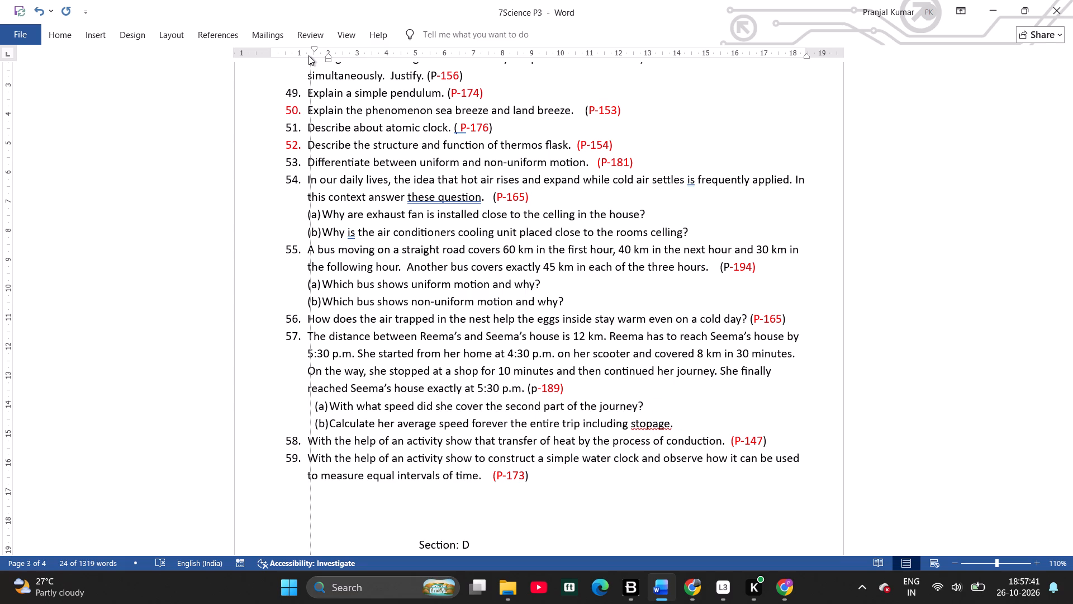
{"action": "left_click_drag", "start_coordinate": [308, 55], "coordinate": [310, 56]}
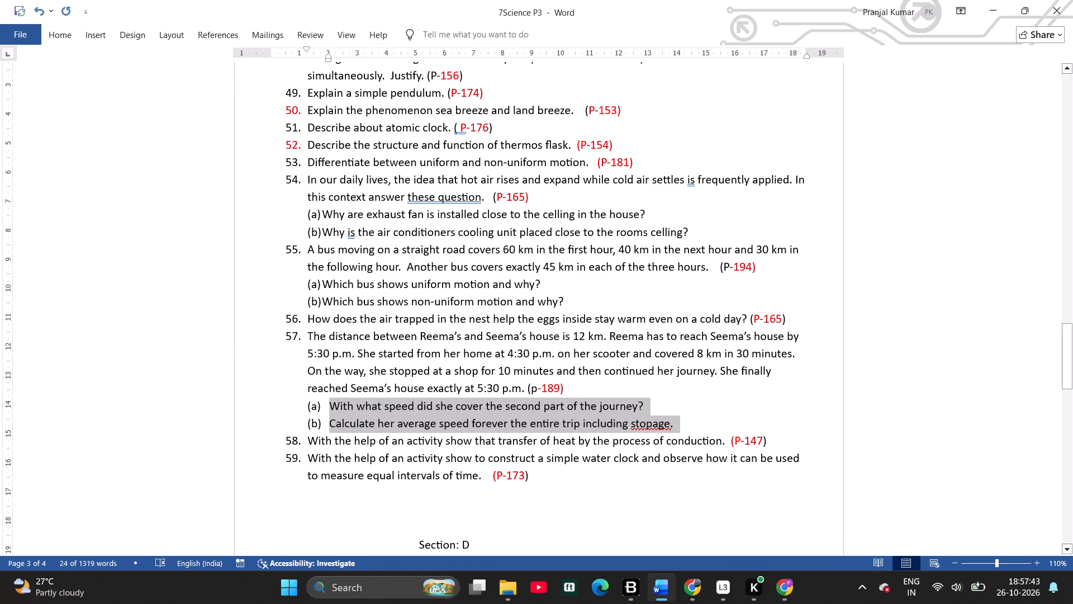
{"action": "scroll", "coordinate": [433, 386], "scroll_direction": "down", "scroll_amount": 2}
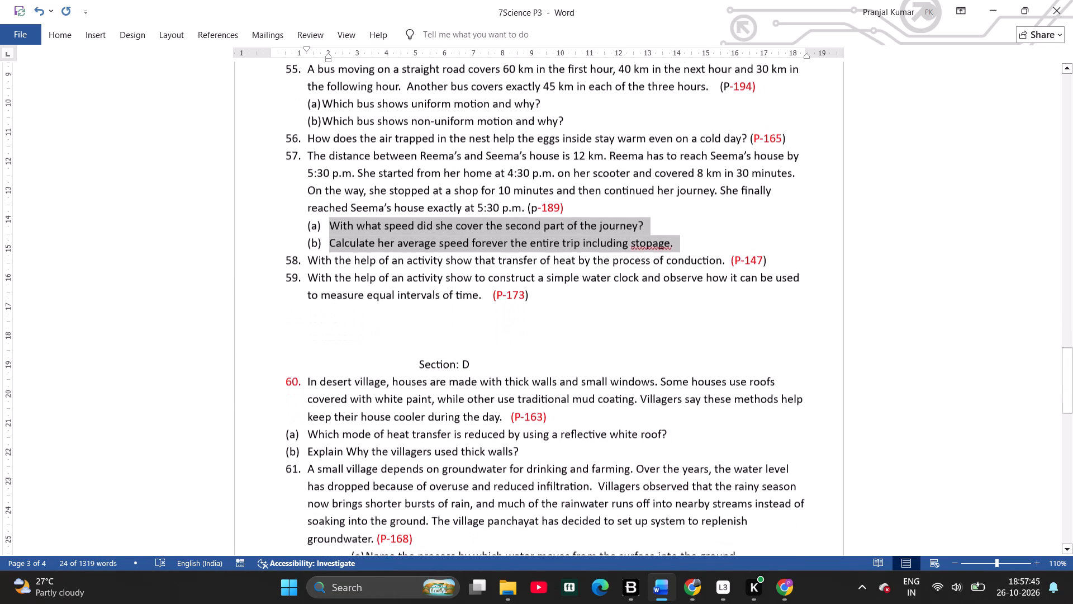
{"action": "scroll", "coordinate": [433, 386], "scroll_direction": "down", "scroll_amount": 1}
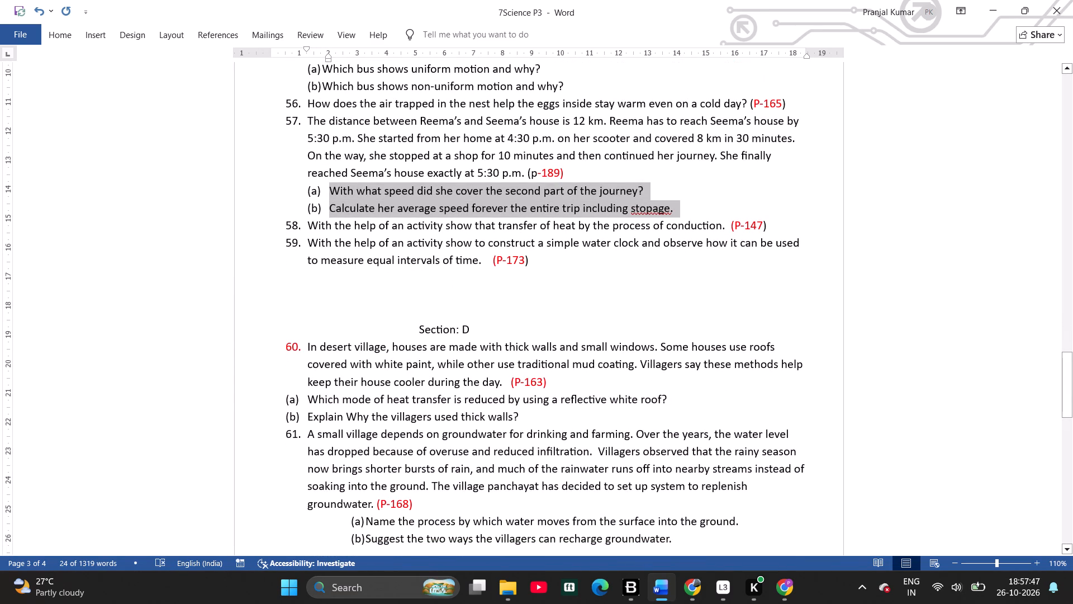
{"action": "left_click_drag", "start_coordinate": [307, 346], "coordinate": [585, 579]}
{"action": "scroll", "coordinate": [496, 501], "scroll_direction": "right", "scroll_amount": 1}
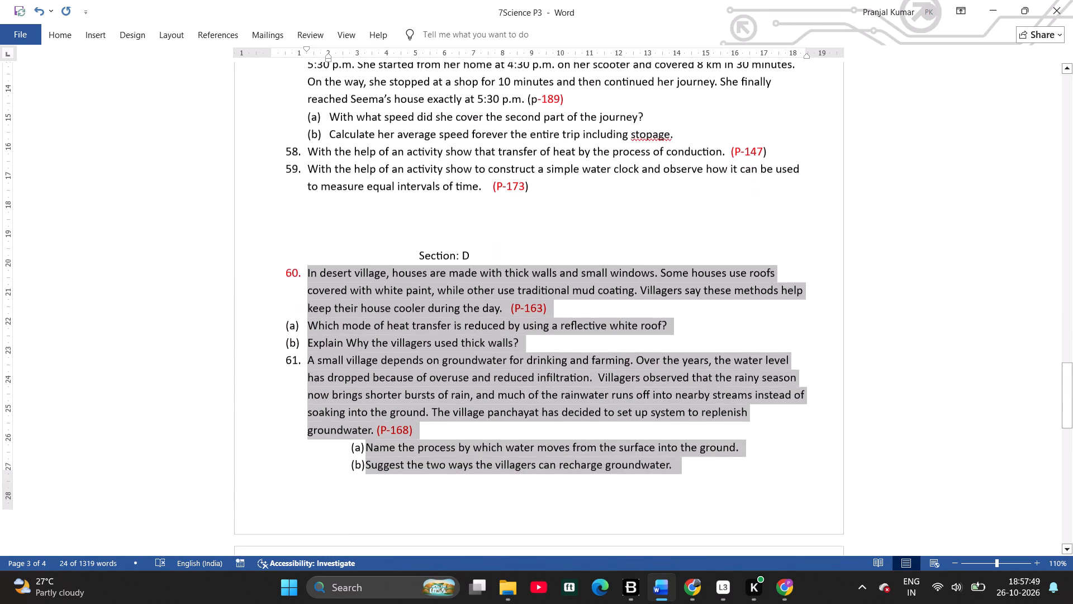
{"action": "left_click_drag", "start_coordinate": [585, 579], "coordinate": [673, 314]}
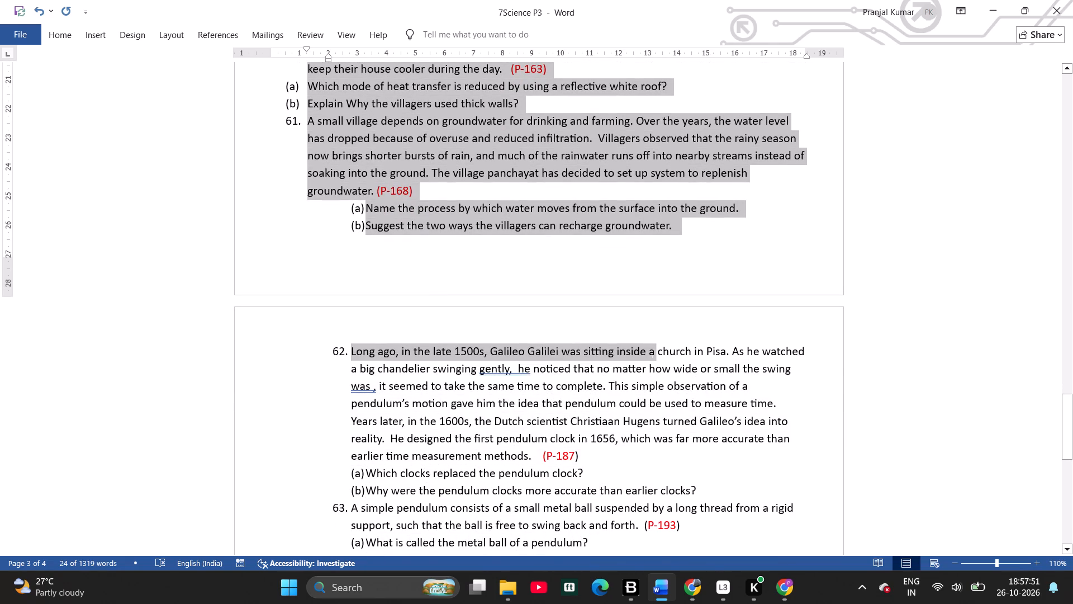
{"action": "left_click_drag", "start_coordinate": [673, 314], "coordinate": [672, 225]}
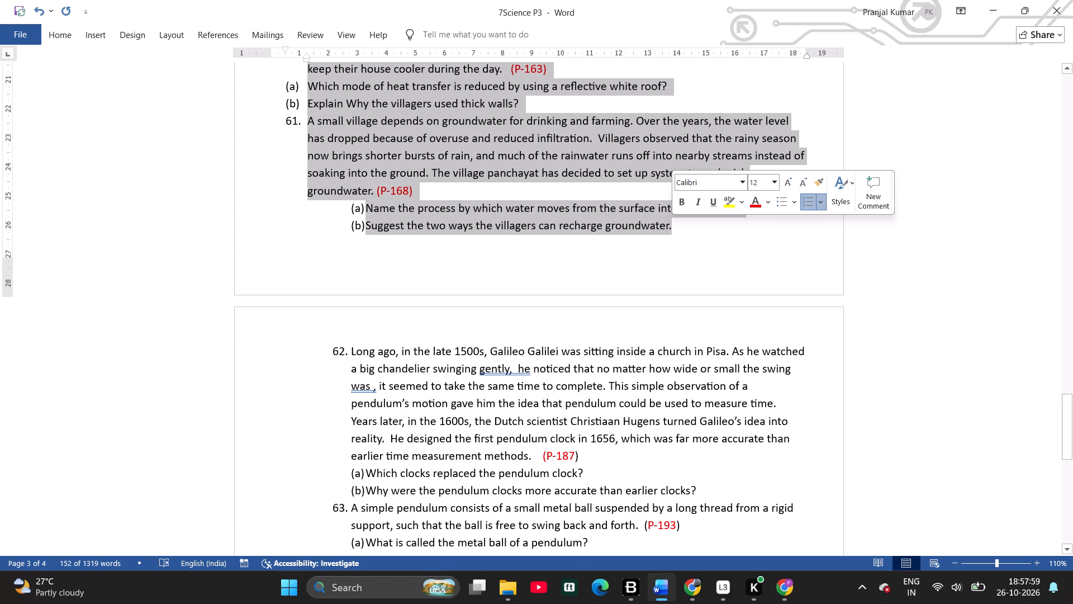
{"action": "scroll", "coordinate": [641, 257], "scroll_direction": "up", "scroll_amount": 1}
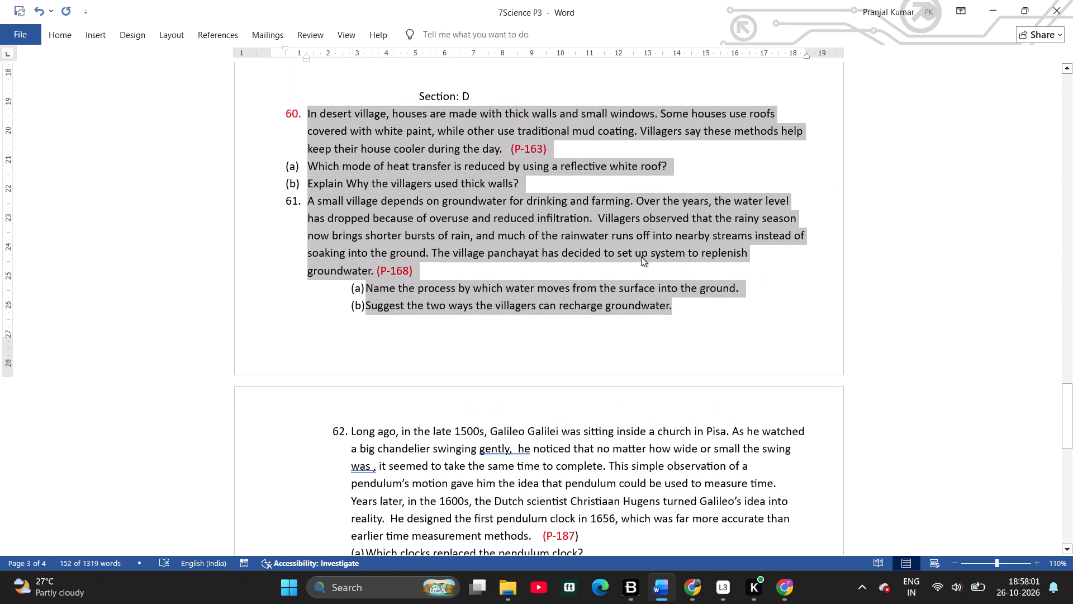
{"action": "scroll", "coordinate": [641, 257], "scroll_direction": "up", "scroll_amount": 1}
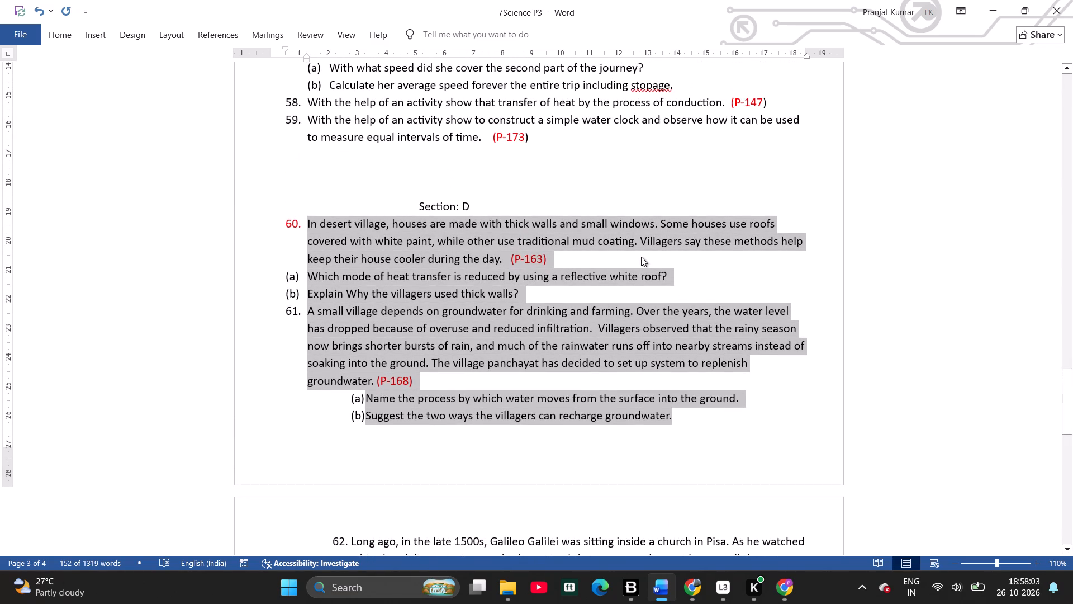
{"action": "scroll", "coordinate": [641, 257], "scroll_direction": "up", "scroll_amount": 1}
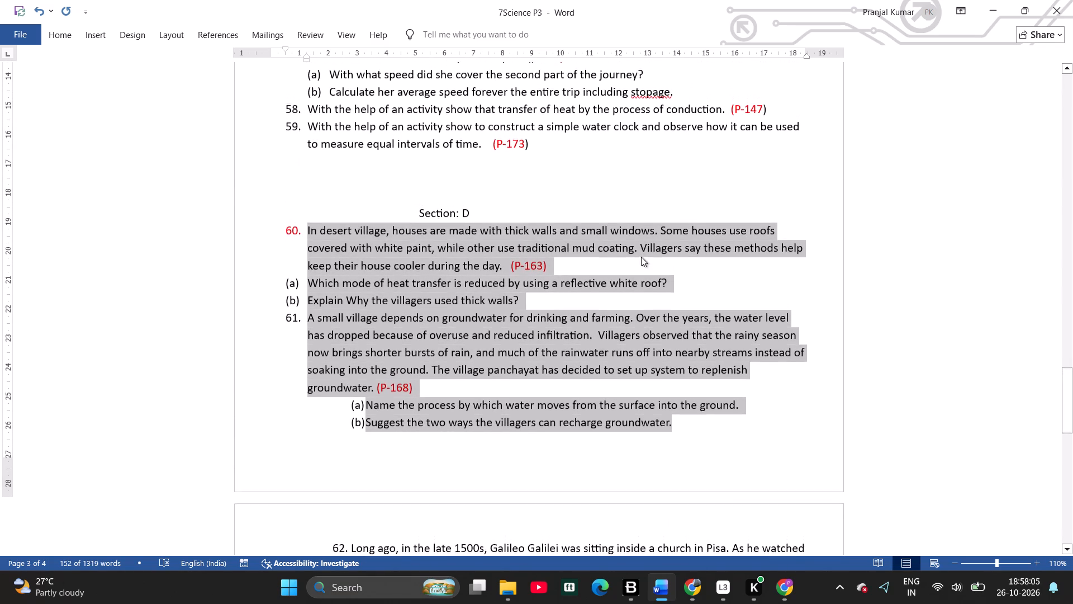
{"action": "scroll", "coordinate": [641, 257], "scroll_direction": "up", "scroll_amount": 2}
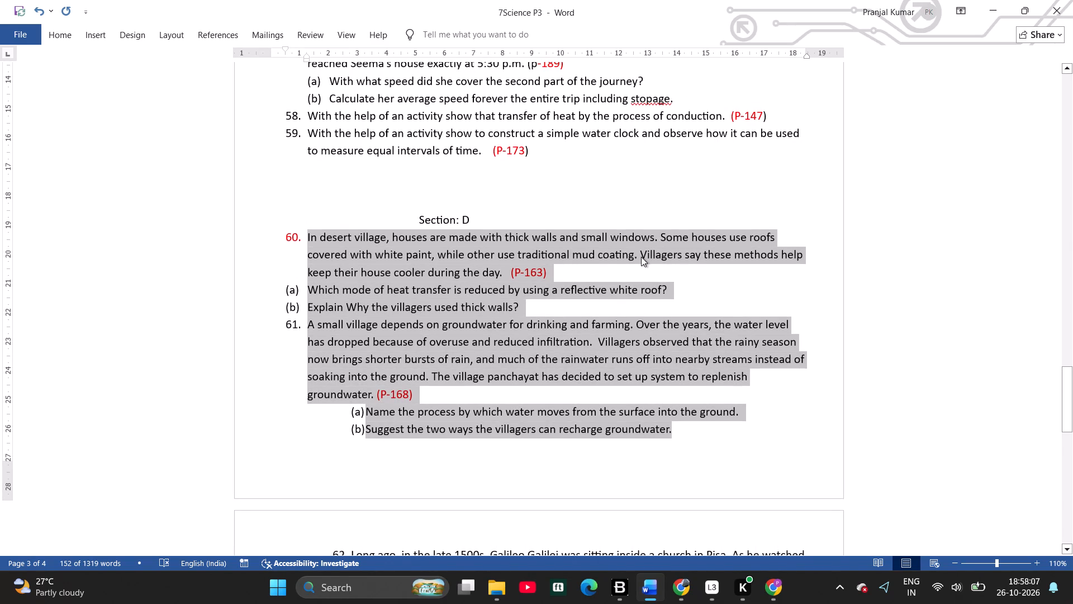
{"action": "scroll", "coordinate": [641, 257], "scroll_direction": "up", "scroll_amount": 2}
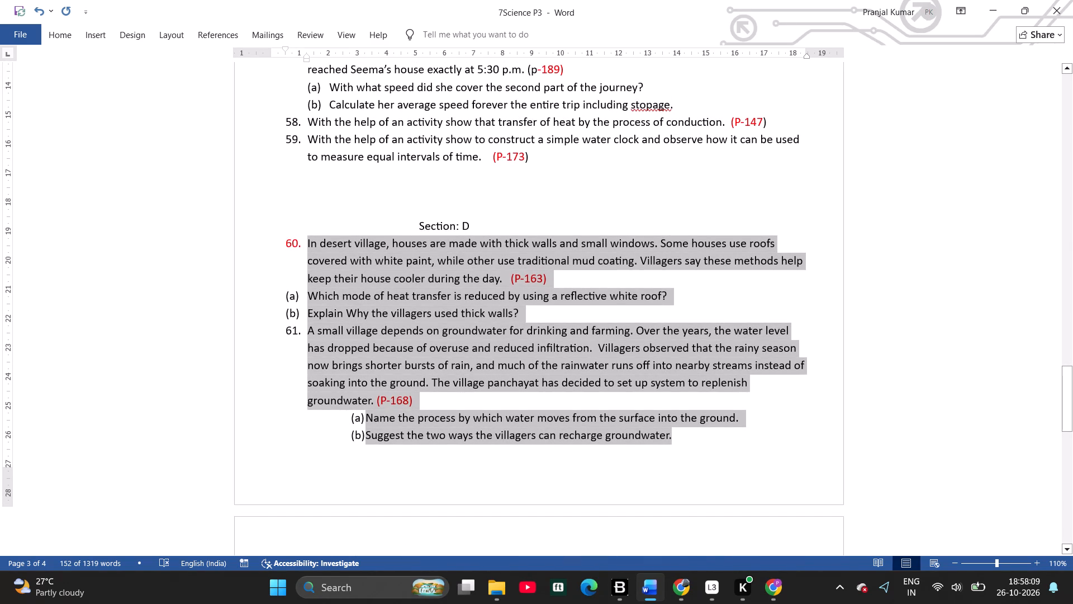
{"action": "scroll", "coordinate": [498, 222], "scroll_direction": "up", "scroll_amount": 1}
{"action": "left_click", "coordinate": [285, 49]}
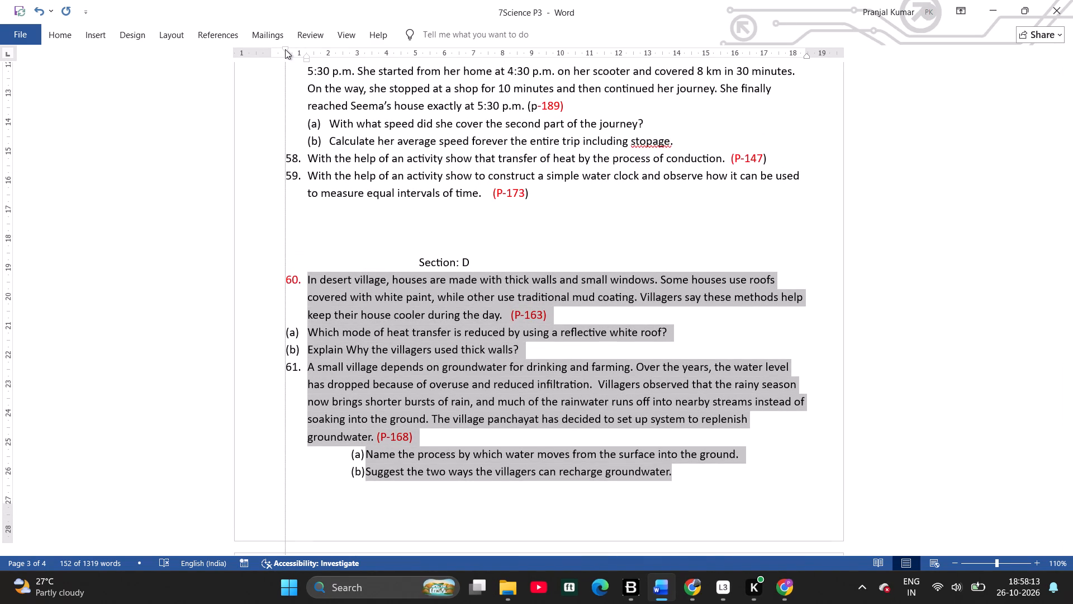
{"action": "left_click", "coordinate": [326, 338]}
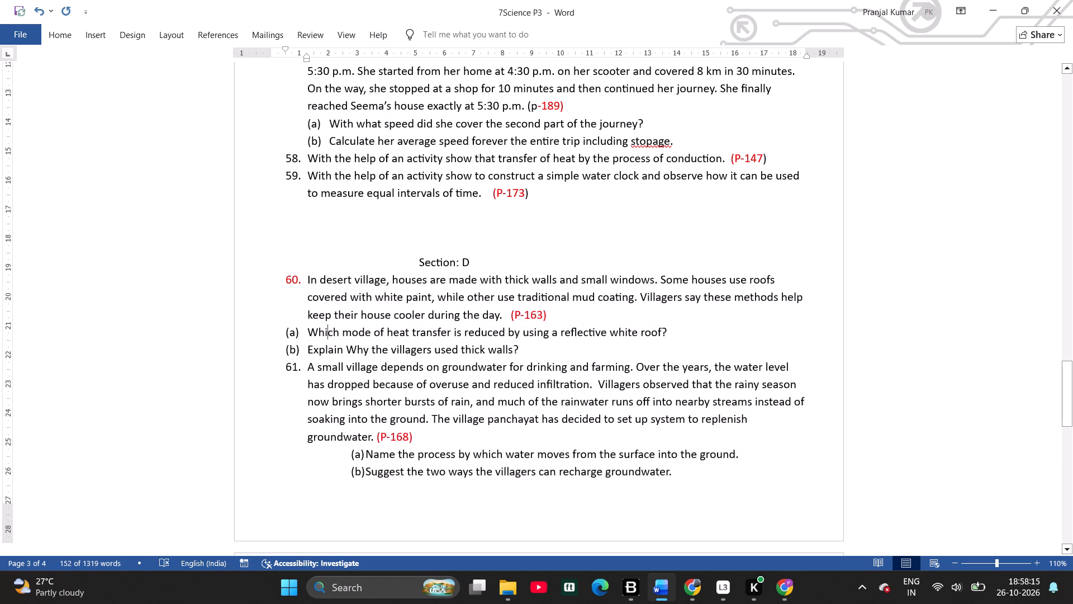
Indent question 60's sub-questions (a) and (b) with a first-line indent of about 1.25 cm and a hanging indent of about 1.75 cm.
{"action": "left_click_drag", "start_coordinate": [309, 332], "coordinate": [512, 350]}
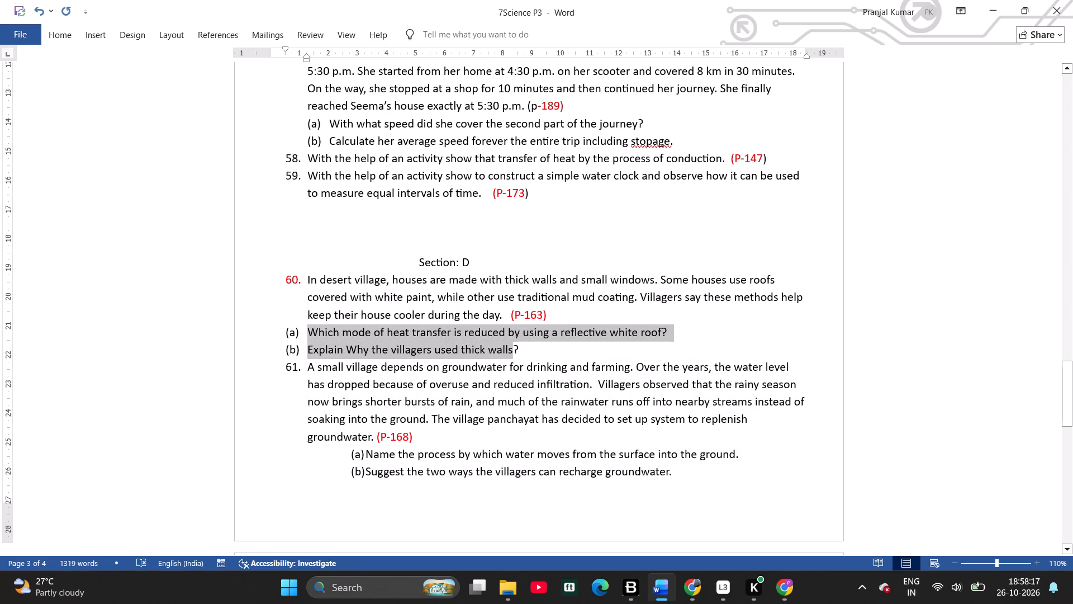
{"action": "left_click_drag", "start_coordinate": [512, 350], "coordinate": [527, 351]}
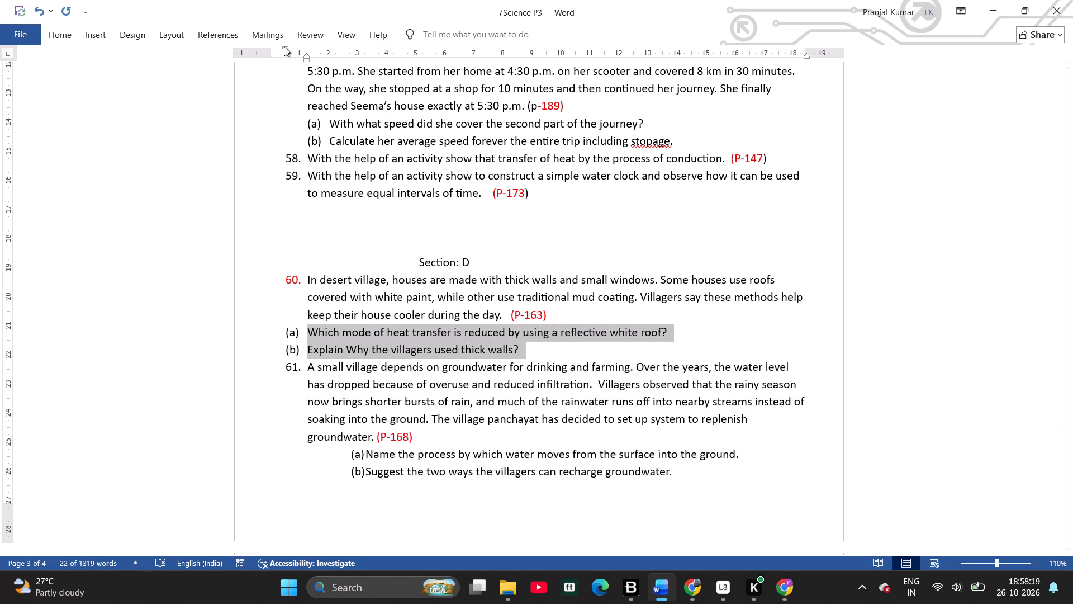
{"action": "left_click_drag", "start_coordinate": [285, 47], "coordinate": [298, 47]}
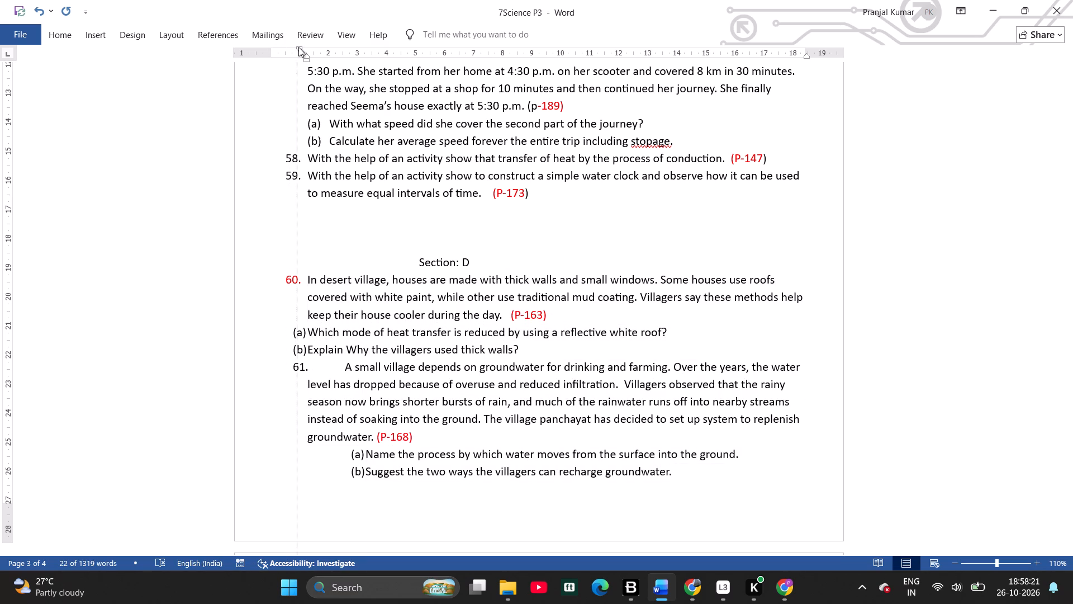
{"action": "left_click_drag", "start_coordinate": [298, 47], "coordinate": [329, 49]}
{"action": "left_click_drag", "start_coordinate": [308, 59], "coordinate": [320, 59]}
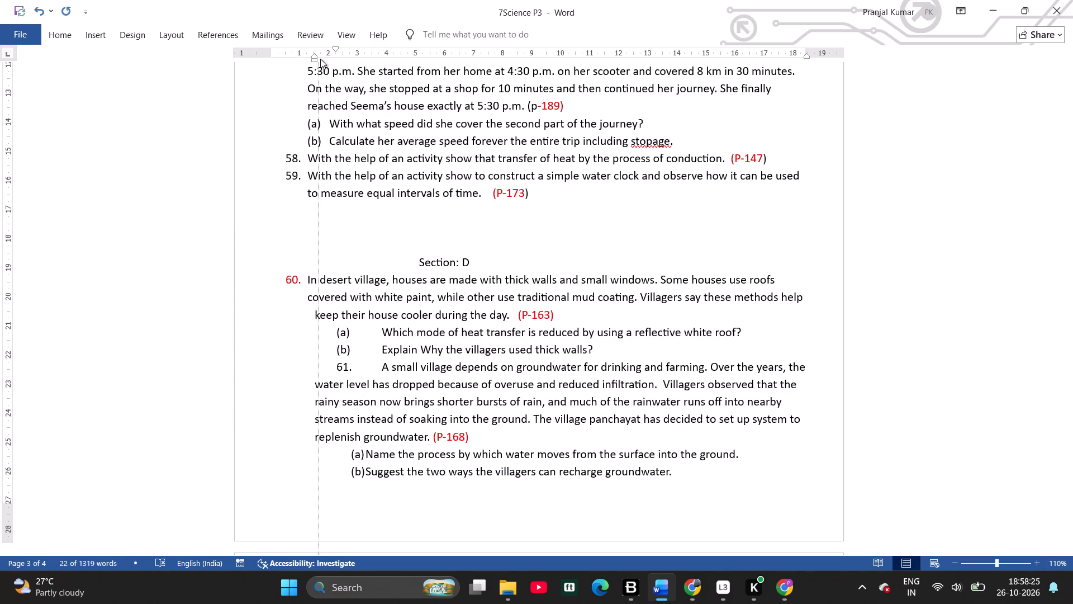
{"action": "left_click_drag", "start_coordinate": [320, 59], "coordinate": [324, 59]}
{"action": "left_click_drag", "start_coordinate": [342, 49], "coordinate": [326, 49]}
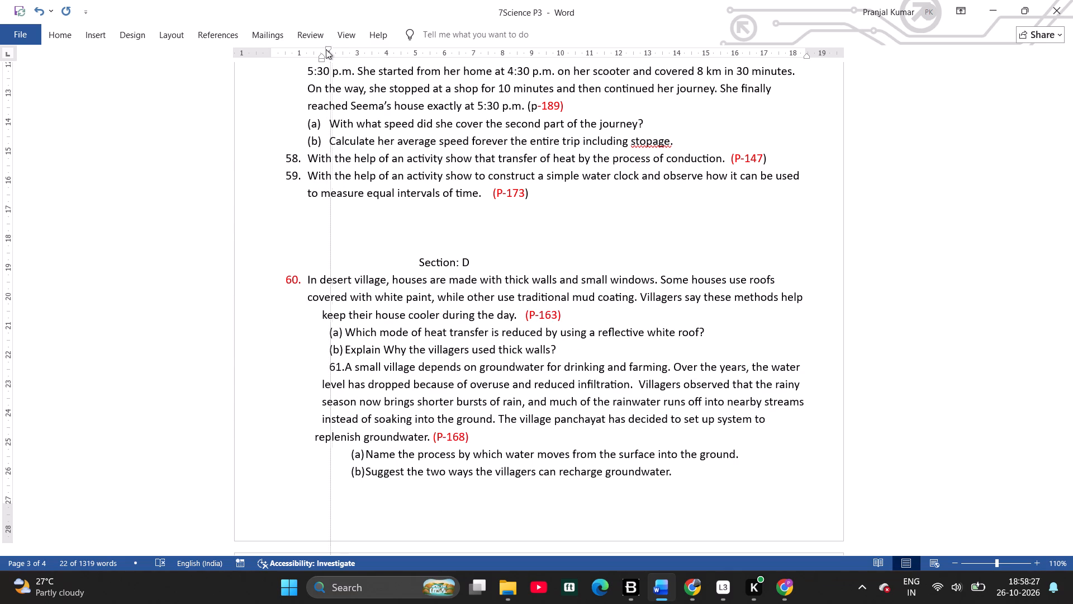
{"action": "left_click_drag", "start_coordinate": [326, 49], "coordinate": [307, 53]}
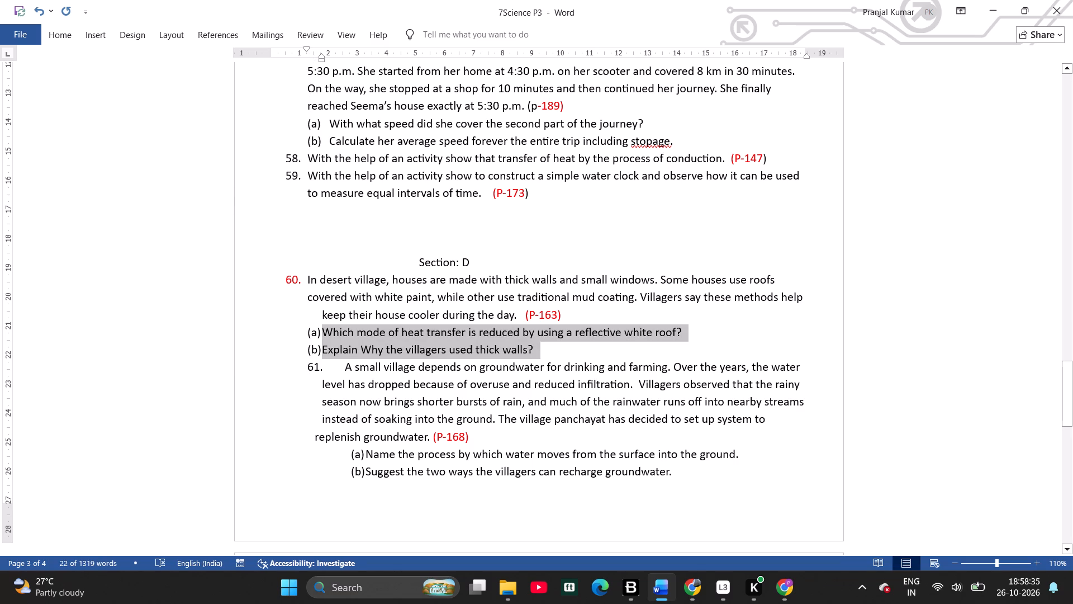
Realign the last line of question 60's main text, using a first-line indent of about 0.5 cm and a hanging indent of about 1.25 cm.
{"action": "left_click", "coordinate": [322, 314]}
{"action": "left_click_drag", "start_coordinate": [322, 314], "coordinate": [392, 312]}
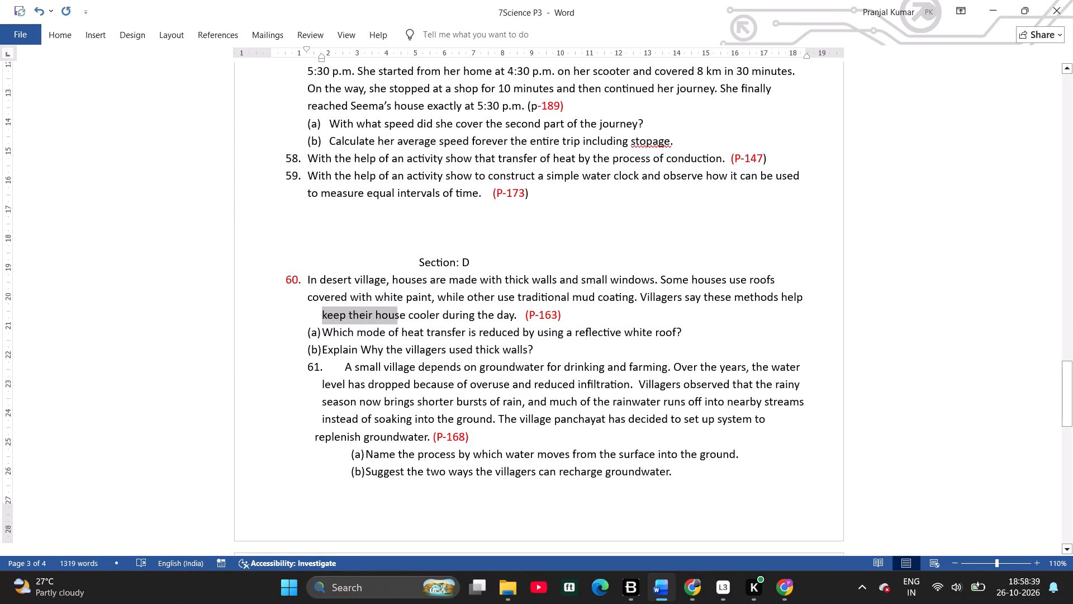
{"action": "left_click_drag", "start_coordinate": [392, 312], "coordinate": [556, 313]}
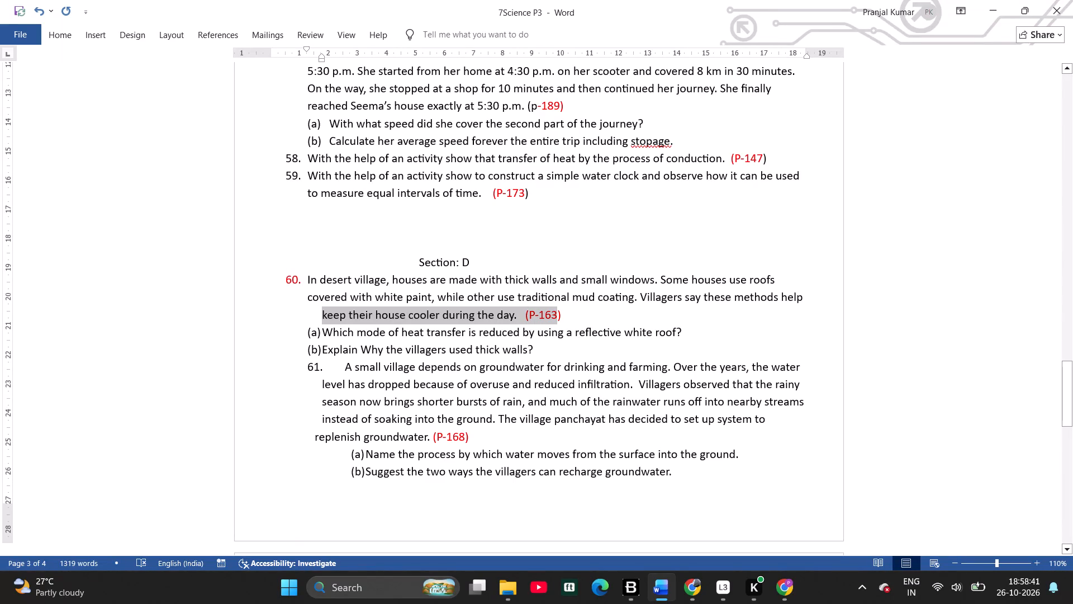
{"action": "left_click_drag", "start_coordinate": [556, 313], "coordinate": [568, 314]}
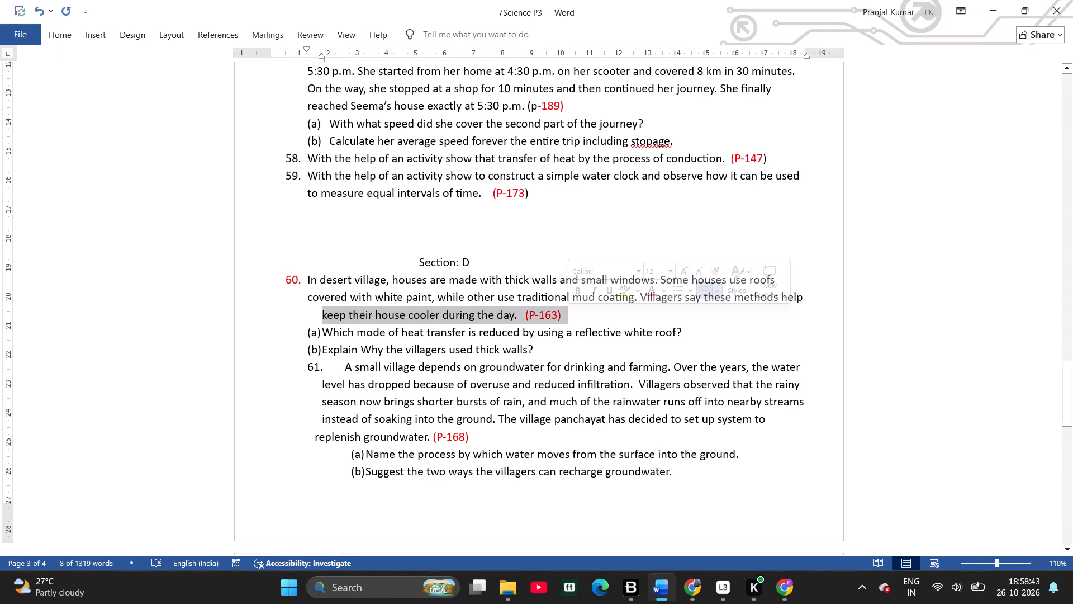
{"action": "left_click", "coordinate": [306, 50]}
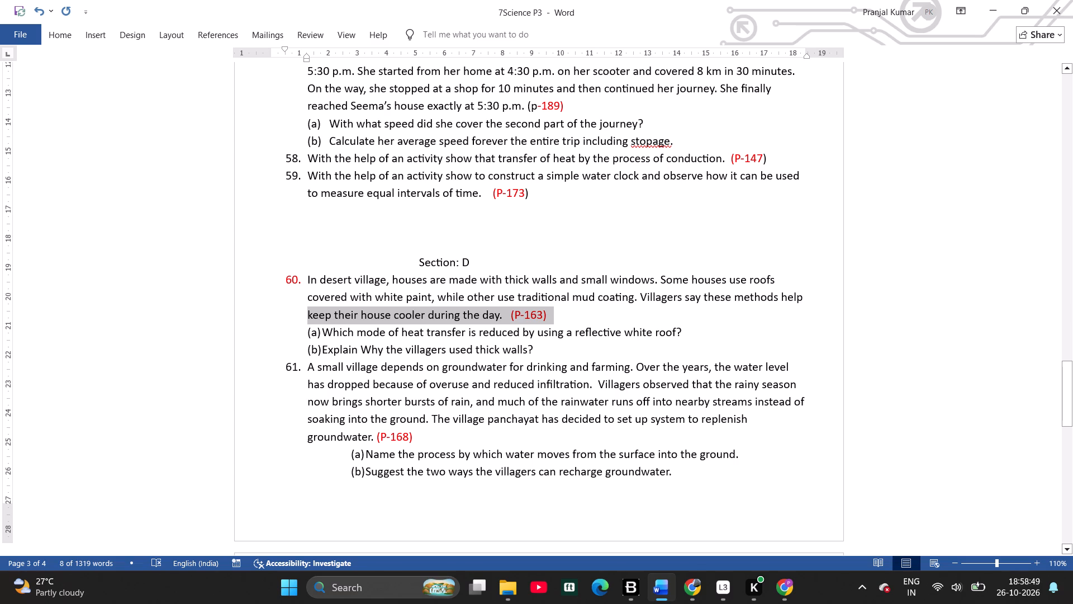
Indent question 61's sub-questions (a) and (b) with a first-line indent of about 1.25 cm and a hanging indent of about 1.75 cm.
{"action": "left_click_drag", "start_coordinate": [348, 452], "coordinate": [638, 484]}
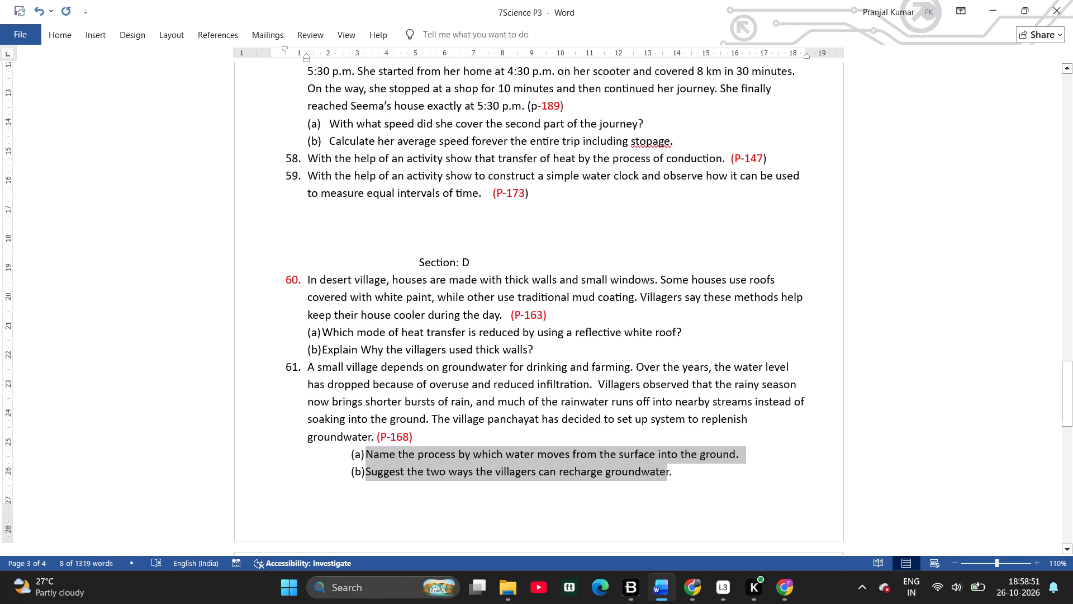
{"action": "left_click_drag", "start_coordinate": [638, 484], "coordinate": [672, 468]}
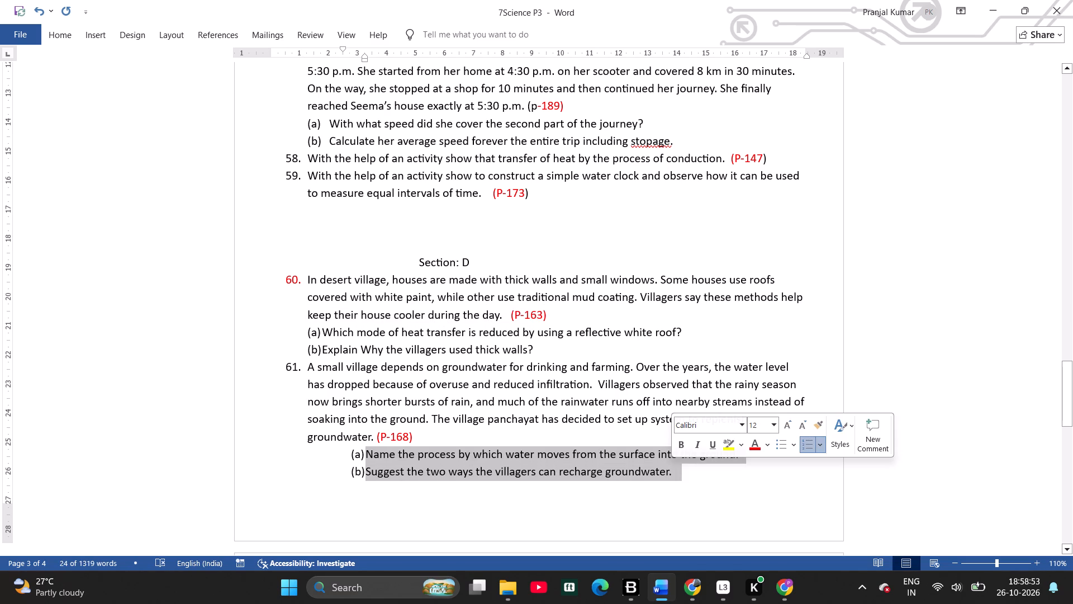
{"action": "left_click_drag", "start_coordinate": [341, 48], "coordinate": [307, 51]}
{"action": "left_click_drag", "start_coordinate": [364, 59], "coordinate": [358, 59]}
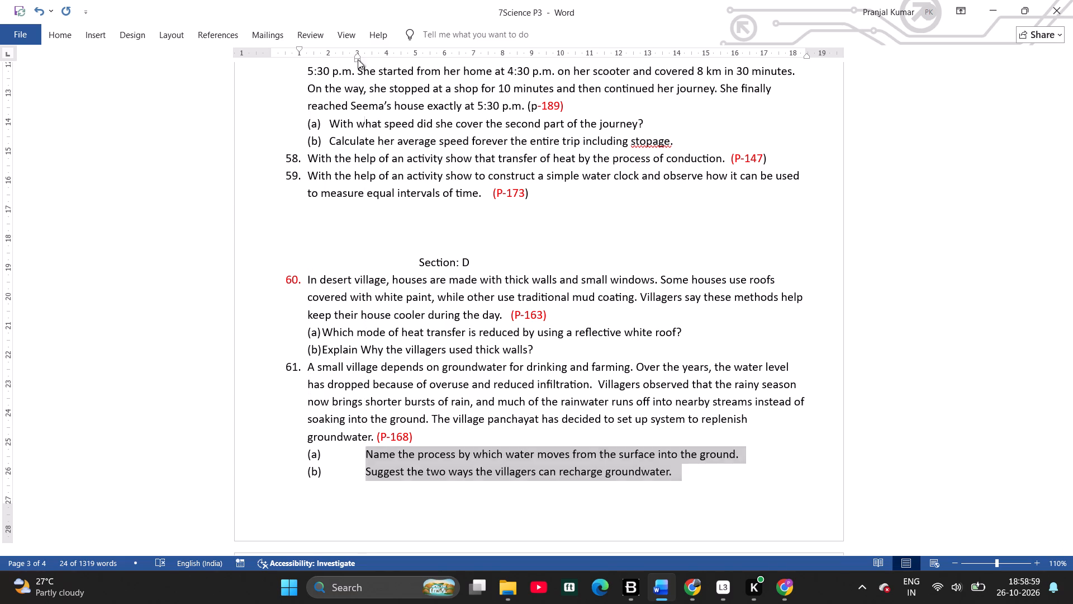
{"action": "left_click_drag", "start_coordinate": [358, 59], "coordinate": [329, 59]}
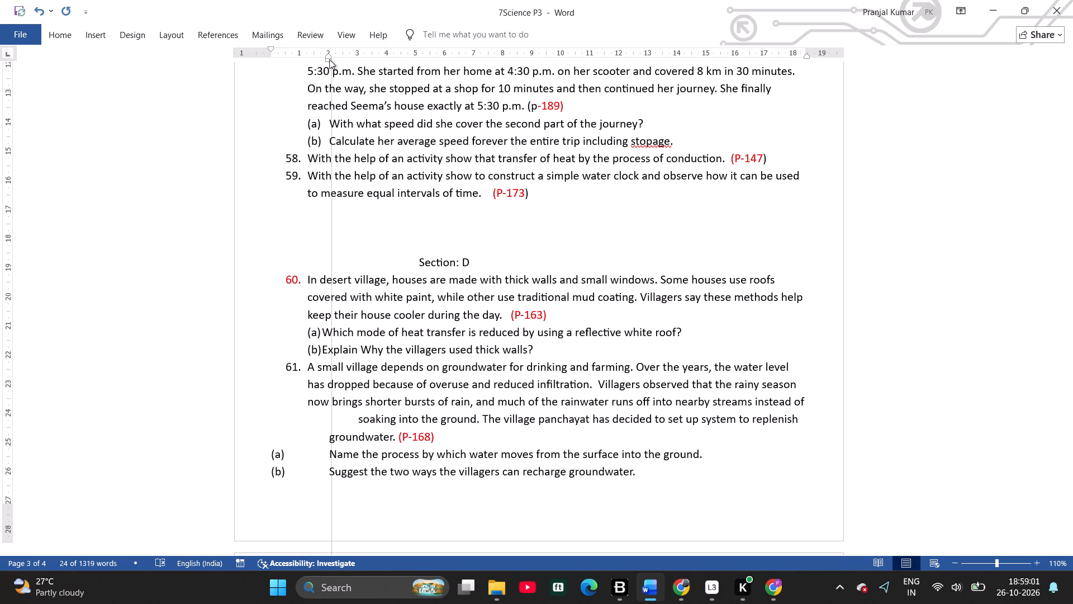
{"action": "left_click_drag", "start_coordinate": [329, 59], "coordinate": [307, 59]}
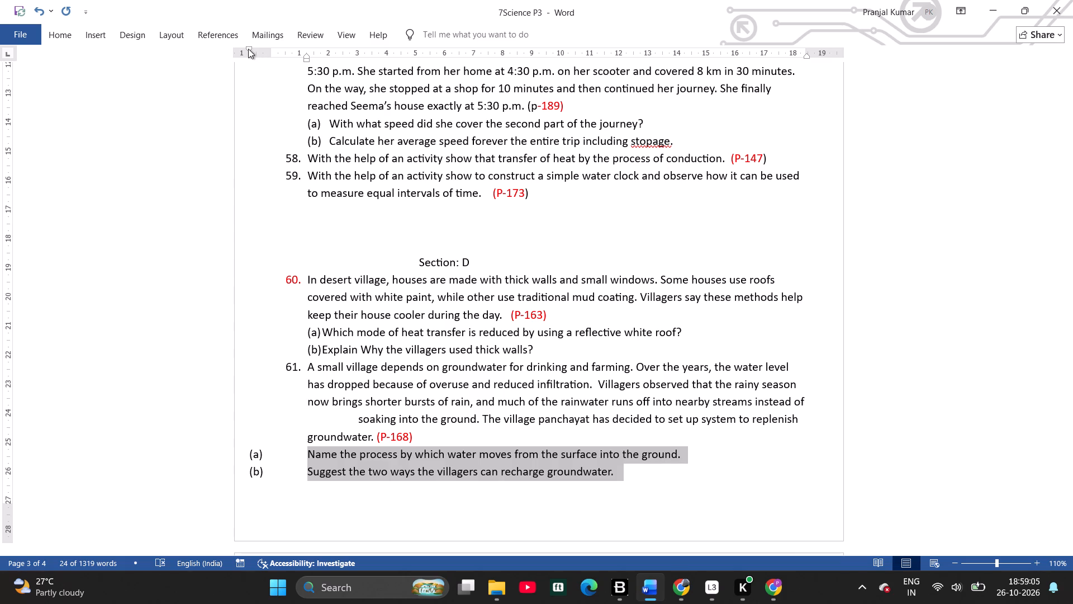
{"action": "left_click_drag", "start_coordinate": [248, 49], "coordinate": [301, 58]}
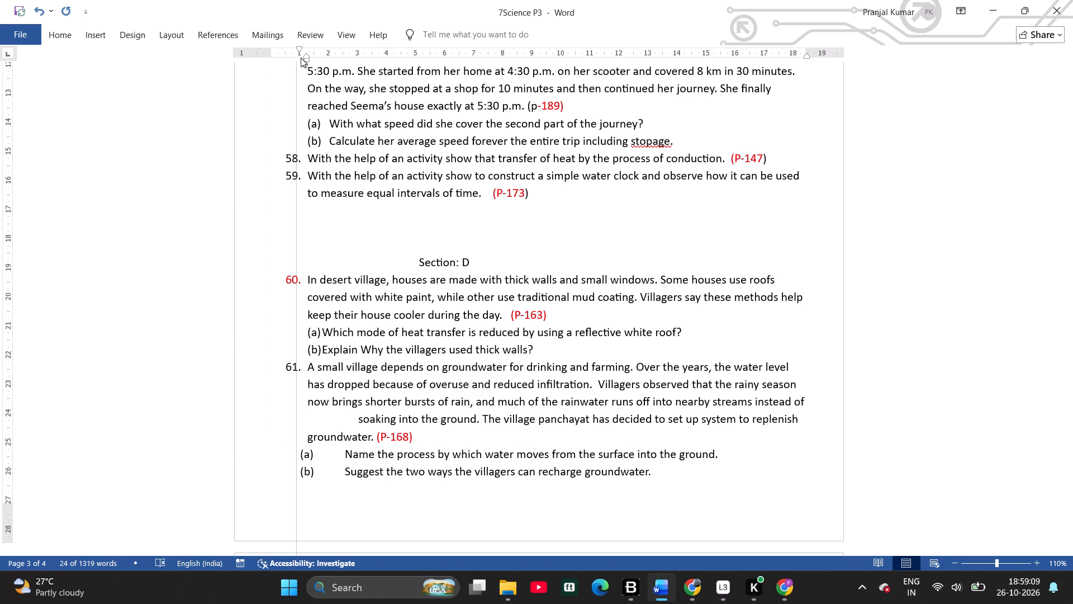
{"action": "left_click_drag", "start_coordinate": [301, 58], "coordinate": [305, 56]}
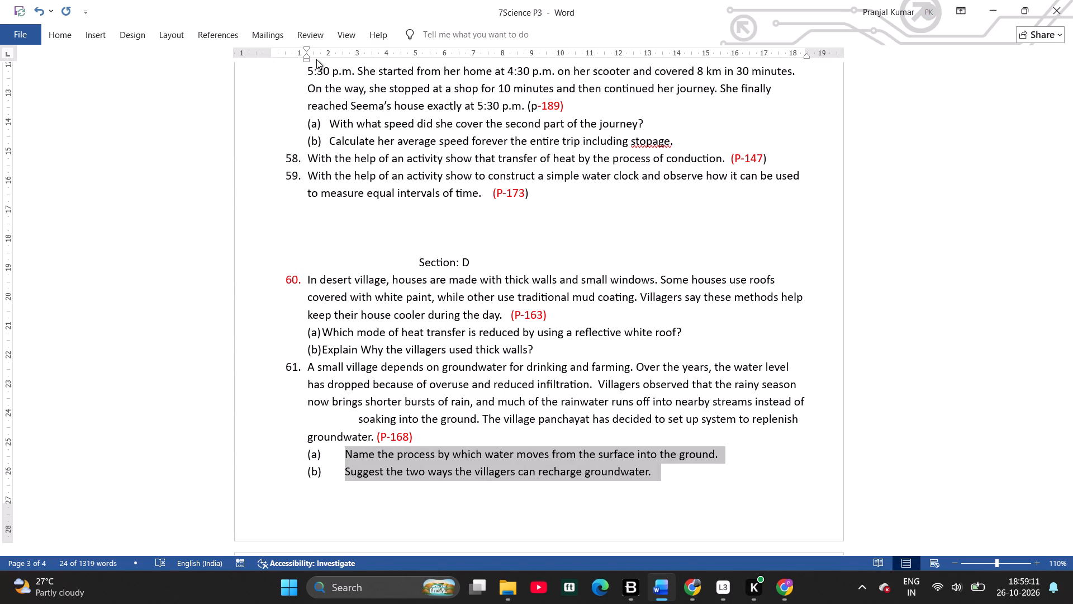
{"action": "left_click", "coordinate": [308, 59]}
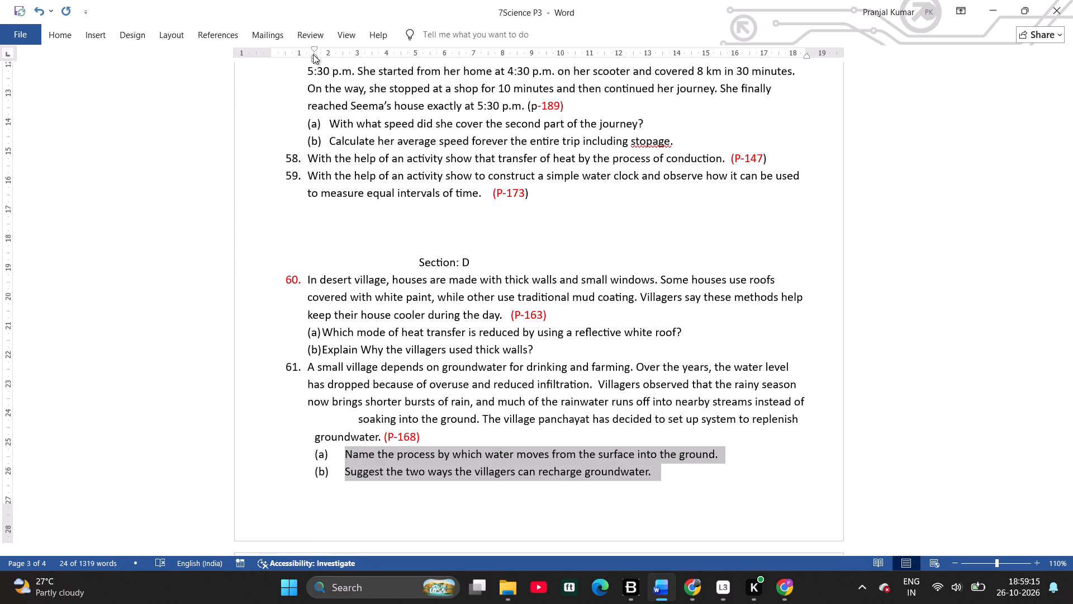
{"action": "left_click_drag", "start_coordinate": [314, 48], "coordinate": [301, 53]}
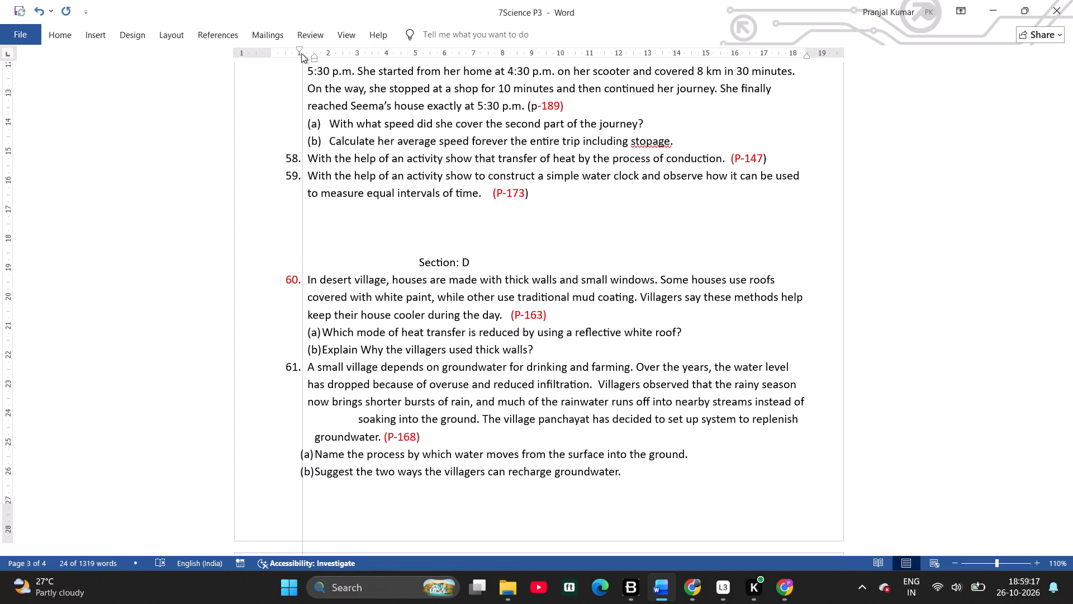
{"action": "left_click_drag", "start_coordinate": [301, 53], "coordinate": [308, 54]}
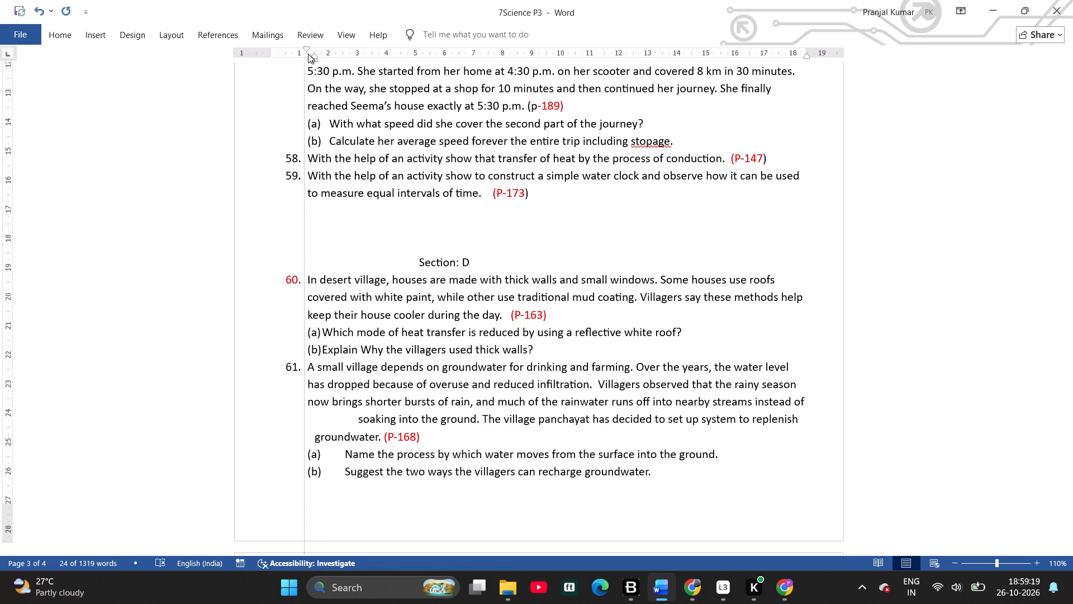
{"action": "left_click_drag", "start_coordinate": [308, 54], "coordinate": [307, 54]}
{"action": "left_click_drag", "start_coordinate": [307, 54], "coordinate": [317, 53]}
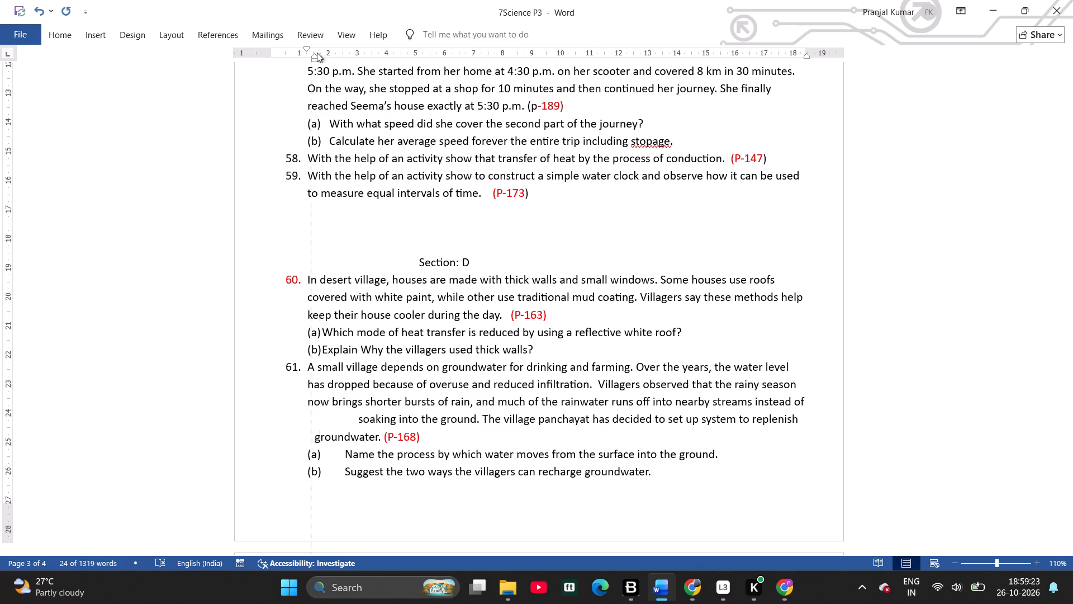
{"action": "left_click_drag", "start_coordinate": [317, 53], "coordinate": [325, 49]}
{"action": "left_click_drag", "start_coordinate": [322, 50], "coordinate": [309, 56]}
{"action": "left_click_drag", "start_coordinate": [309, 56], "coordinate": [310, 56]}
{"action": "left_click_drag", "start_coordinate": [315, 59], "coordinate": [315, 62]}
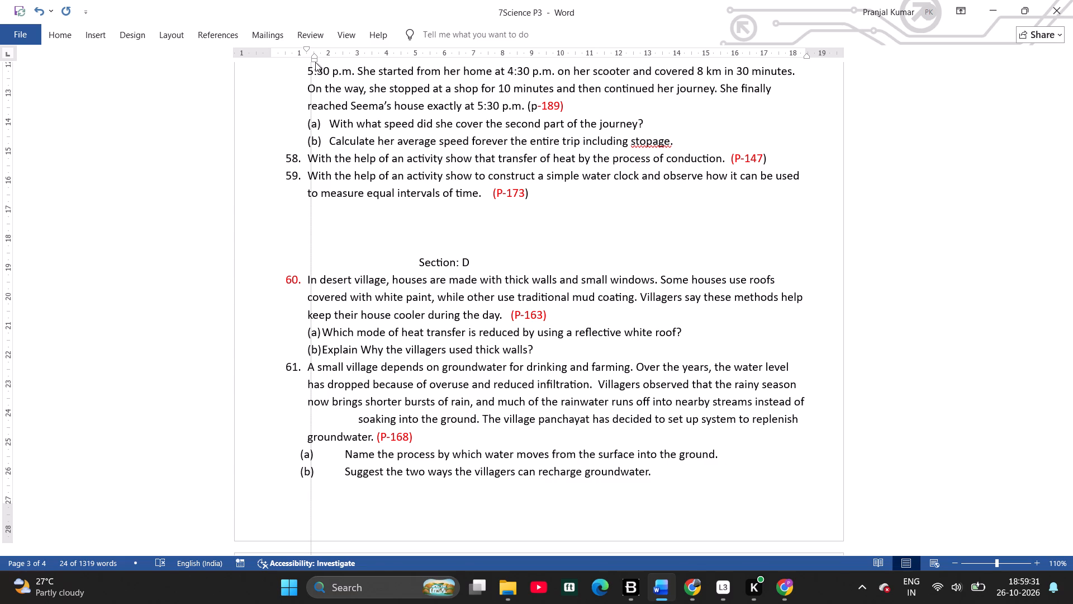
{"action": "left_click_drag", "start_coordinate": [315, 62], "coordinate": [312, 62]}
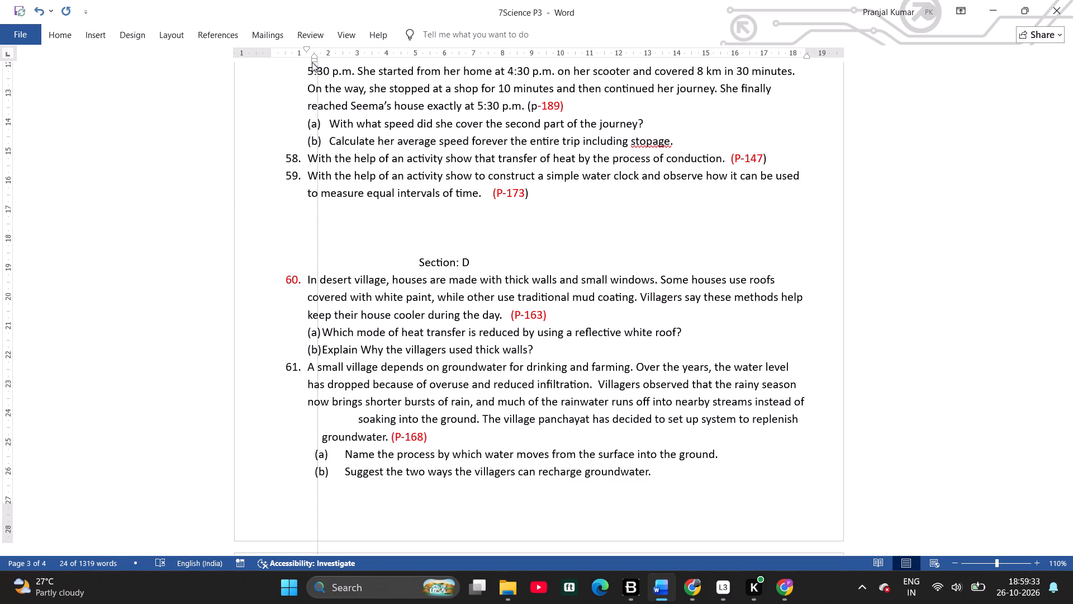
{"action": "left_click_drag", "start_coordinate": [312, 62], "coordinate": [310, 62]}
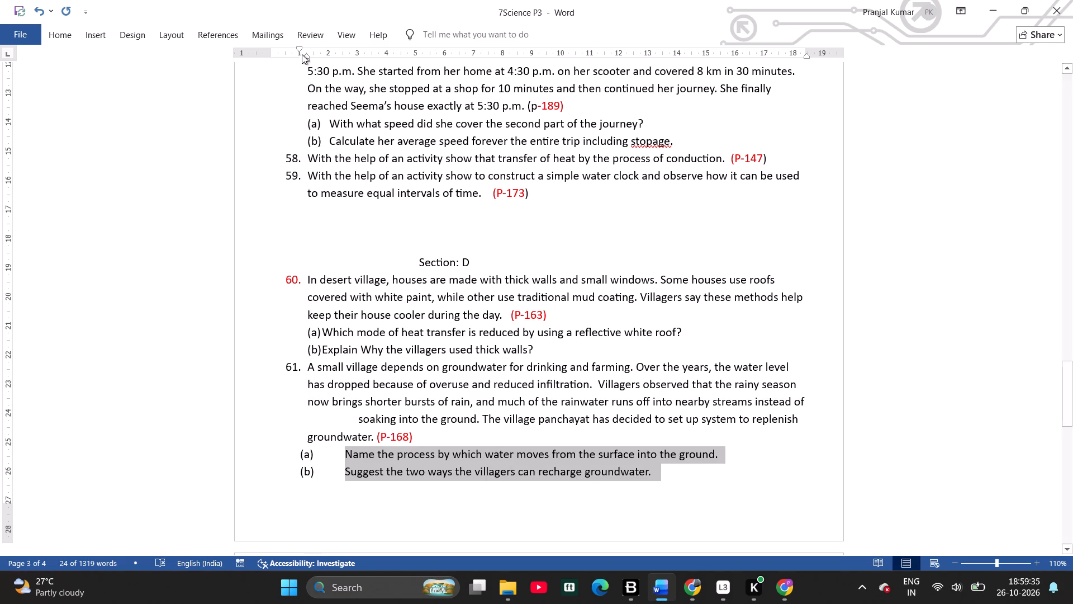
{"action": "left_click_drag", "start_coordinate": [298, 48], "coordinate": [333, 48]}
{"action": "left_click_drag", "start_coordinate": [306, 60], "coordinate": [345, 60]}
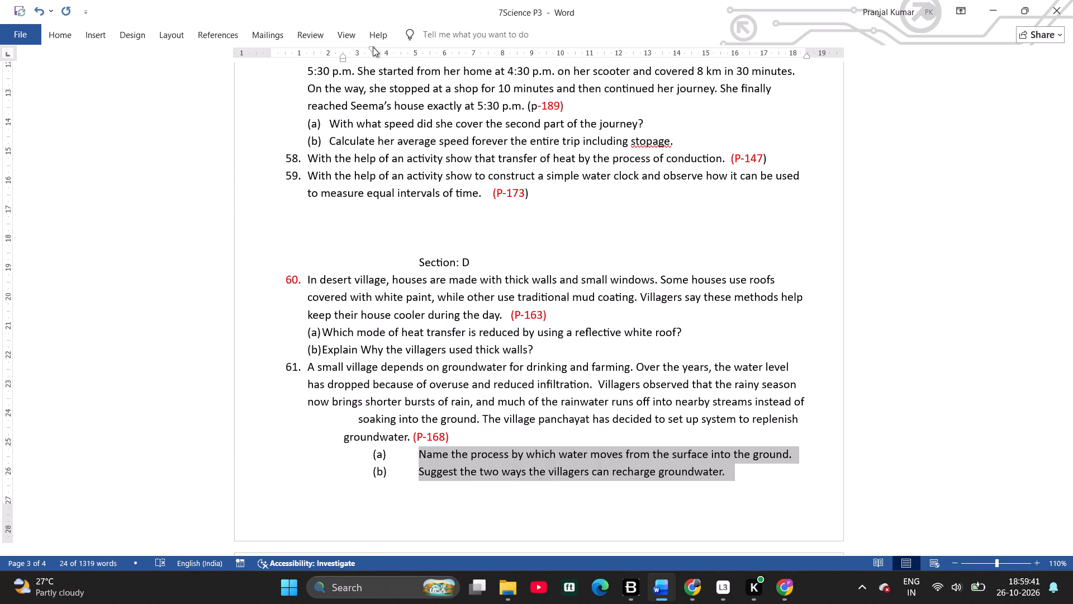
{"action": "left_click_drag", "start_coordinate": [371, 50], "coordinate": [314, 57]}
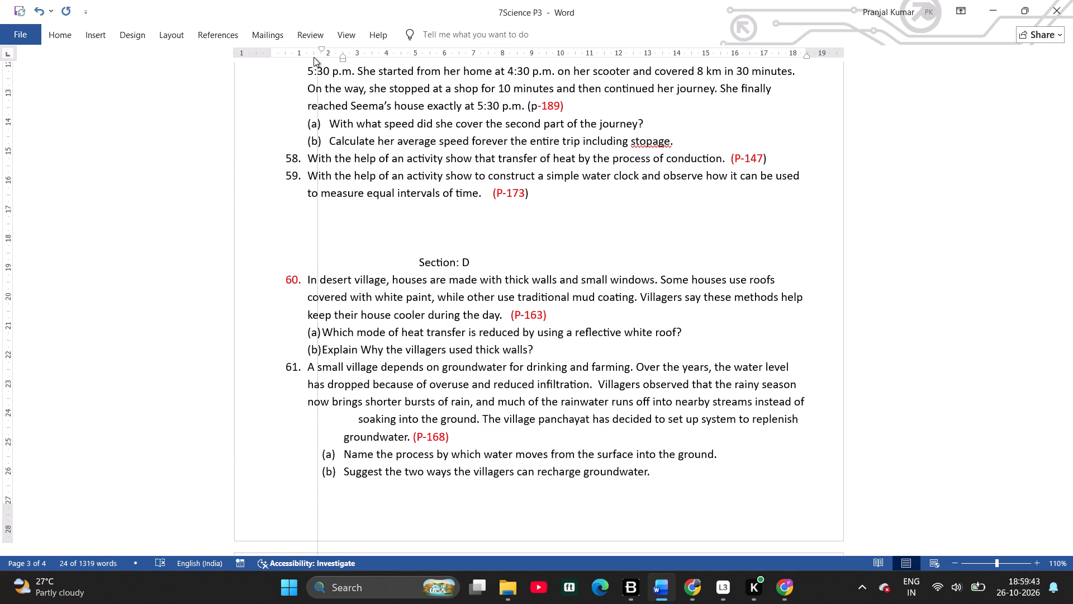
{"action": "left_click_drag", "start_coordinate": [314, 57], "coordinate": [307, 58]}
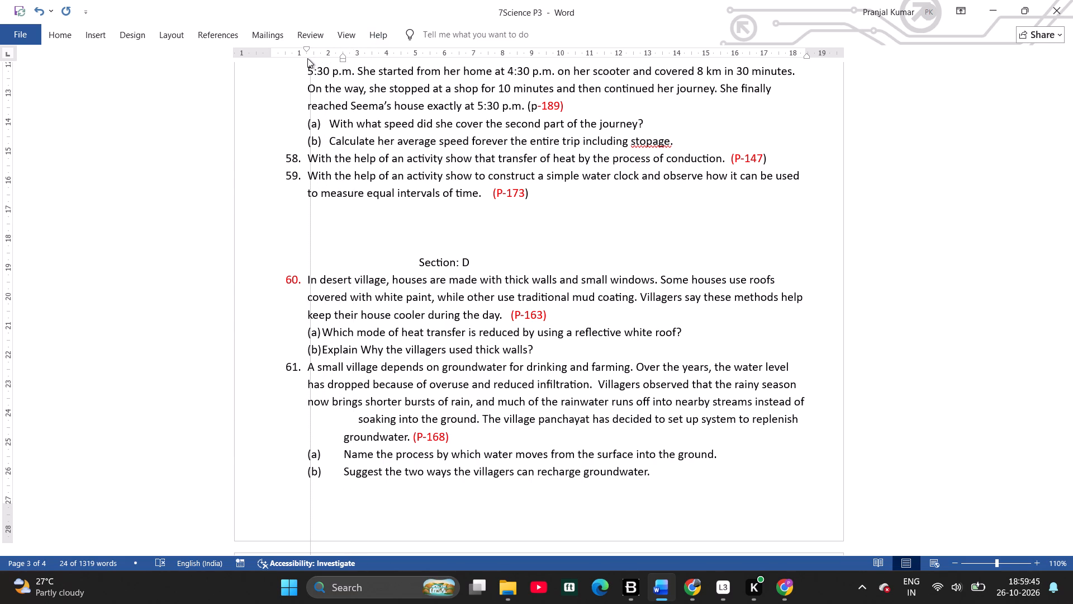
{"action": "left_click_drag", "start_coordinate": [307, 58], "coordinate": [308, 58]}
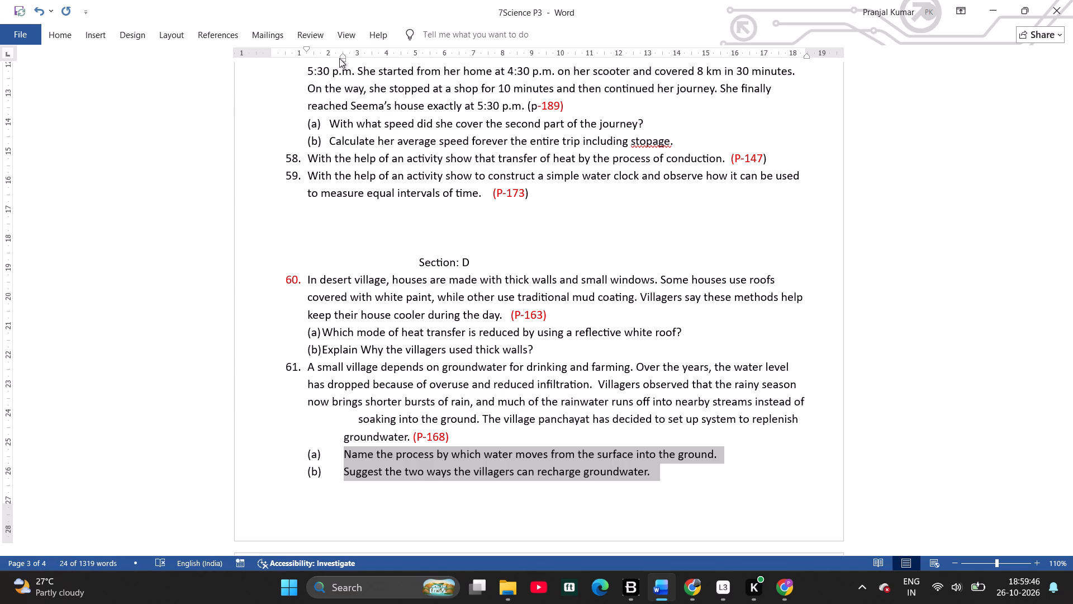
{"action": "left_click_drag", "start_coordinate": [343, 59], "coordinate": [322, 64]}
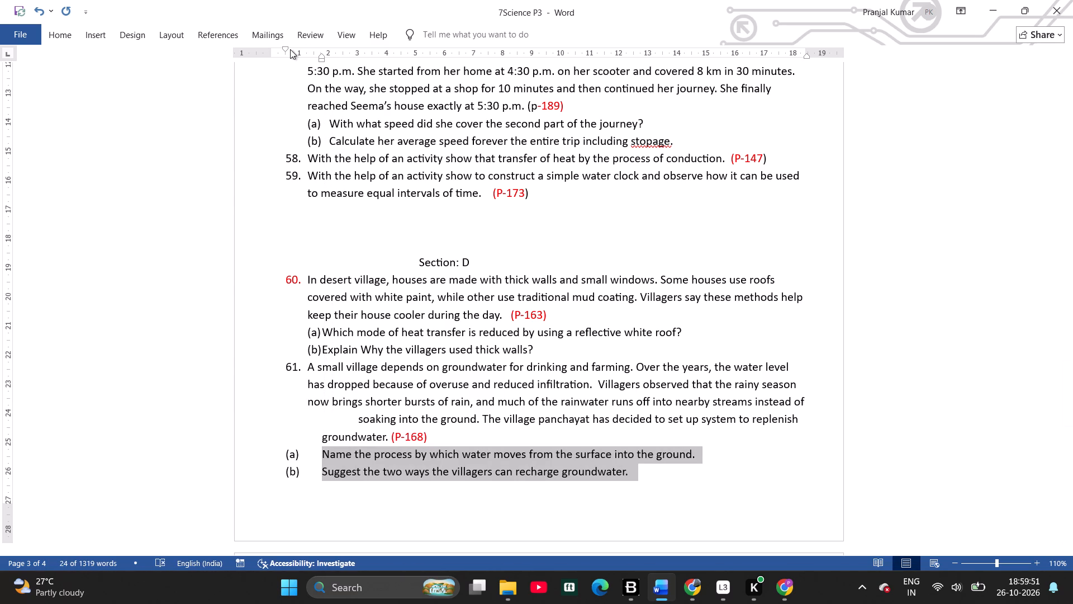
{"action": "left_click_drag", "start_coordinate": [287, 49], "coordinate": [304, 53]}
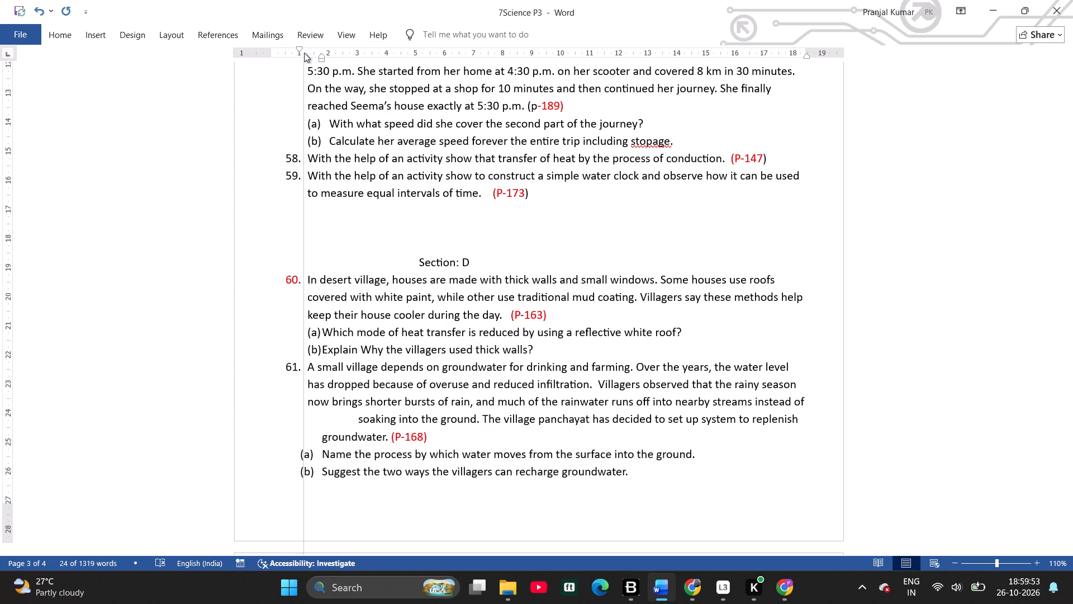
{"action": "left_click_drag", "start_coordinate": [304, 53], "coordinate": [306, 53]}
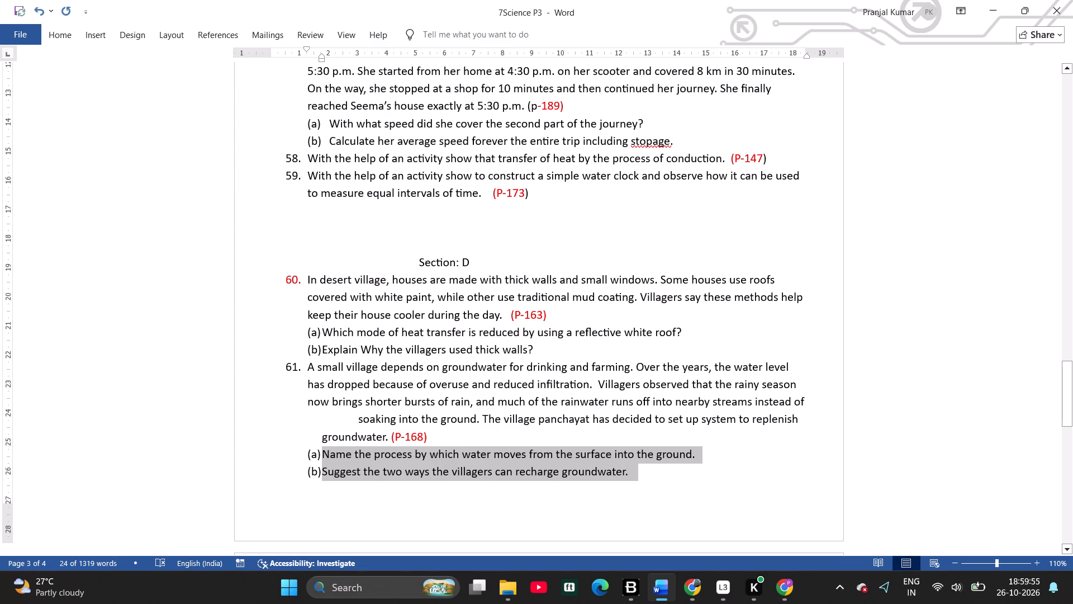
Remove the extra gap before "soaking into the ground" in question 61 so the line aligns with its main text, keeping the wording intact.
{"action": "left_click_drag", "start_coordinate": [357, 419], "coordinate": [431, 428]}
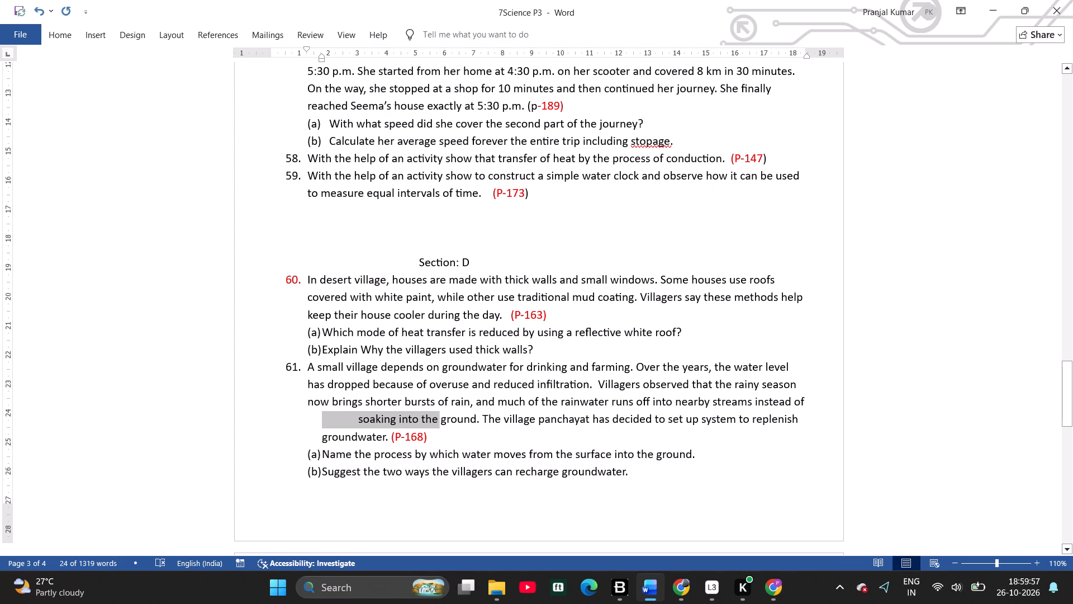
{"action": "left_click_drag", "start_coordinate": [431, 428], "coordinate": [434, 434]}
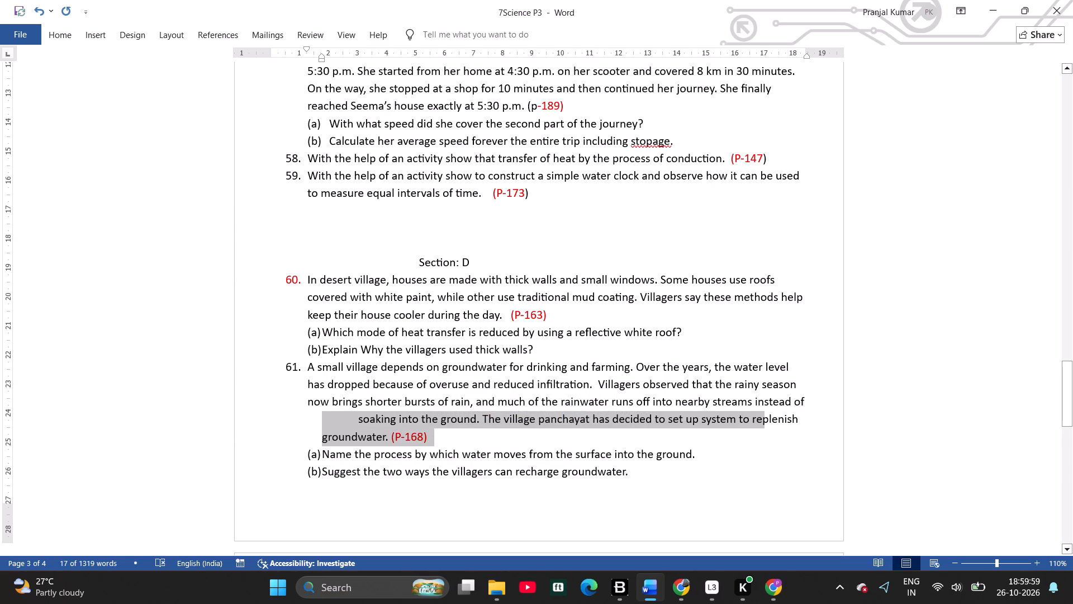
{"action": "left_click", "coordinate": [349, 422]}
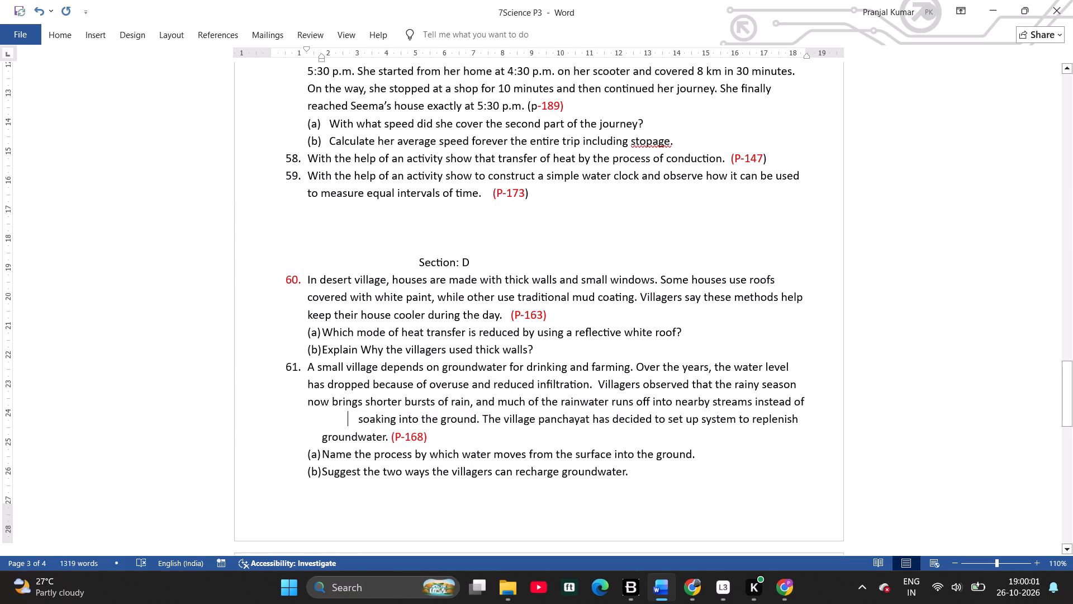
{"action": "left_click", "coordinate": [357, 419]}
{"action": "key", "text": "BackSpace"}
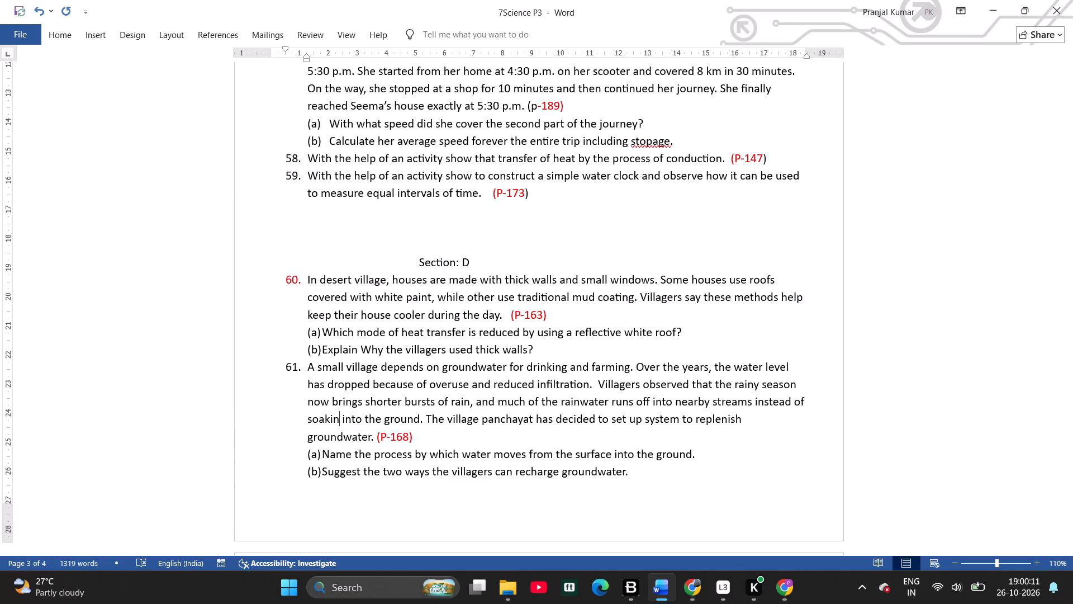
{"action": "key", "text": "ctrl+z"}
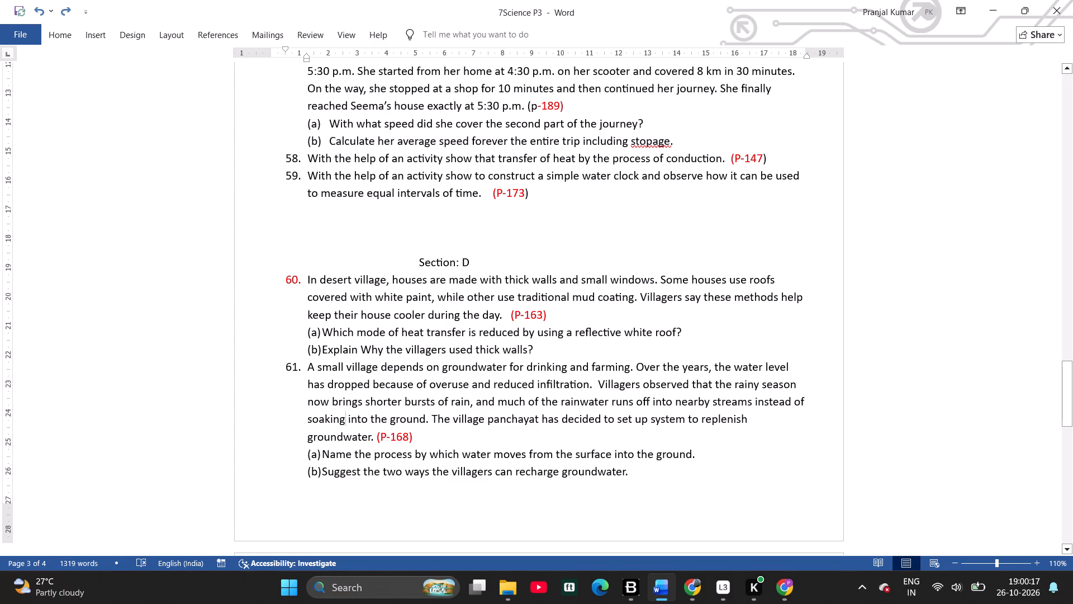
Realign questions 62 and 63, including their sub-questions, with a first-line indent of about 0.5 cm and a hanging indent of about 1.25 cm.
{"action": "scroll", "coordinate": [448, 400], "scroll_direction": "down", "scroll_amount": 2}
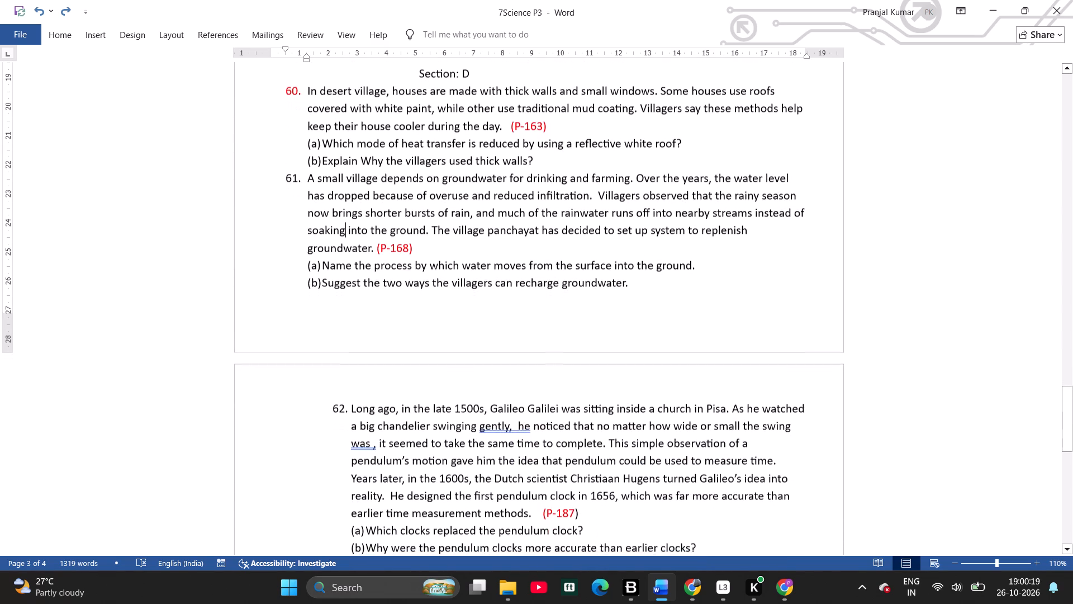
{"action": "scroll", "coordinate": [448, 400], "scroll_direction": "down", "scroll_amount": 2}
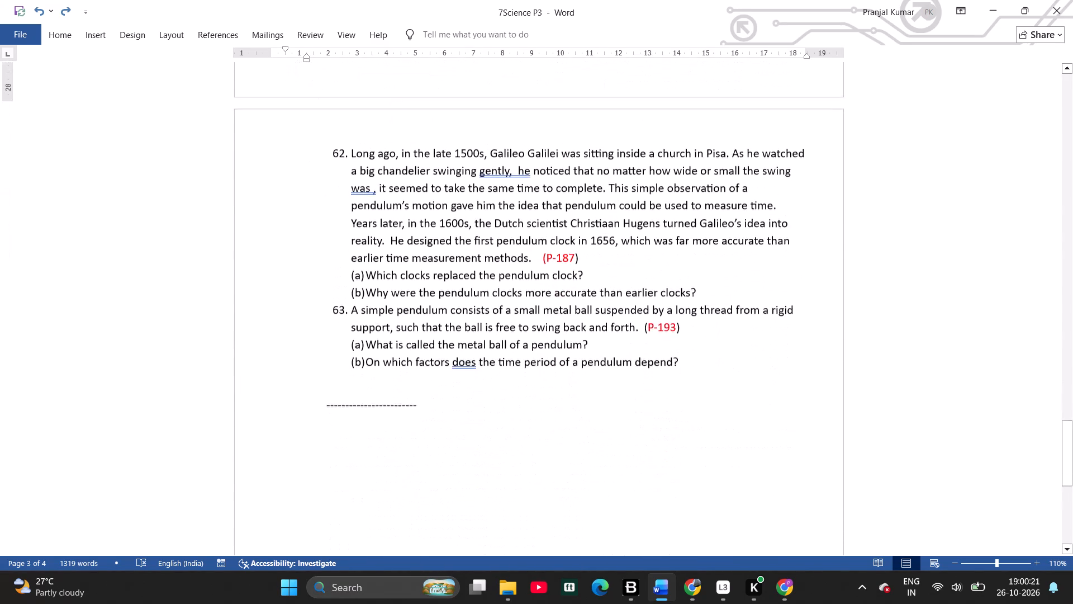
{"action": "scroll", "coordinate": [448, 400], "scroll_direction": "up", "scroll_amount": 1}
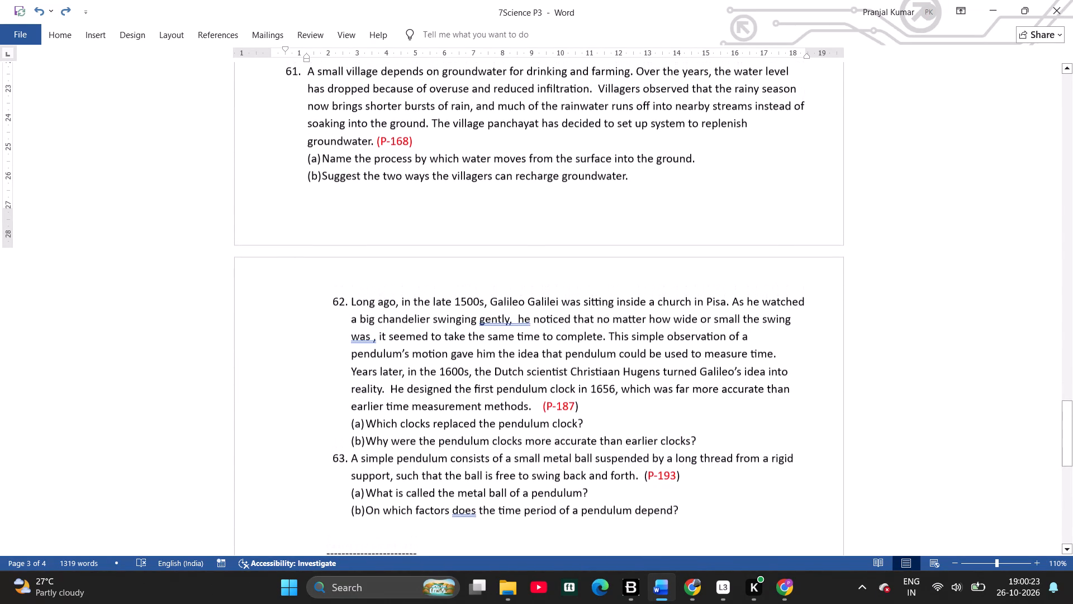
{"action": "scroll", "coordinate": [448, 400], "scroll_direction": "up", "scroll_amount": 1}
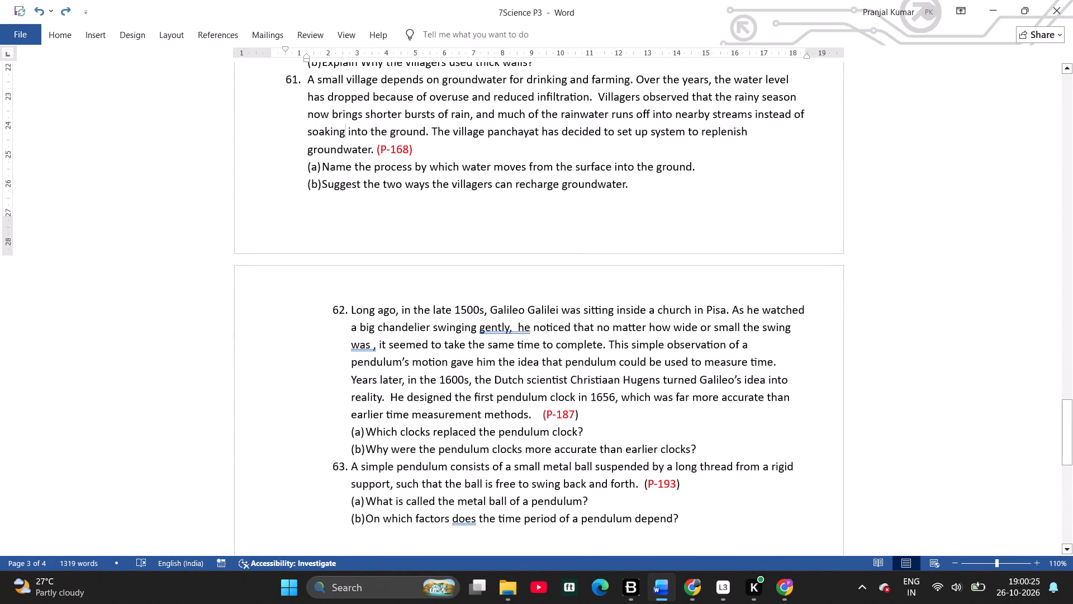
{"action": "left_click_drag", "start_coordinate": [349, 306], "coordinate": [666, 521]}
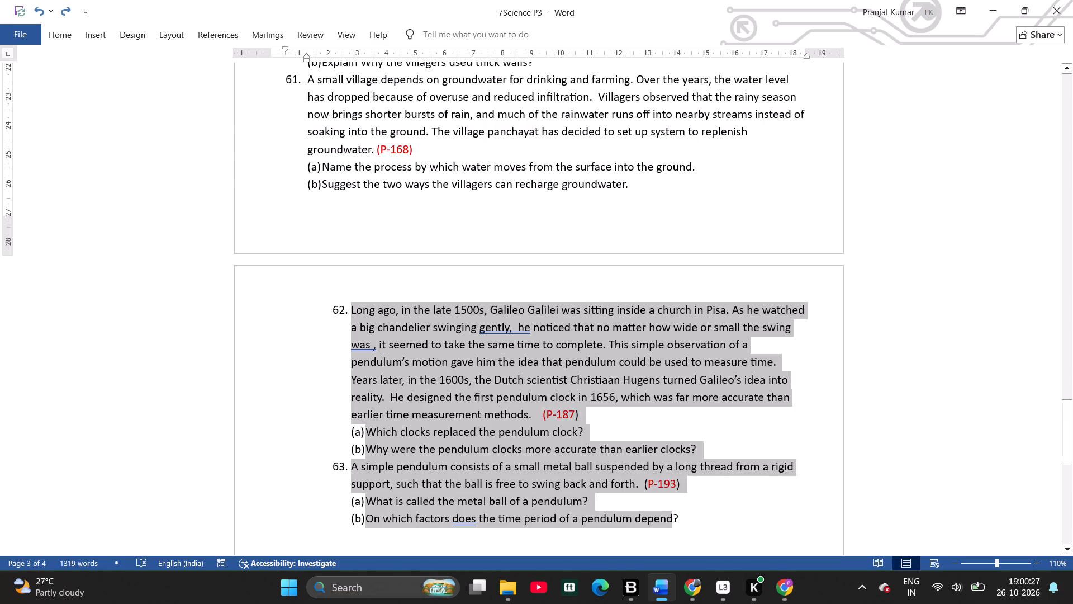
{"action": "left_click_drag", "start_coordinate": [666, 521], "coordinate": [680, 515]}
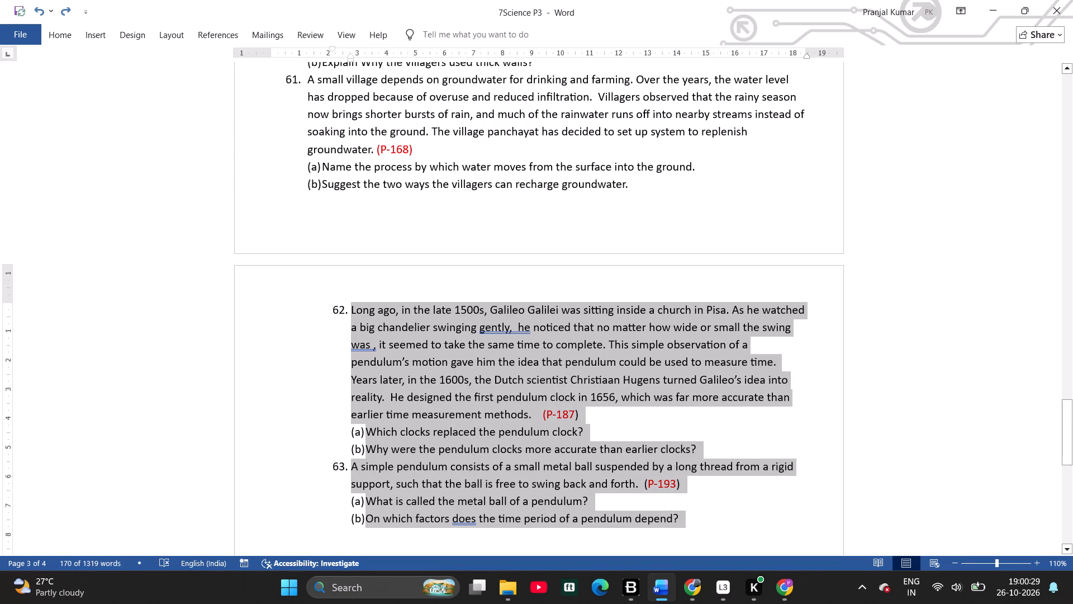
{"action": "left_click_drag", "start_coordinate": [332, 49], "coordinate": [312, 49]}
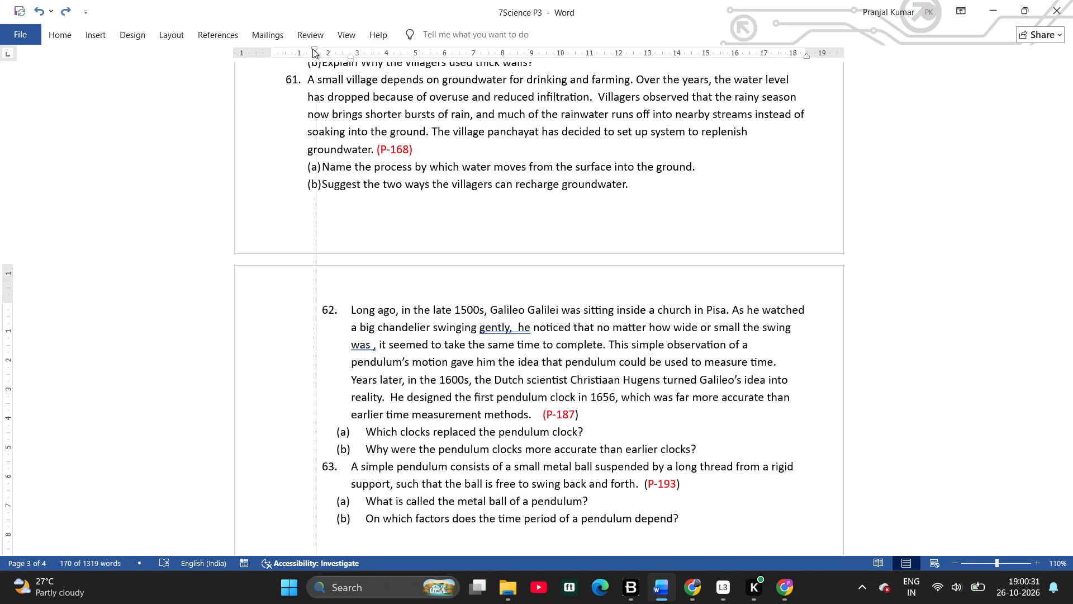
{"action": "left_click_drag", "start_coordinate": [312, 49], "coordinate": [287, 55]}
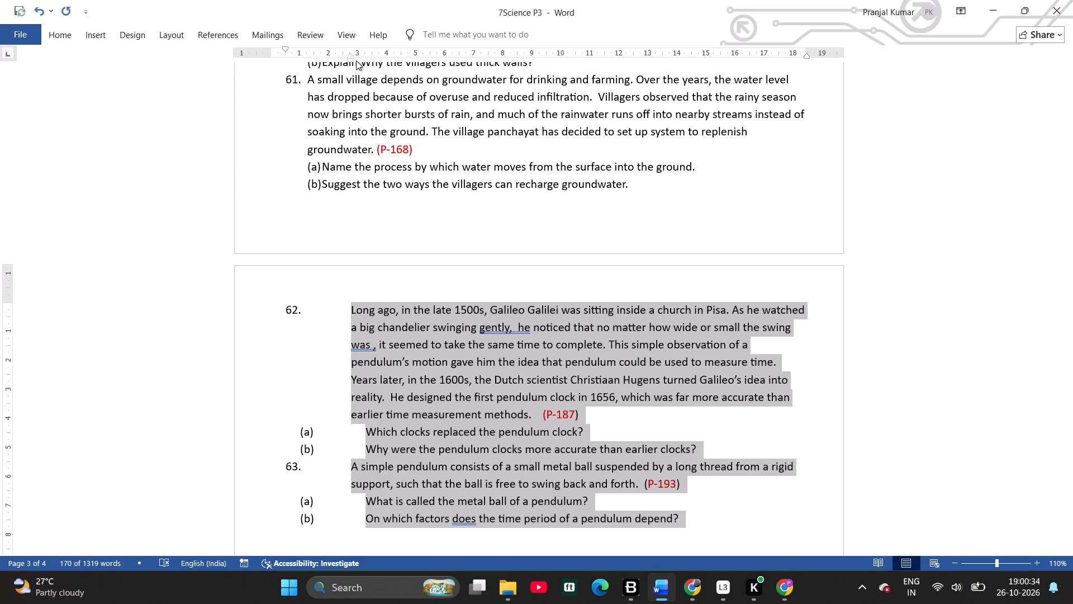
{"action": "left_click_drag", "start_coordinate": [350, 60], "coordinate": [310, 66]}
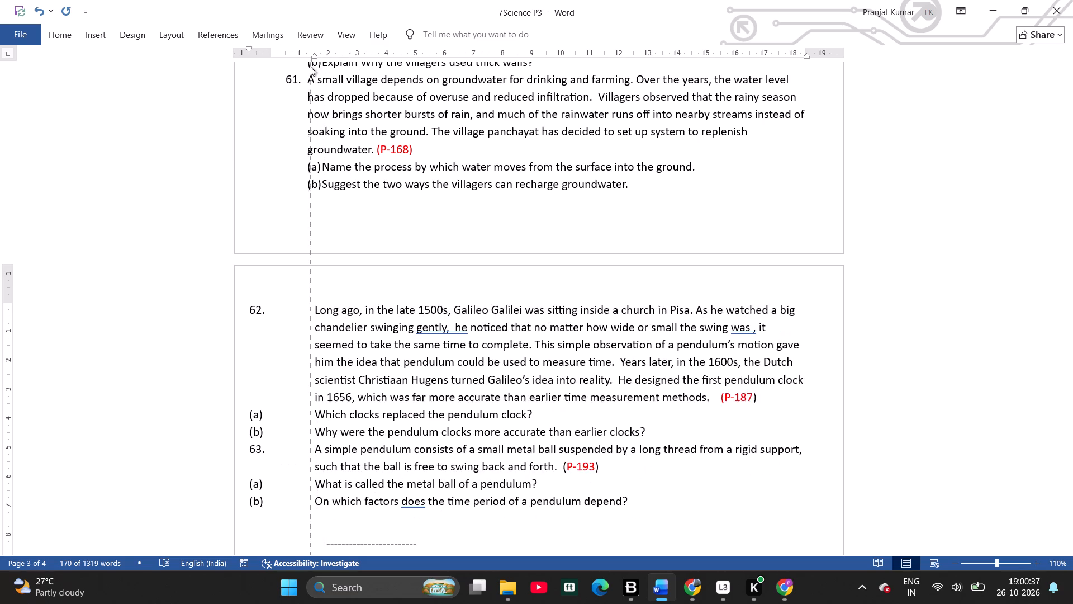
{"action": "left_click_drag", "start_coordinate": [310, 66], "coordinate": [304, 68]}
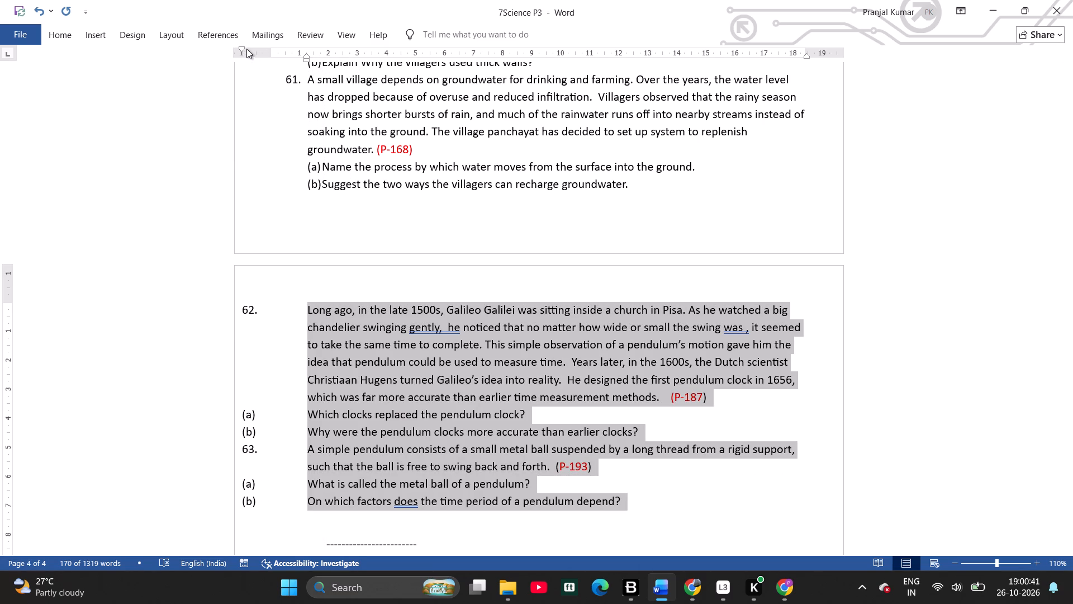
{"action": "left_click_drag", "start_coordinate": [243, 50], "coordinate": [275, 58]}
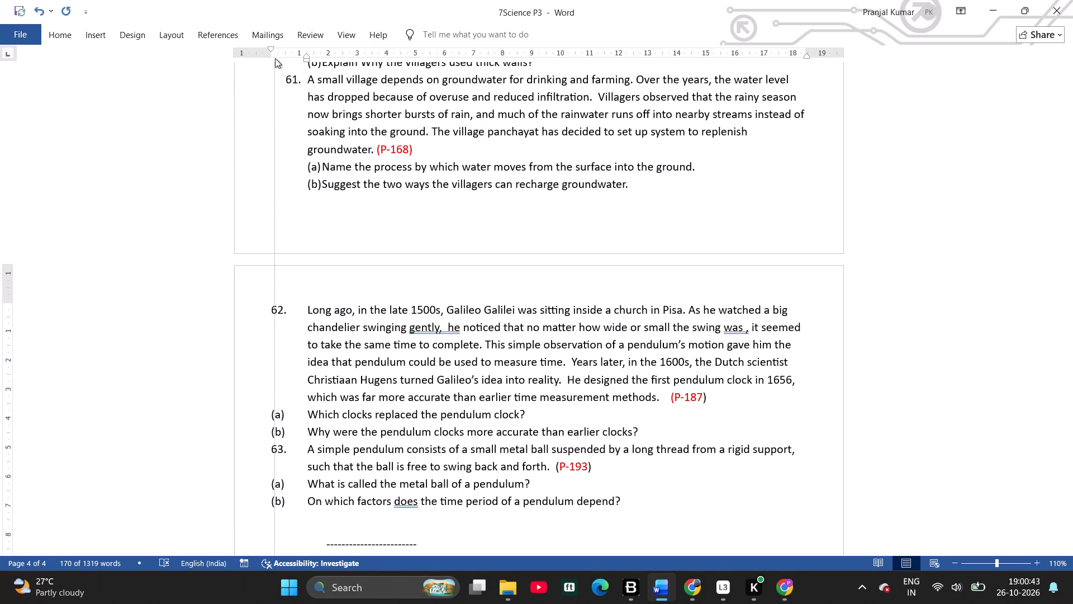
{"action": "left_click_drag", "start_coordinate": [275, 58], "coordinate": [286, 59]}
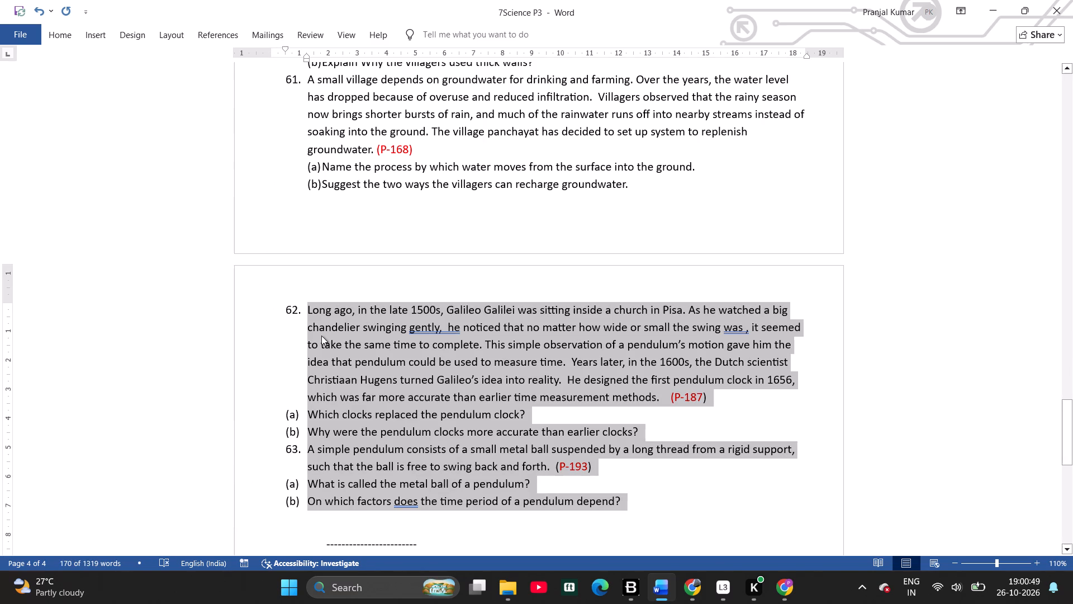
Indent question 62's sub-questions (a) and (b) with a first-line indent of about 1.25 cm and a hanging indent of about 1.75 cm.
{"action": "left_click", "coordinate": [310, 409]}
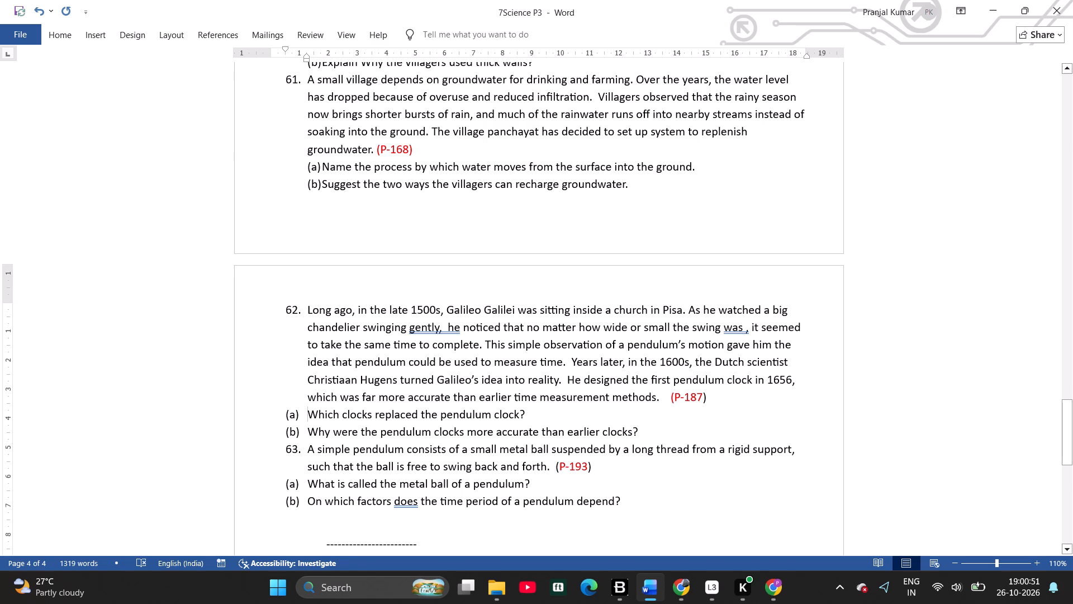
{"action": "left_click_drag", "start_coordinate": [308, 412], "coordinate": [632, 431]}
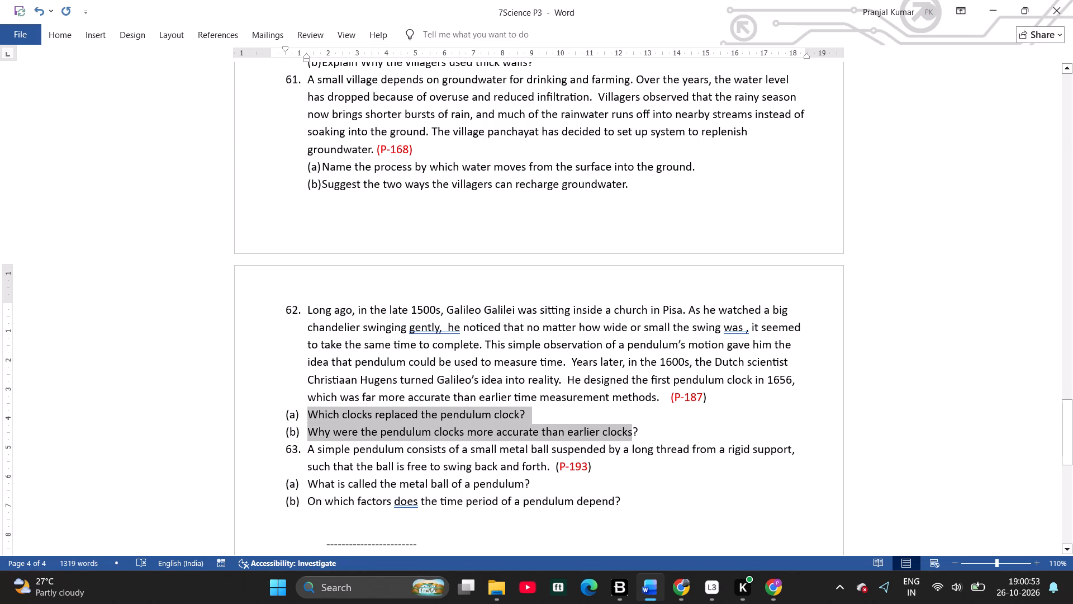
{"action": "left_click_drag", "start_coordinate": [632, 431], "coordinate": [636, 428]}
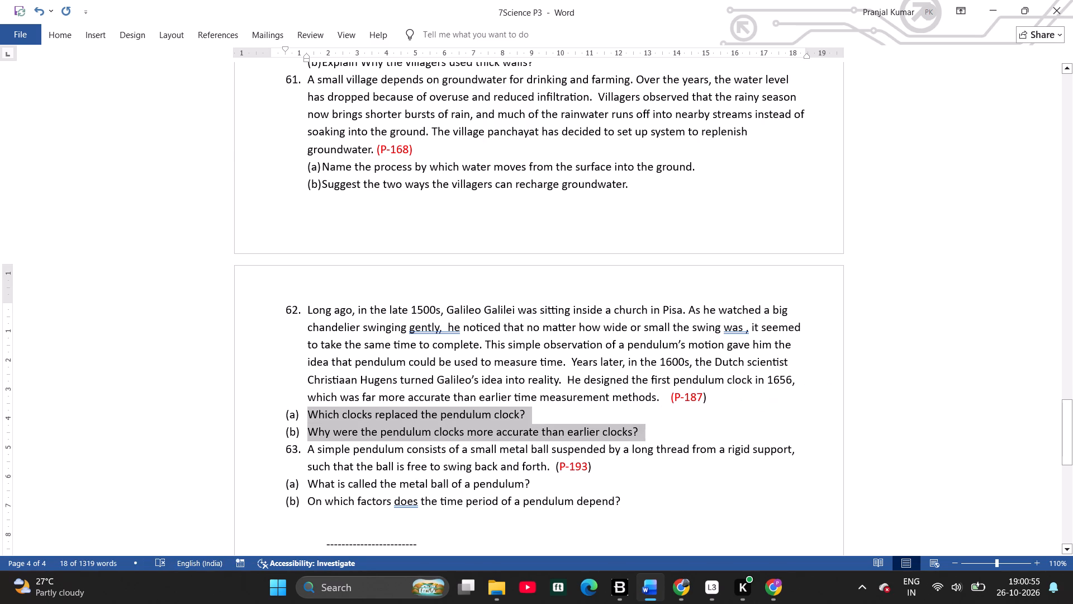
{"action": "left_click_drag", "start_coordinate": [284, 49], "coordinate": [294, 49]}
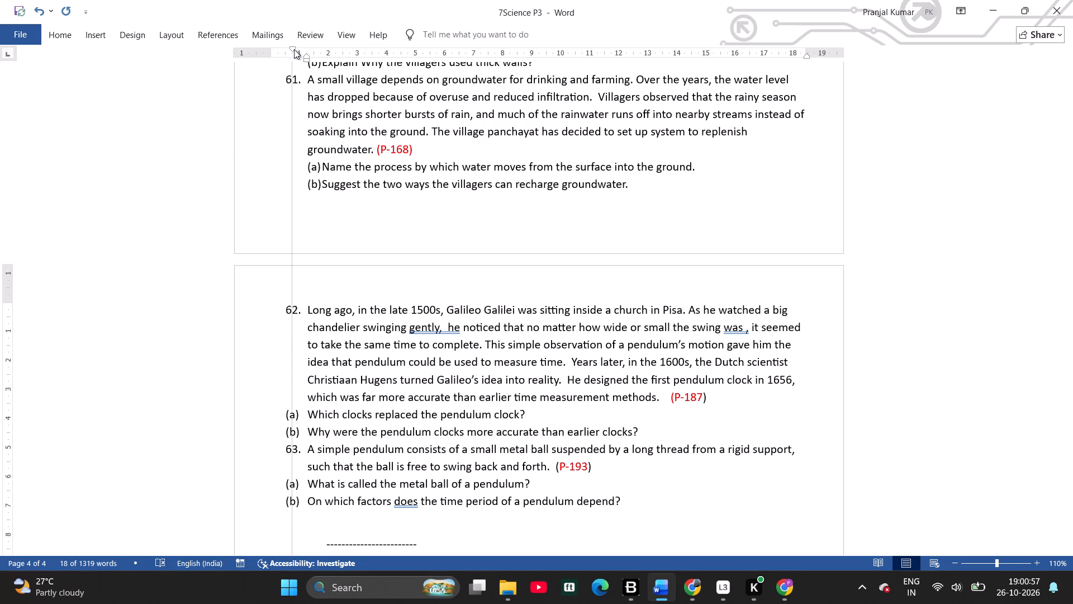
{"action": "left_click_drag", "start_coordinate": [294, 49], "coordinate": [307, 49]}
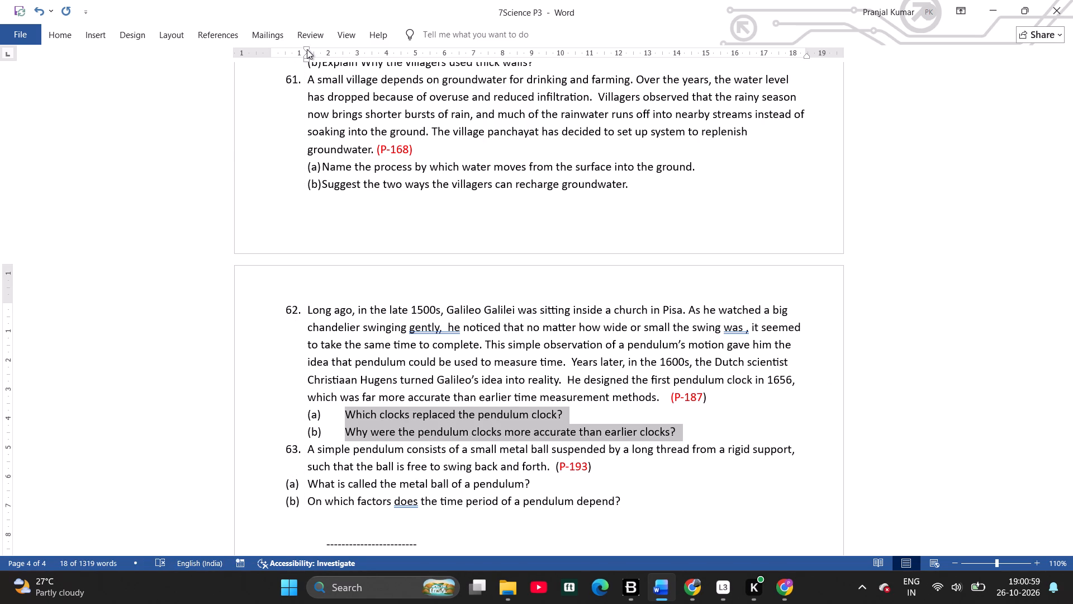
{"action": "left_click_drag", "start_coordinate": [308, 59], "coordinate": [296, 63]}
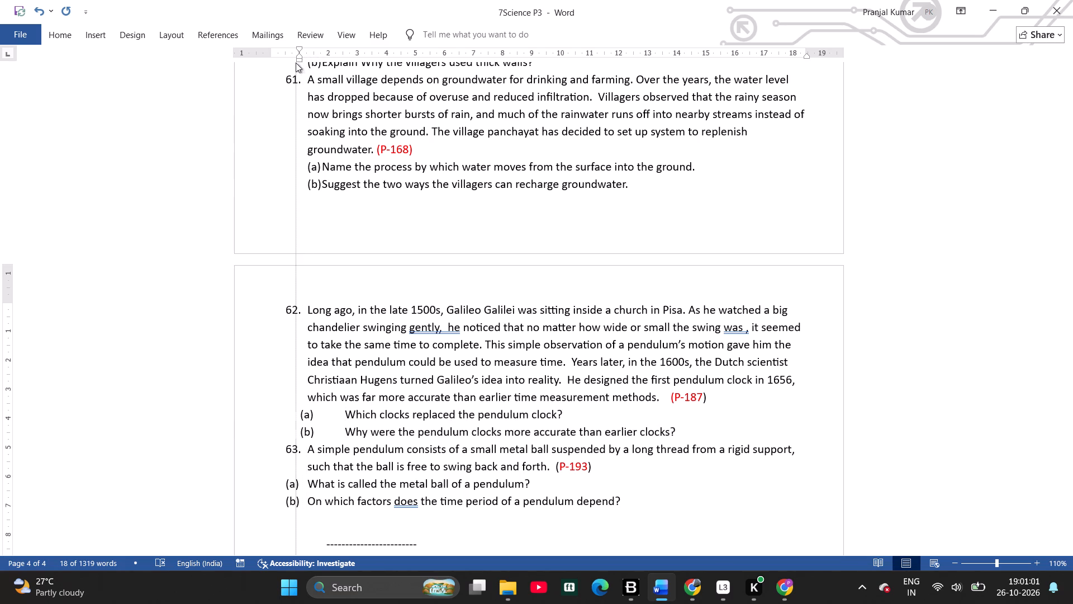
{"action": "left_click_drag", "start_coordinate": [296, 63], "coordinate": [294, 64]}
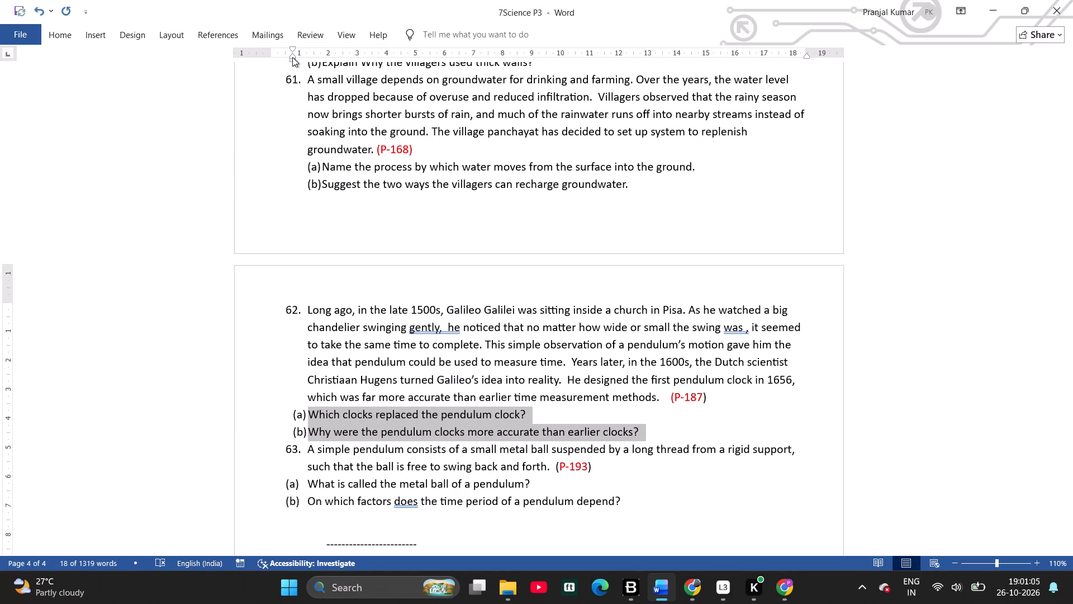
{"action": "left_click_drag", "start_coordinate": [292, 57], "coordinate": [315, 58]}
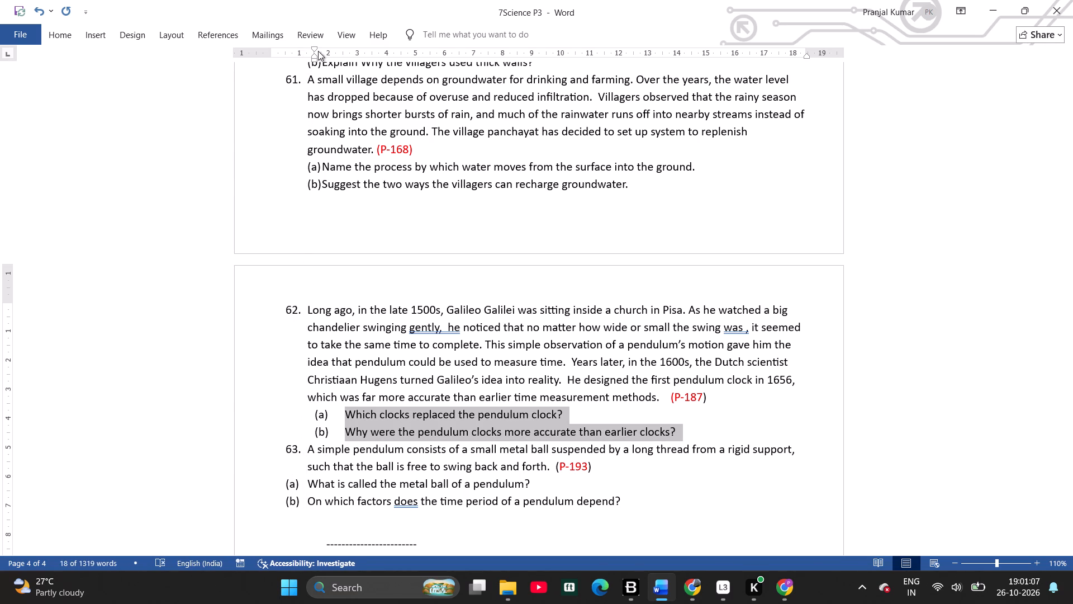
{"action": "left_click_drag", "start_coordinate": [313, 49], "coordinate": [301, 52]}
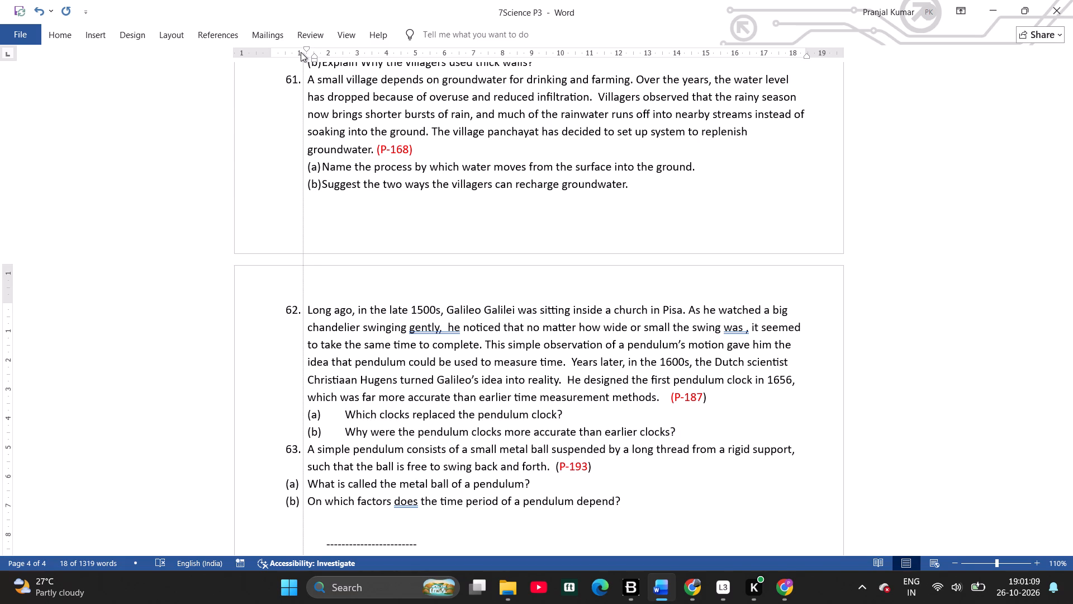
{"action": "left_click_drag", "start_coordinate": [301, 52], "coordinate": [307, 52]}
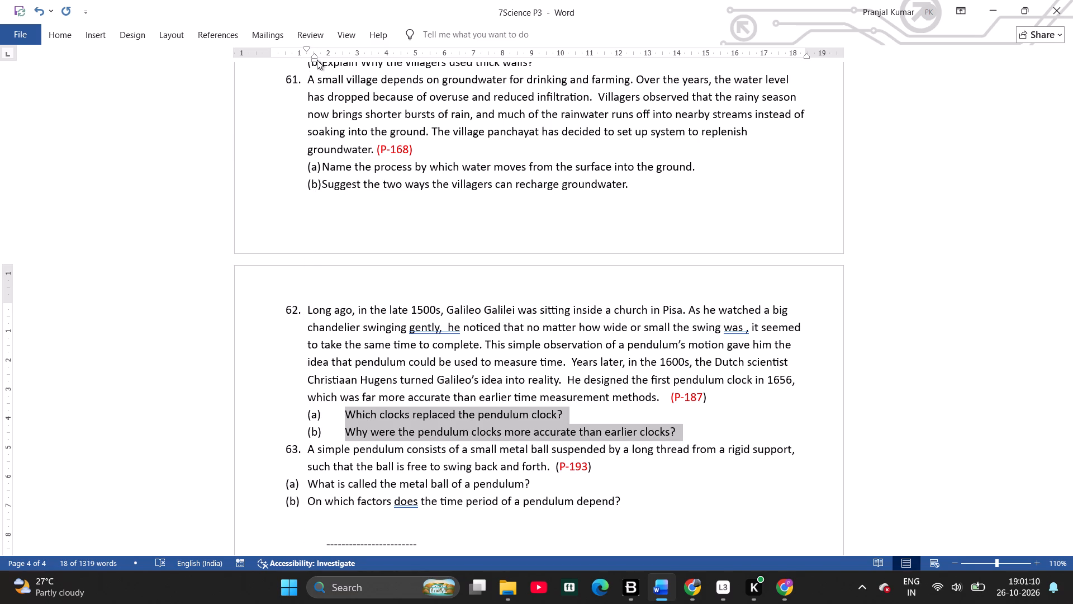
{"action": "left_click_drag", "start_coordinate": [317, 60], "coordinate": [324, 60]}
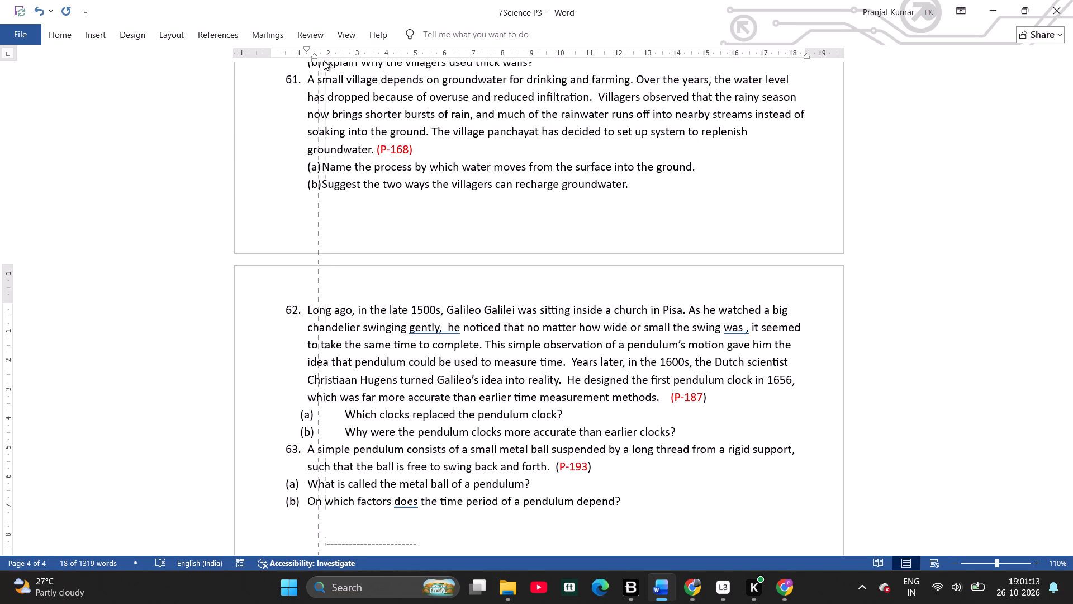
{"action": "left_click_drag", "start_coordinate": [324, 60], "coordinate": [329, 59]}
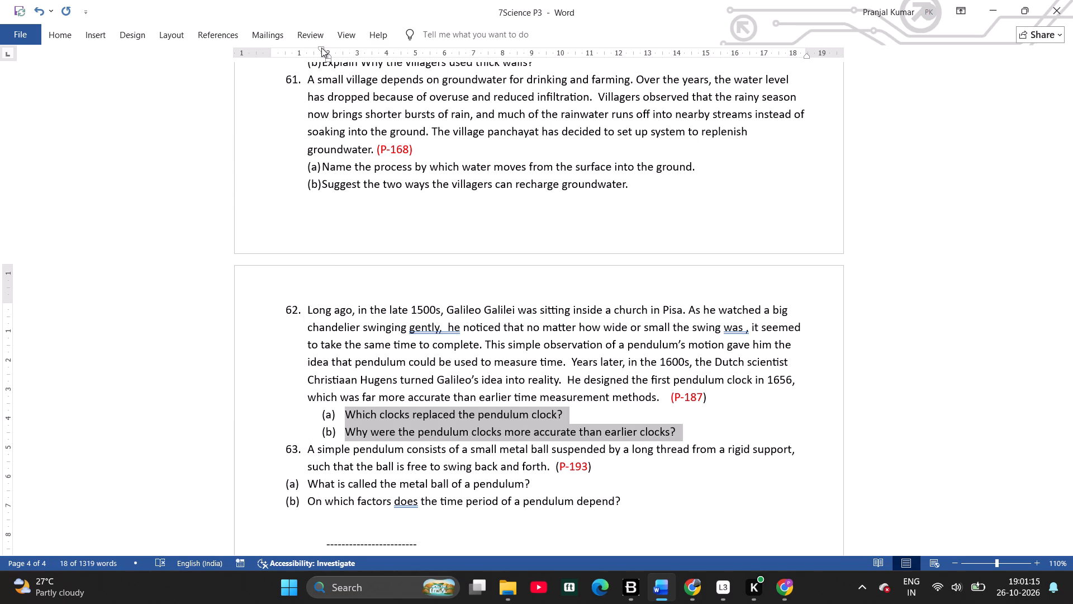
{"action": "left_click_drag", "start_coordinate": [321, 48], "coordinate": [309, 54]}
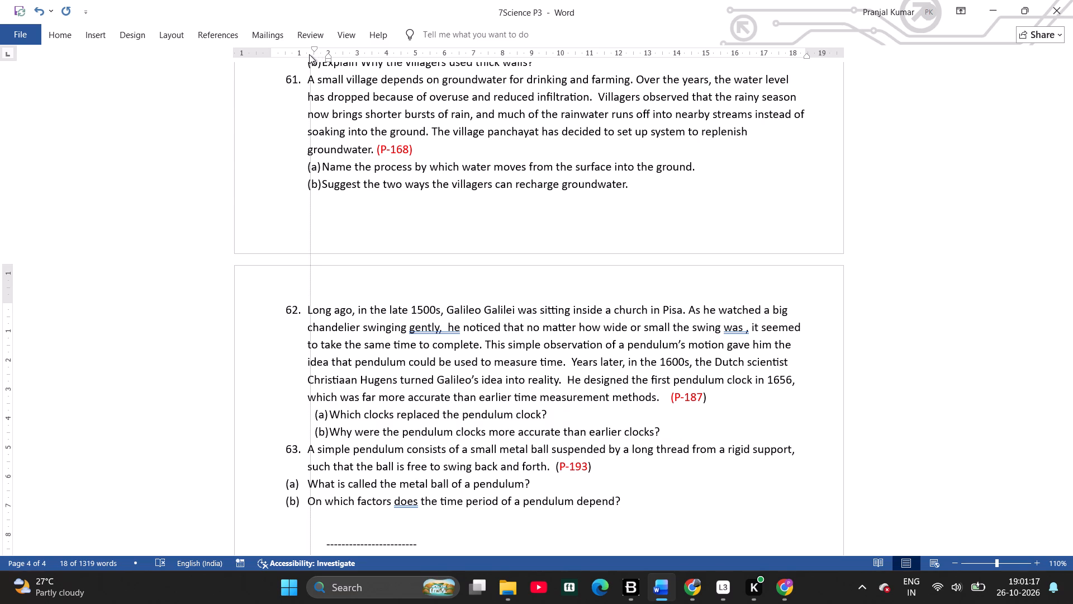
{"action": "left_click_drag", "start_coordinate": [309, 54], "coordinate": [310, 55]}
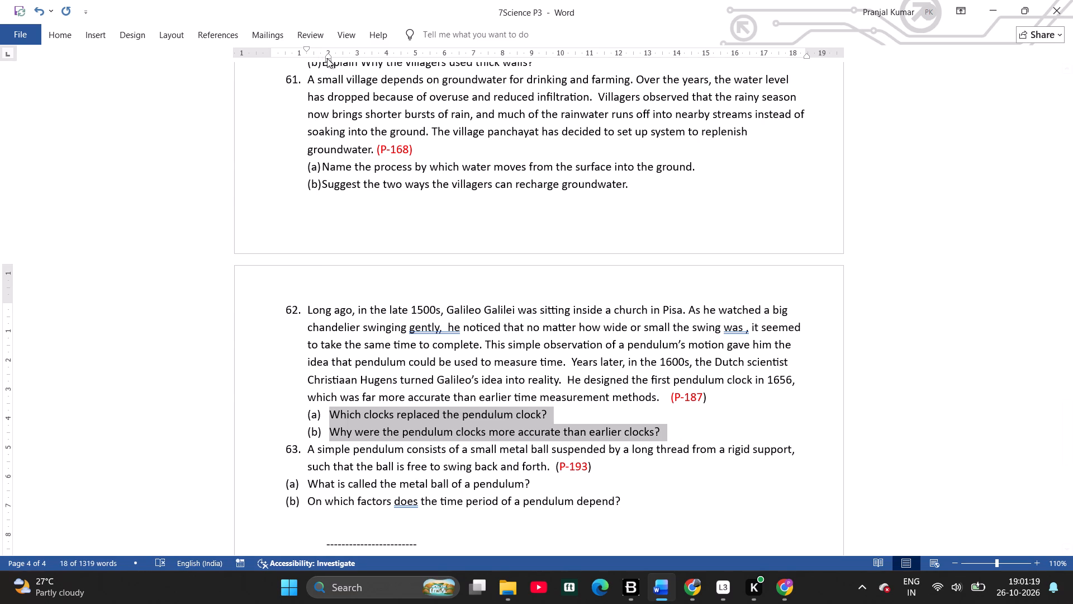
{"action": "left_click", "coordinate": [327, 58]}
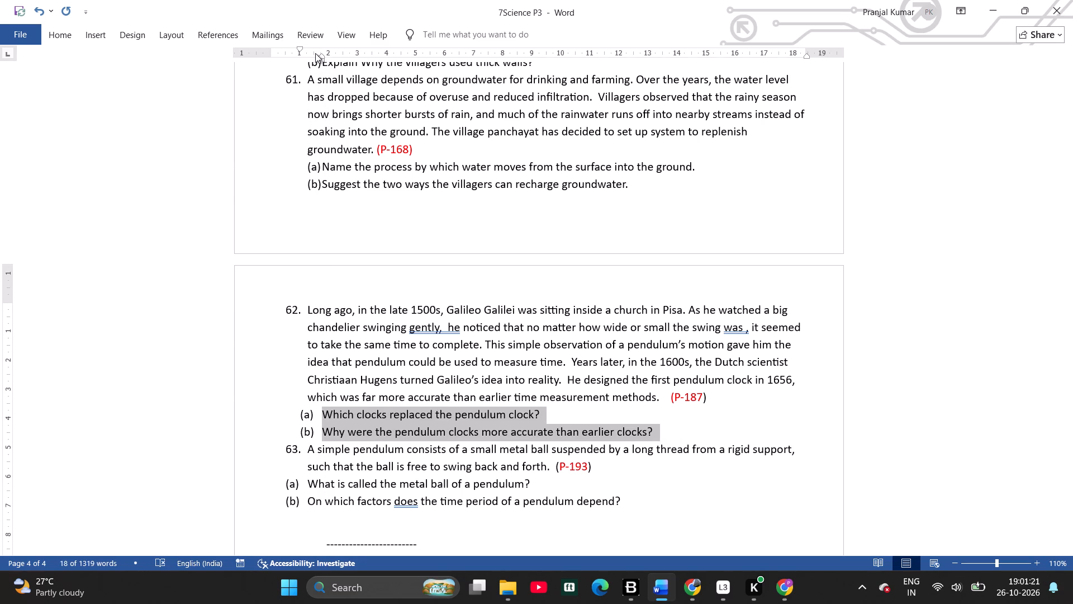
{"action": "left_click_drag", "start_coordinate": [301, 50], "coordinate": [305, 50]}
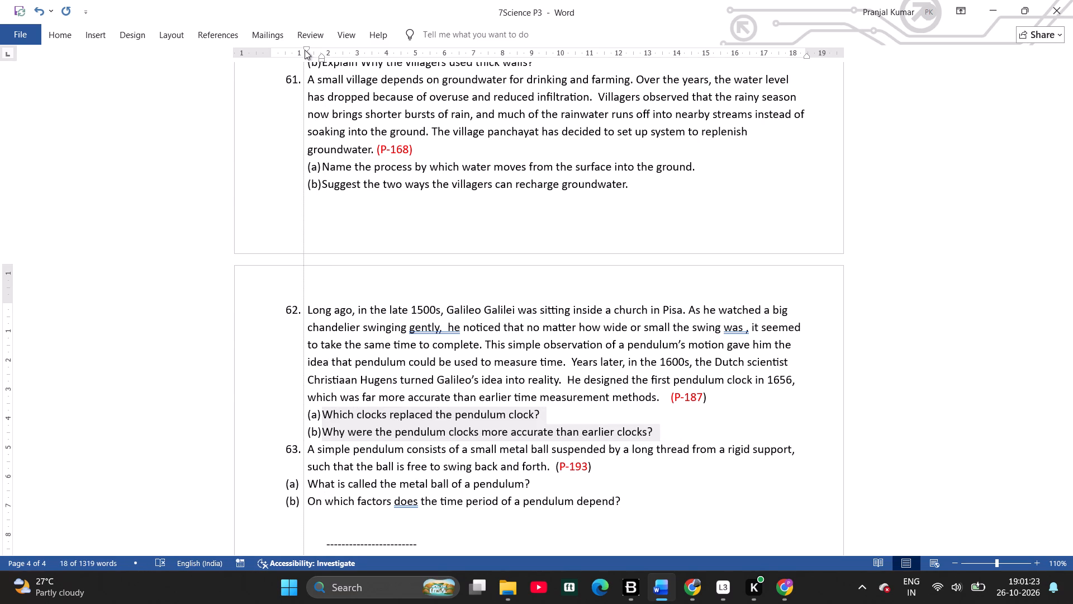
{"action": "left_click_drag", "start_coordinate": [305, 50], "coordinate": [306, 50]}
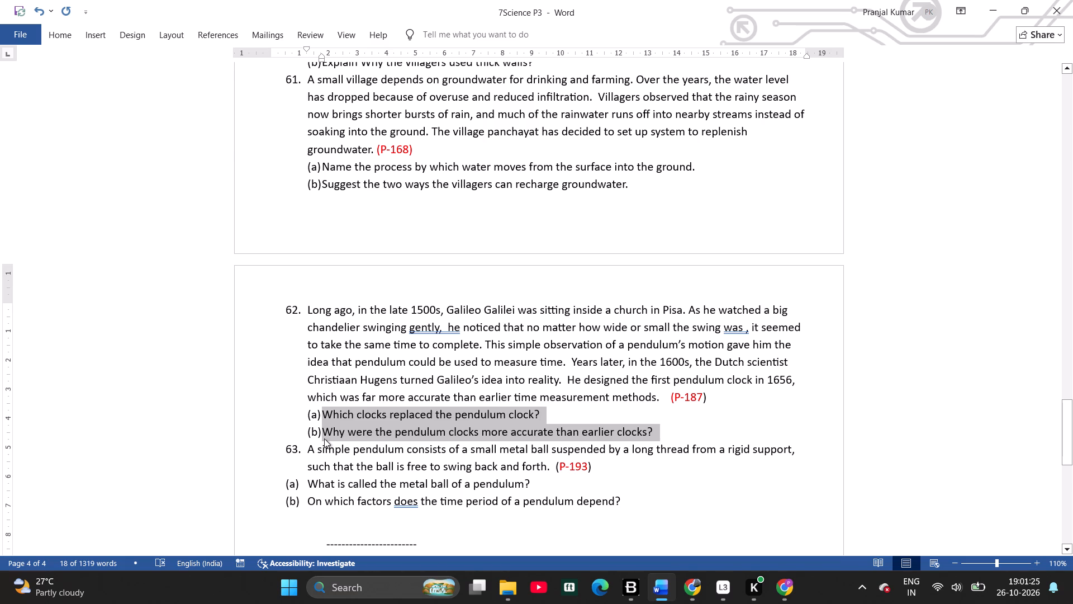
Indent question 63's sub-questions (a) and (b) with a first-line indent of about 1.25 cm and a hanging indent of about 2 cm.
{"action": "left_click_drag", "start_coordinate": [309, 484], "coordinate": [582, 499]}
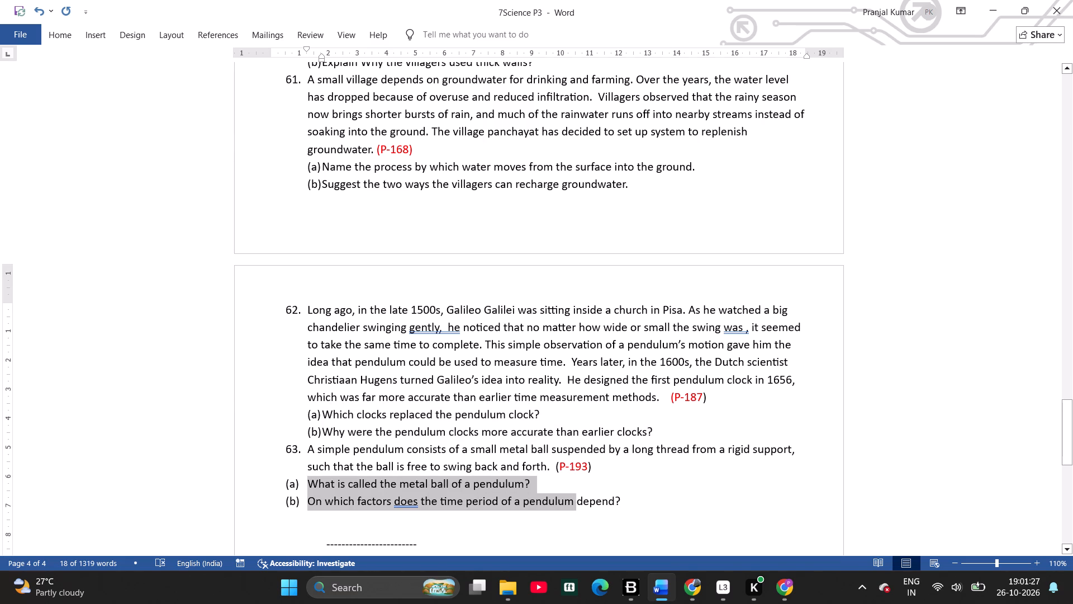
{"action": "left_click_drag", "start_coordinate": [582, 499], "coordinate": [621, 500]}
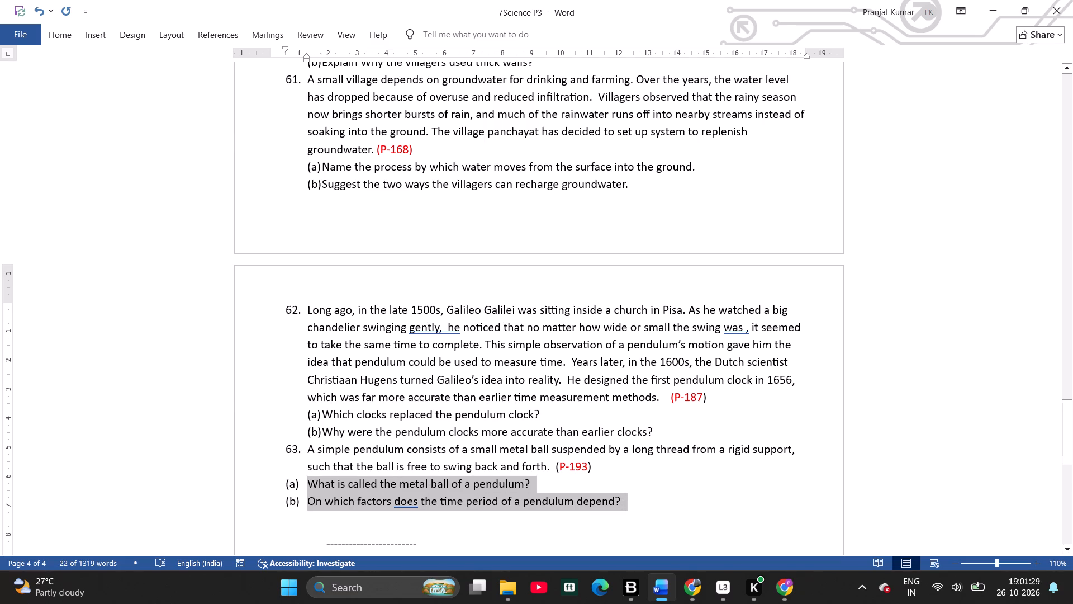
{"action": "left_click_drag", "start_coordinate": [306, 57], "coordinate": [315, 54]}
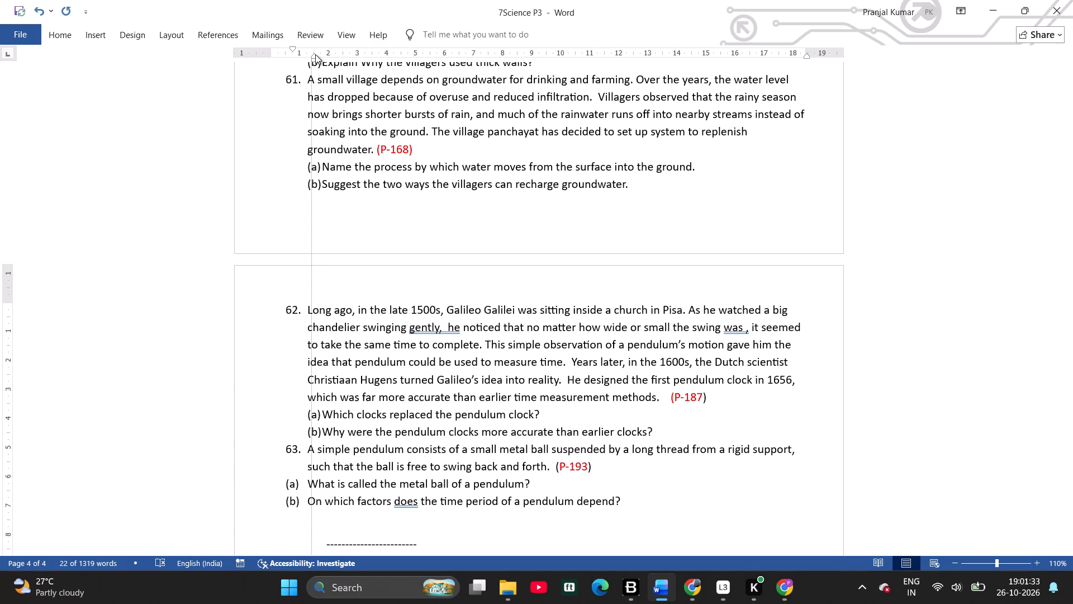
{"action": "left_click_drag", "start_coordinate": [315, 54], "coordinate": [315, 53]}
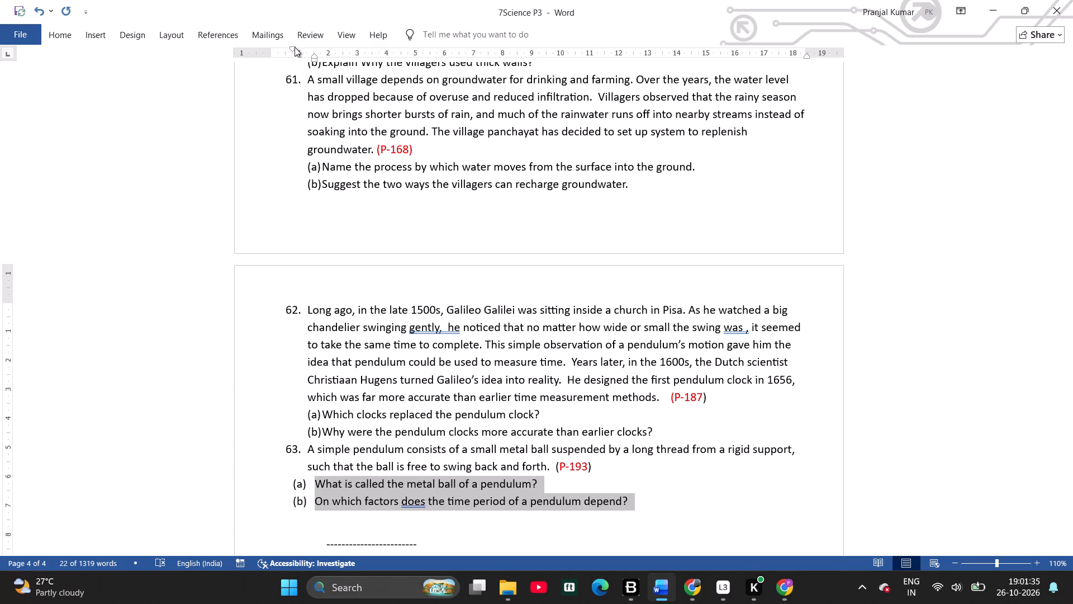
{"action": "left_click_drag", "start_coordinate": [292, 47], "coordinate": [302, 47]}
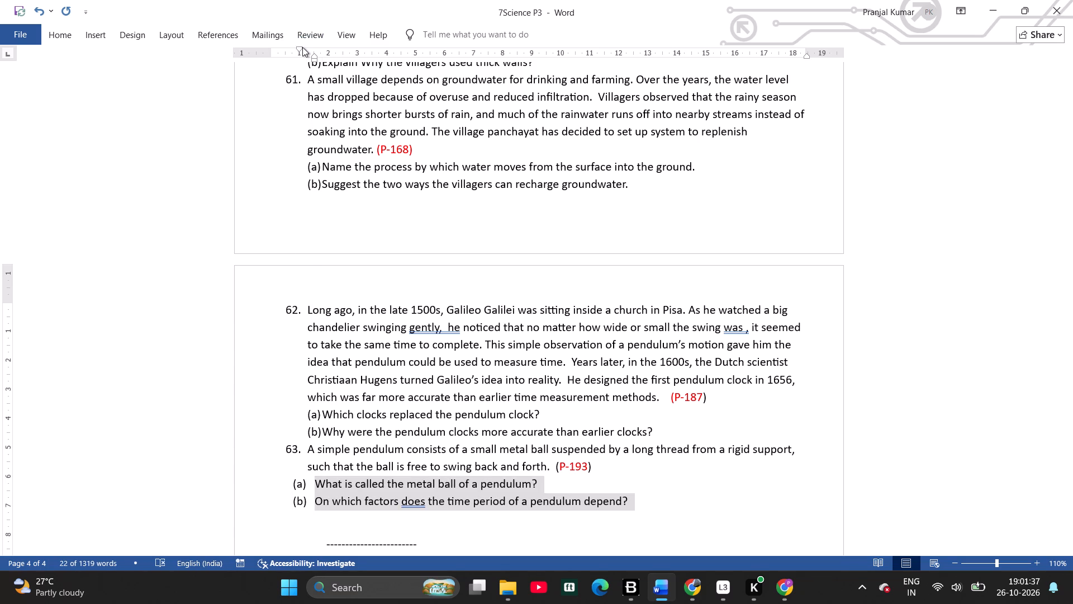
{"action": "left_click_drag", "start_coordinate": [302, 47], "coordinate": [307, 47]}
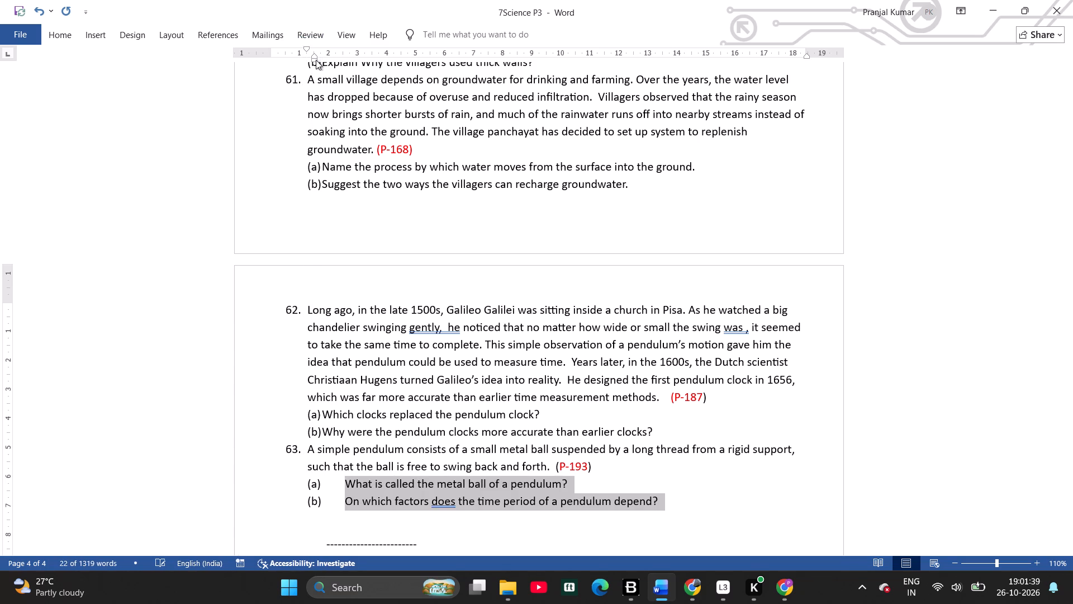
{"action": "left_click_drag", "start_coordinate": [316, 60], "coordinate": [300, 67]}
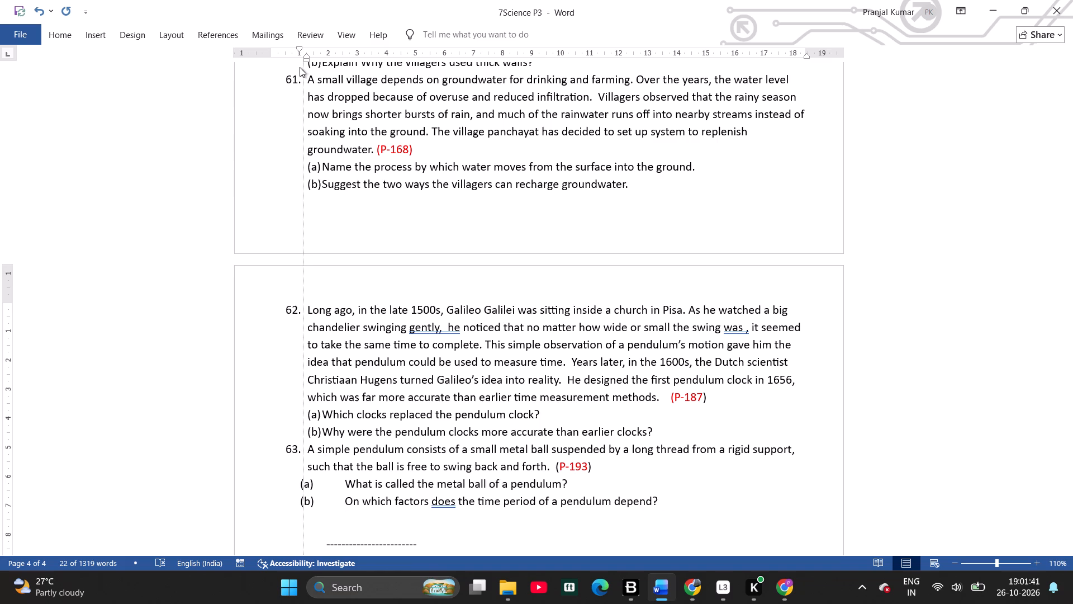
{"action": "left_click_drag", "start_coordinate": [300, 67], "coordinate": [327, 61]}
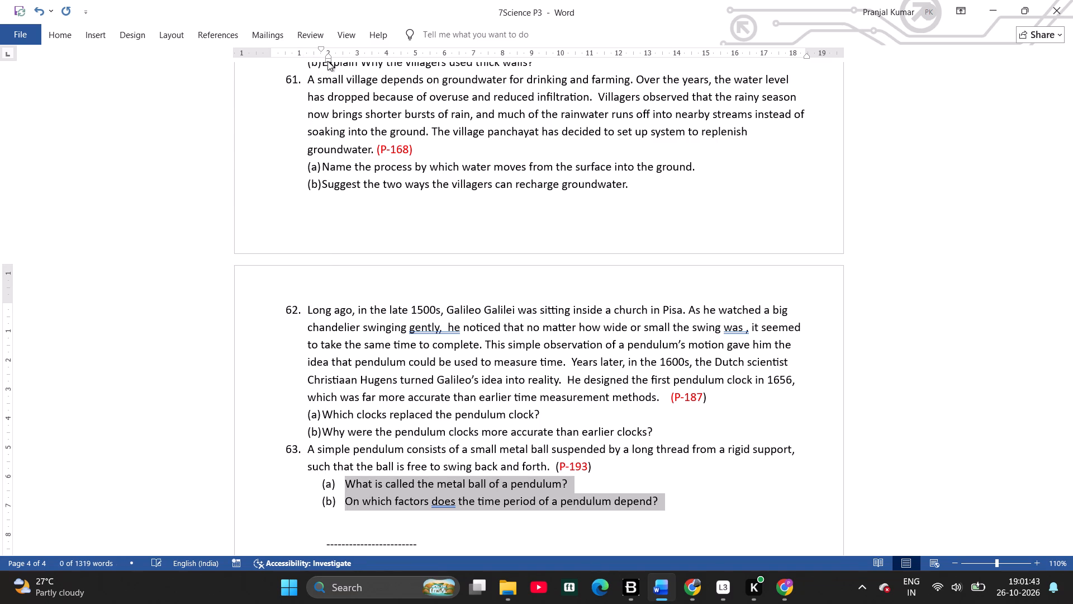
{"action": "left_click_drag", "start_coordinate": [322, 47], "coordinate": [317, 47]}
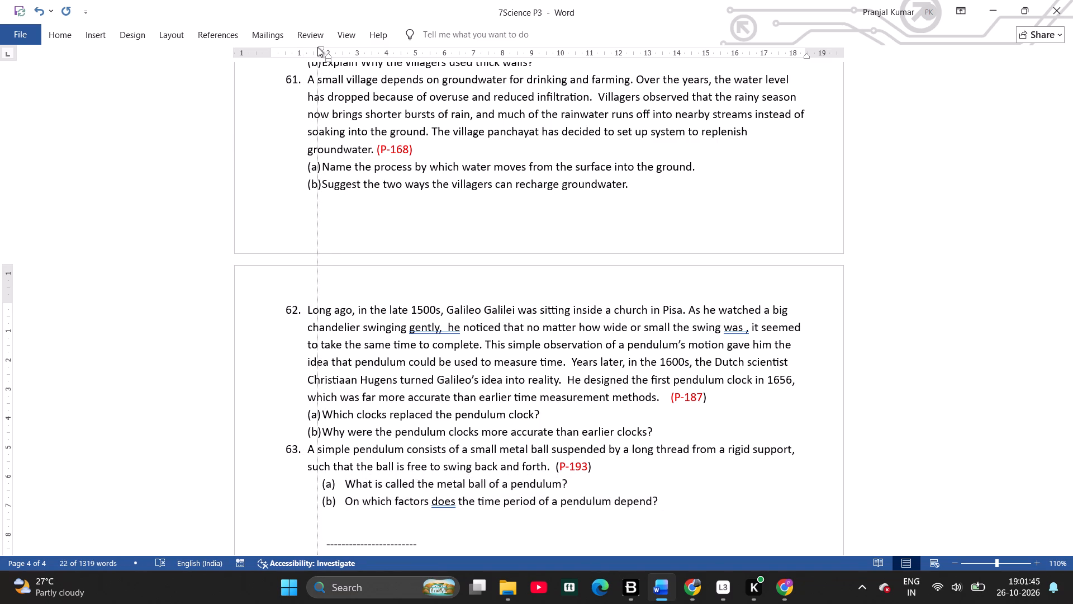
{"action": "left_click_drag", "start_coordinate": [317, 47], "coordinate": [309, 50]}
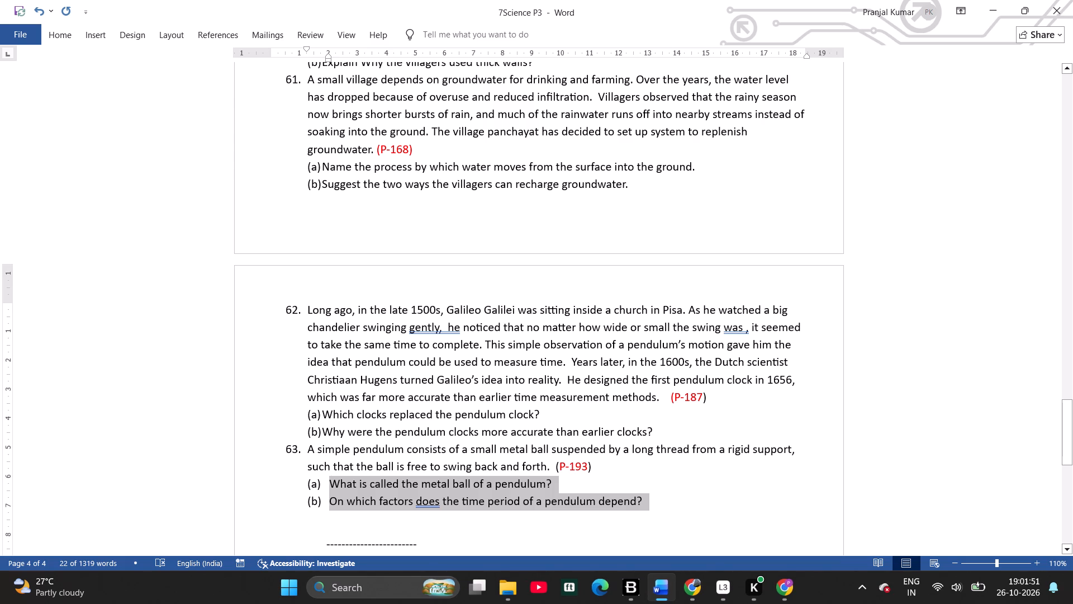
Delete the extra space between "gently," and "he" in question 62.
{"action": "left_click", "coordinate": [447, 329]}
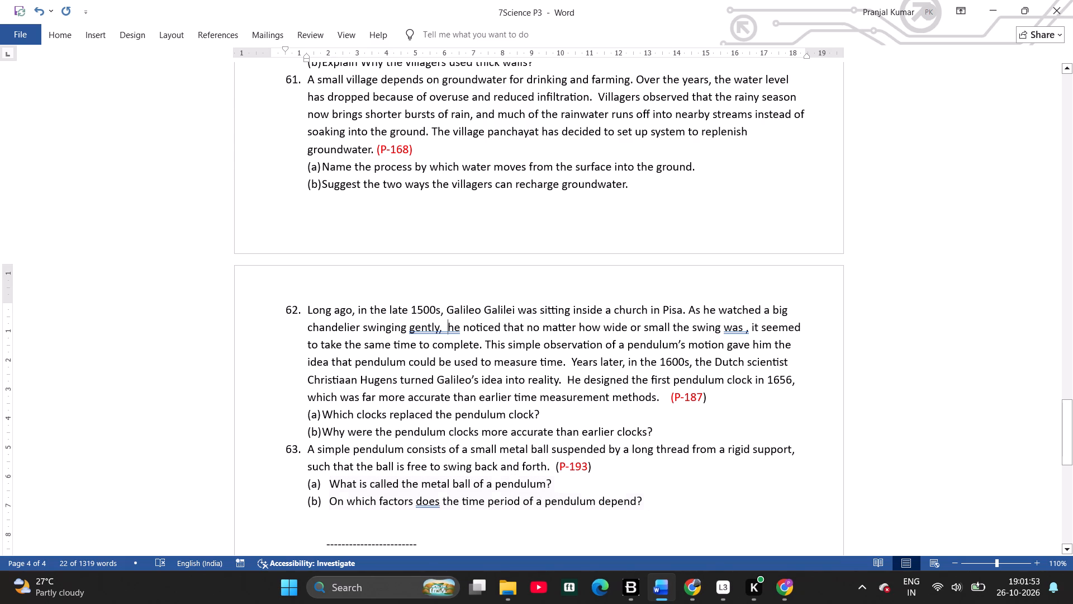
{"action": "key", "text": "BackSpace"}
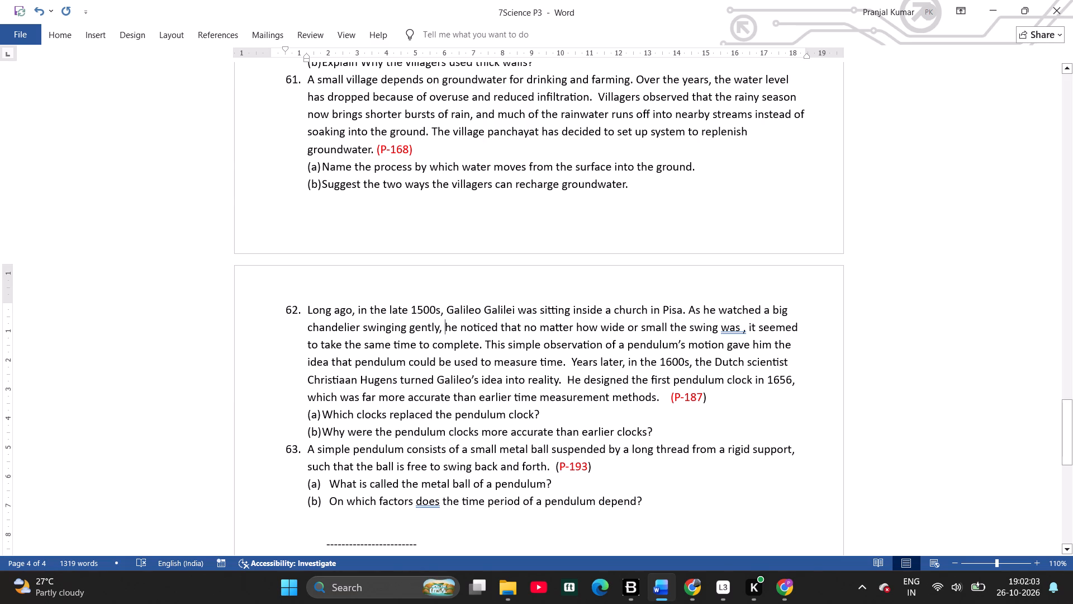
Review the layout of the whole question paper from Section D back to the title and general instructions.
{"action": "scroll", "coordinate": [580, 403], "scroll_direction": "up", "scroll_amount": 2}
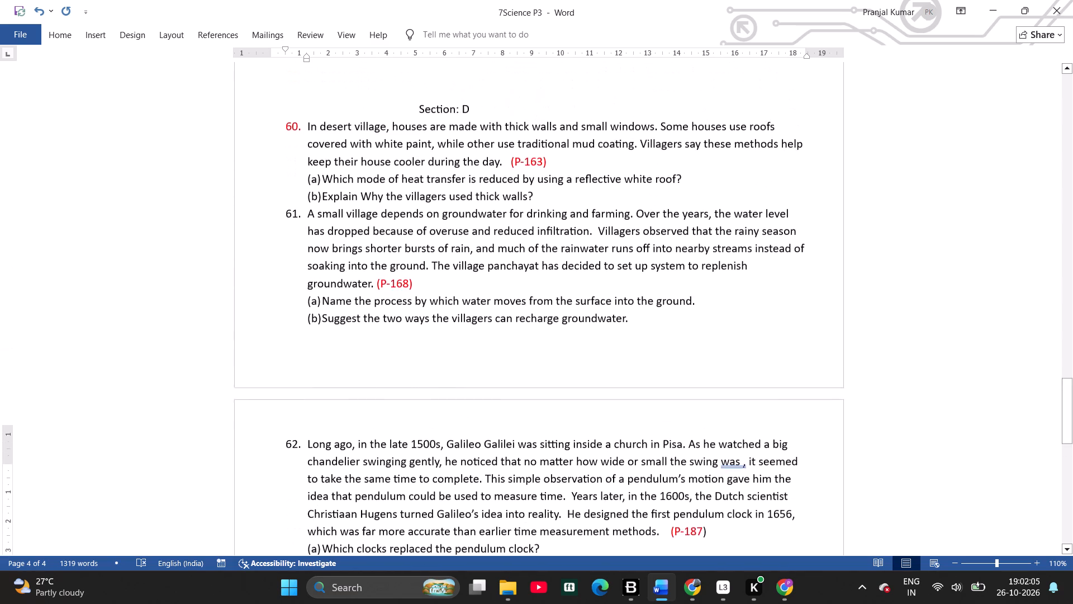
{"action": "scroll", "coordinate": [580, 403], "scroll_direction": "up", "scroll_amount": 2}
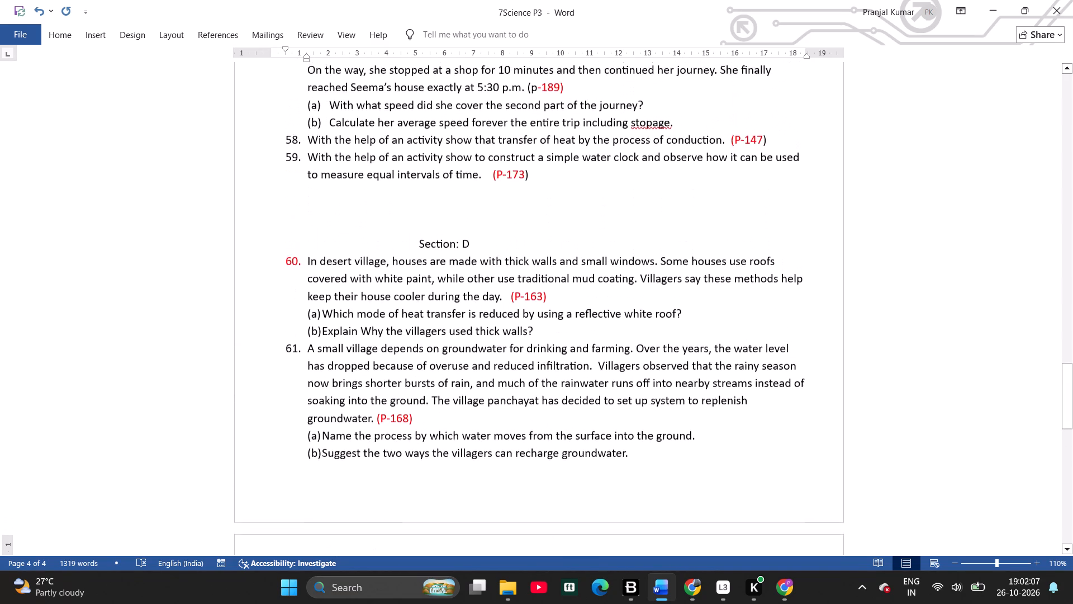
{"action": "scroll", "coordinate": [580, 403], "scroll_direction": "up", "scroll_amount": 2}
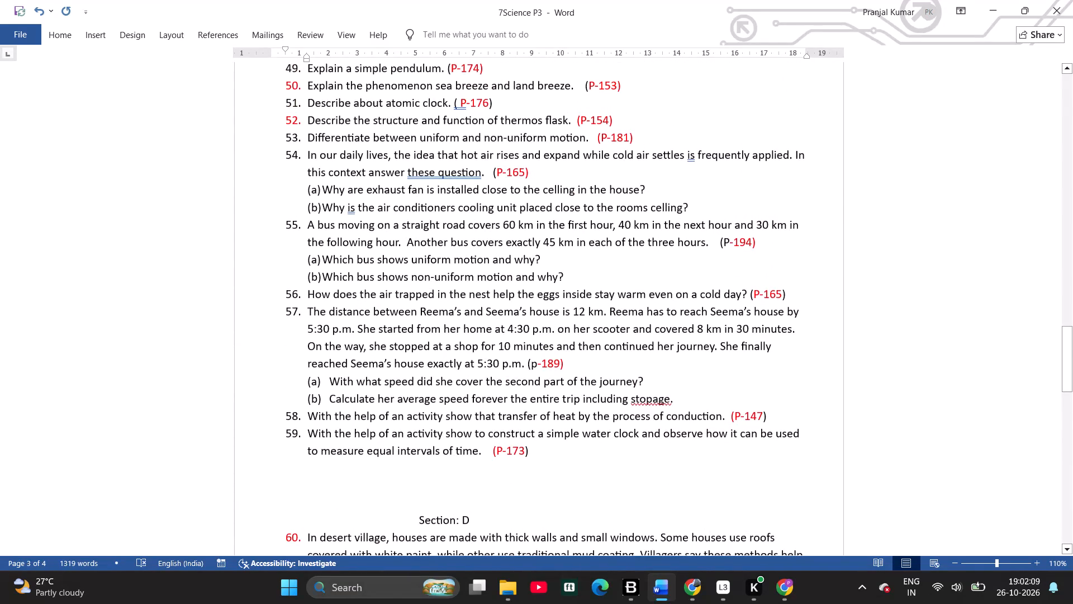
{"action": "scroll", "coordinate": [580, 403], "scroll_direction": "down", "scroll_amount": 2}
{"action": "scroll", "coordinate": [580, 403], "scroll_direction": "up", "scroll_amount": 1}
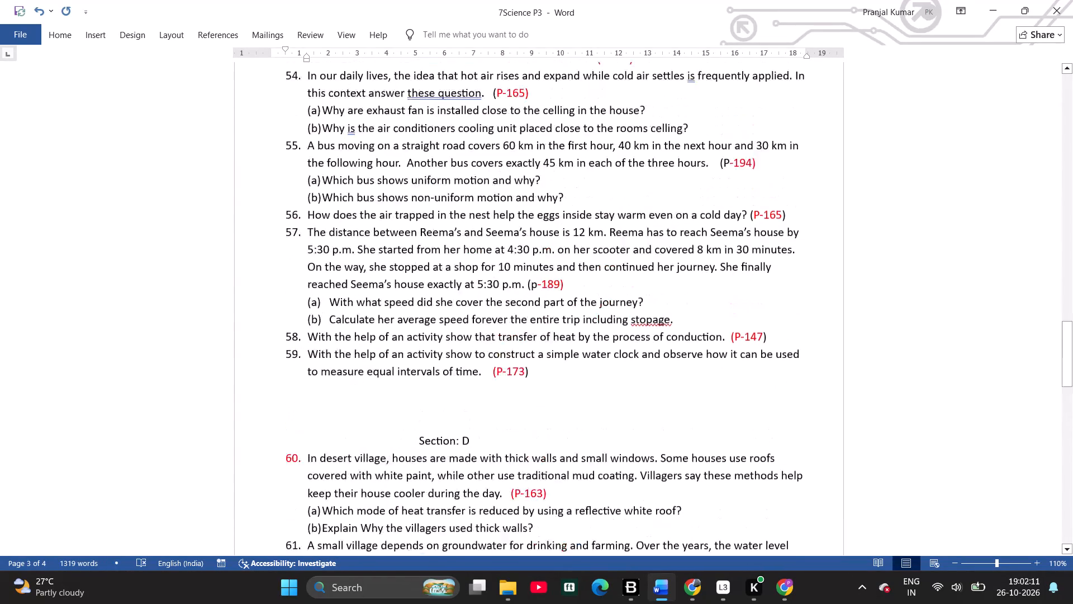
{"action": "scroll", "coordinate": [580, 403], "scroll_direction": "up", "scroll_amount": 1}
{"action": "scroll", "coordinate": [580, 403], "scroll_direction": "down", "scroll_amount": 1}
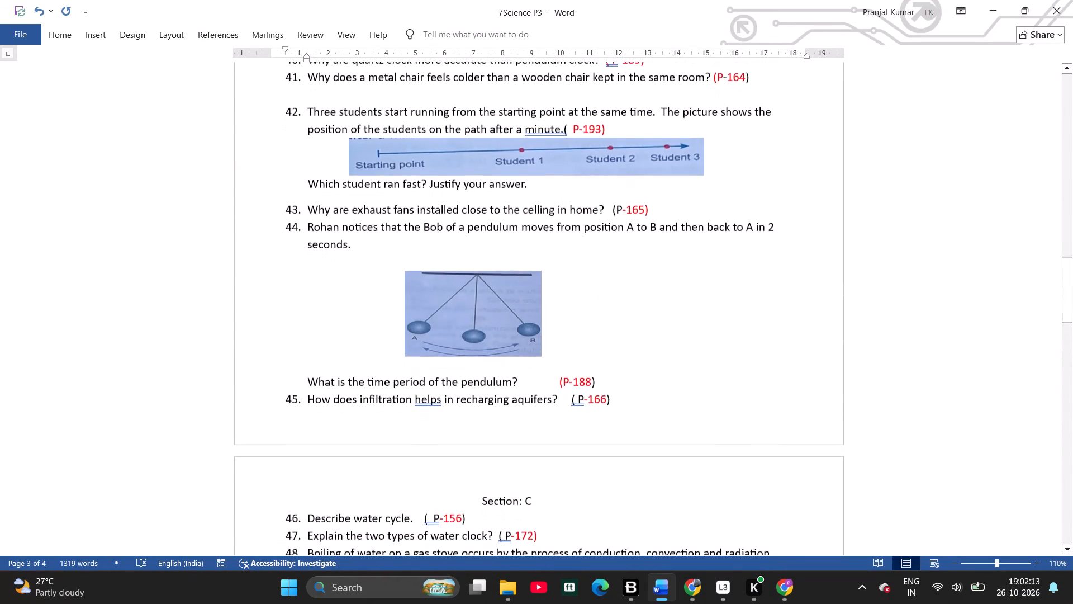
{"action": "scroll", "coordinate": [580, 403], "scroll_direction": "down", "scroll_amount": 1}
{"action": "scroll", "coordinate": [580, 403], "scroll_direction": "up", "scroll_amount": 2}
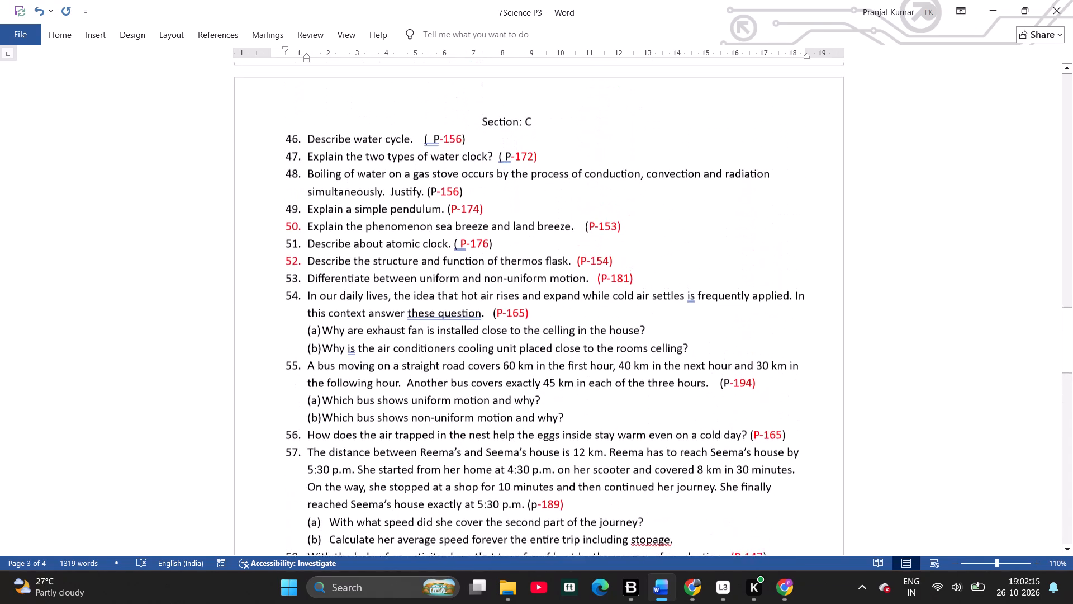
{"action": "scroll", "coordinate": [580, 403], "scroll_direction": "up", "scroll_amount": 3}
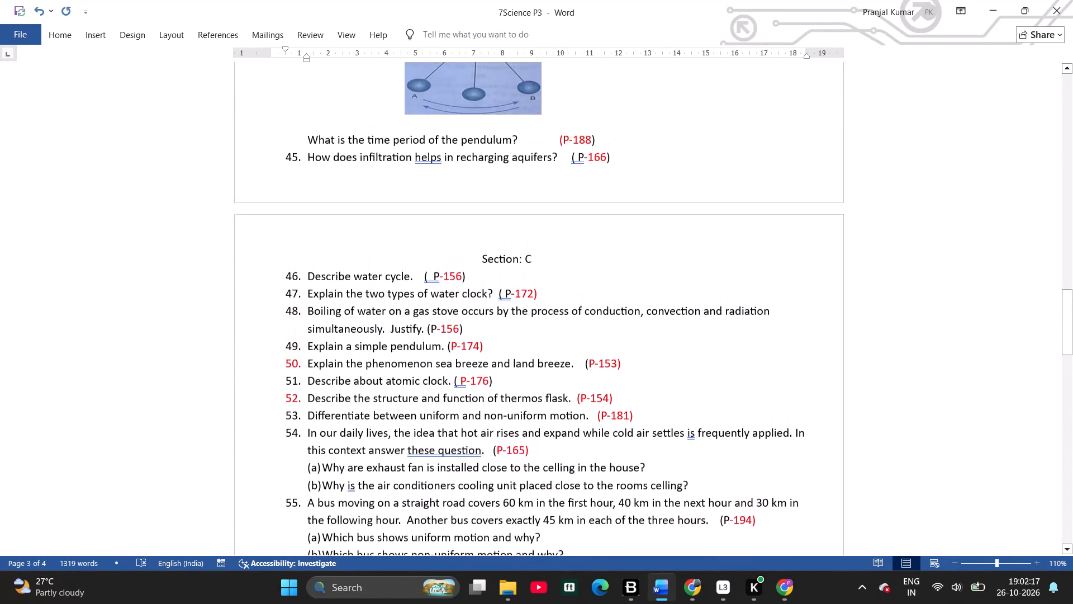
{"action": "scroll", "coordinate": [580, 403], "scroll_direction": "up", "scroll_amount": 2}
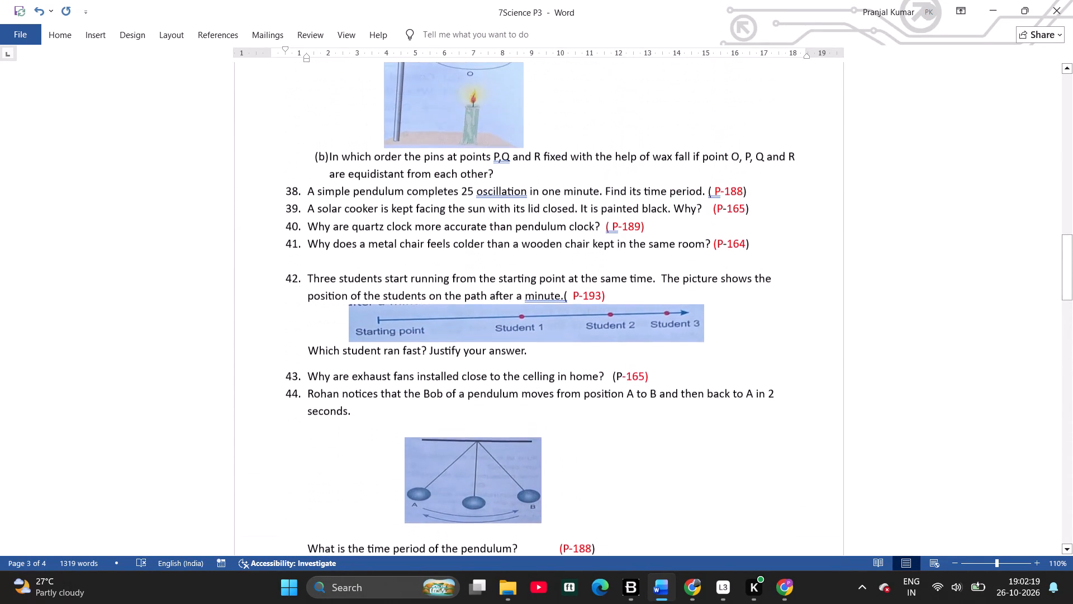
{"action": "scroll", "coordinate": [580, 403], "scroll_direction": "up", "scroll_amount": 3}
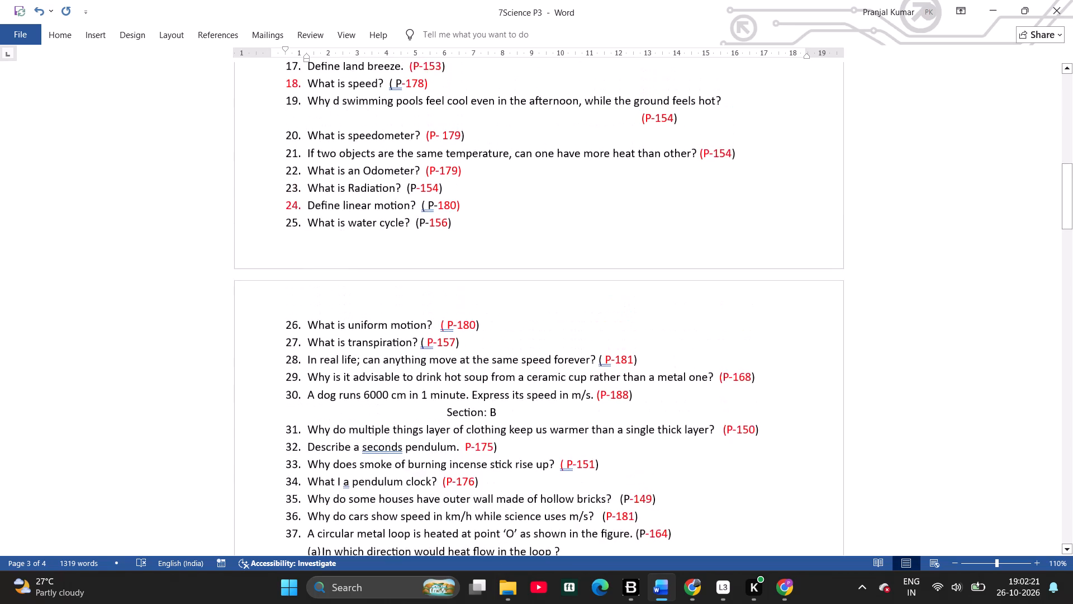
{"action": "scroll", "coordinate": [580, 403], "scroll_direction": "up", "scroll_amount": 3}
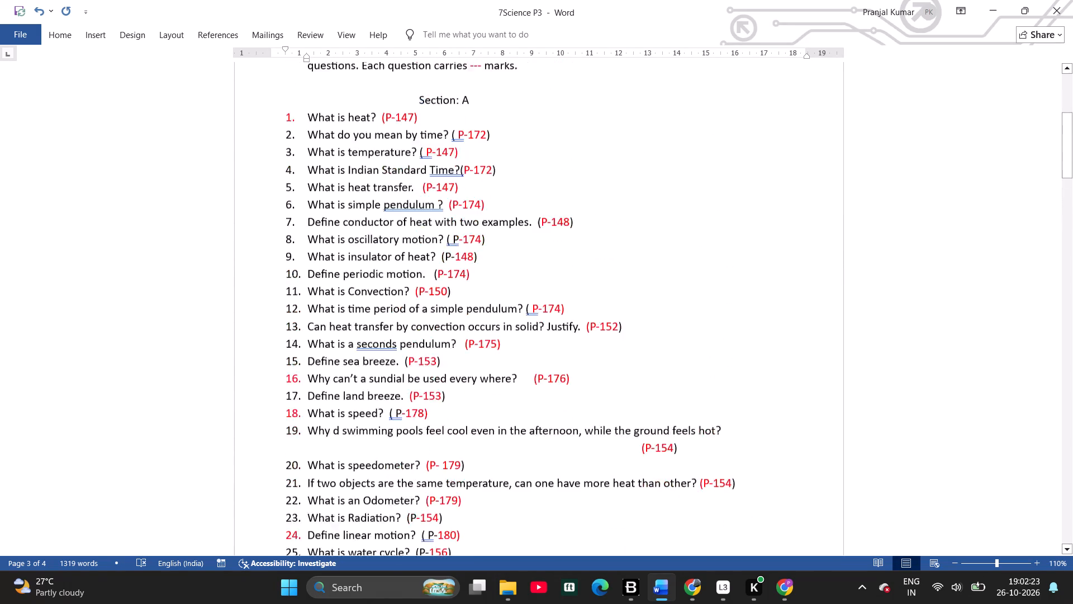
{"action": "scroll", "coordinate": [580, 403], "scroll_direction": "up", "scroll_amount": 2}
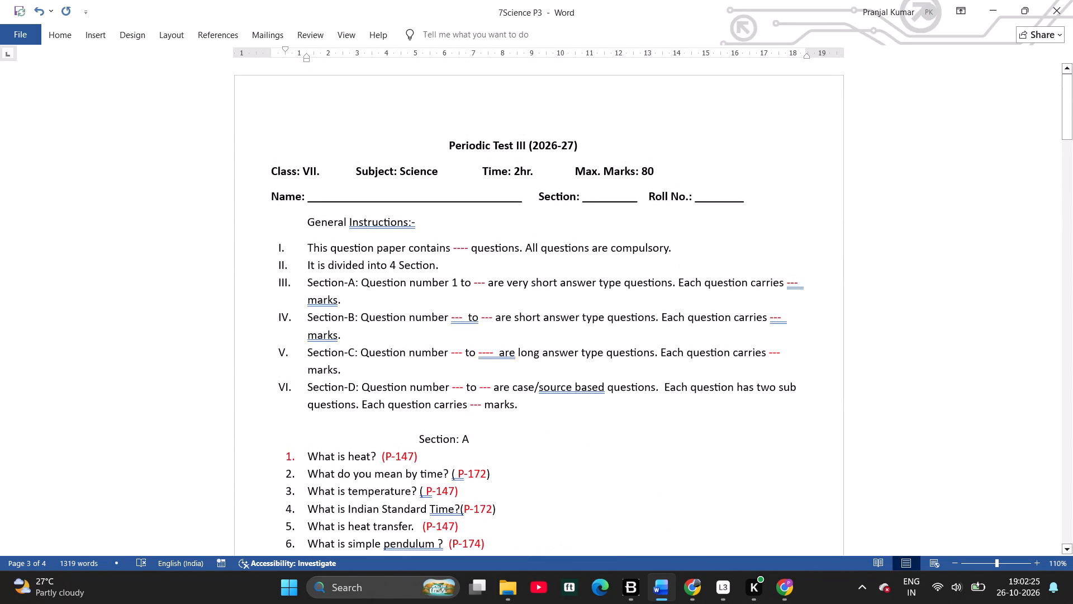
{"action": "scroll", "coordinate": [506, 277], "scroll_direction": "up", "scroll_amount": 1}
{"action": "scroll", "coordinate": [506, 277], "scroll_direction": "down", "scroll_amount": 1}
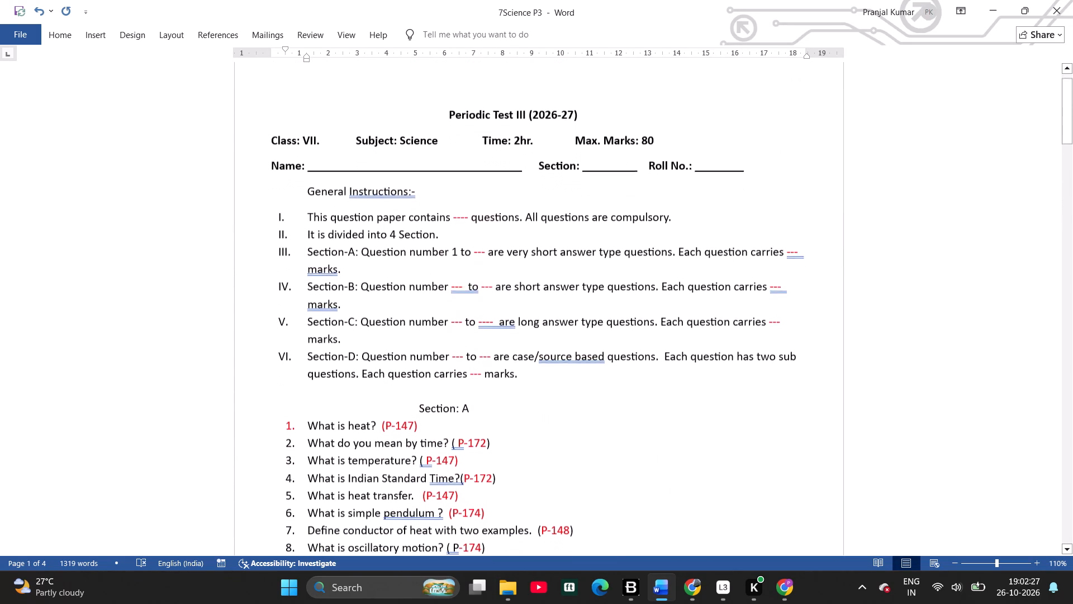
{"action": "scroll", "coordinate": [506, 277], "scroll_direction": "down", "scroll_amount": 2}
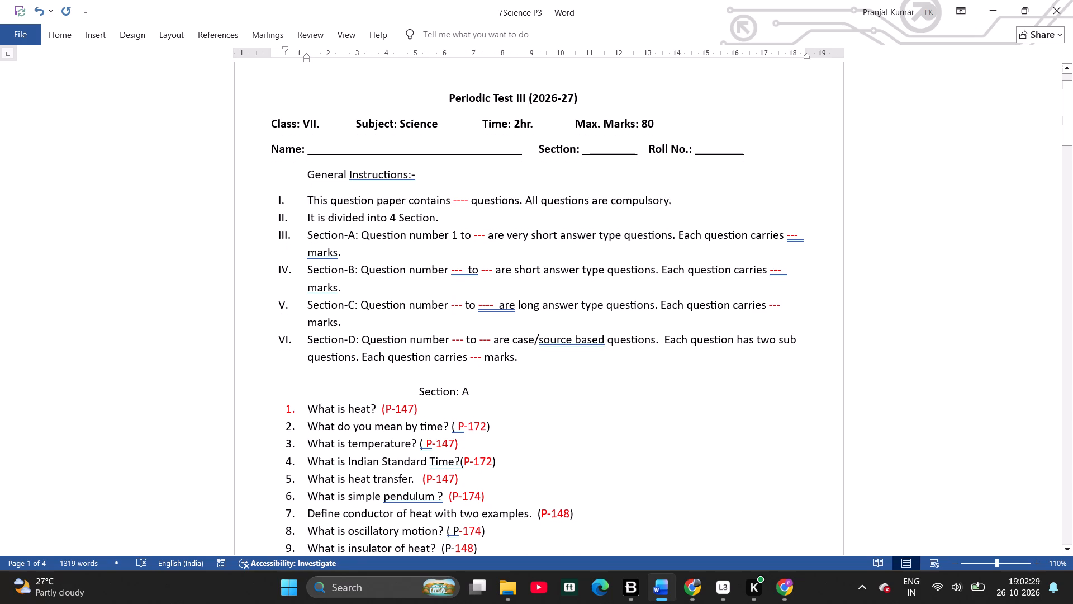
Save the question paper.
{"action": "key", "text": "ctrl+s"}
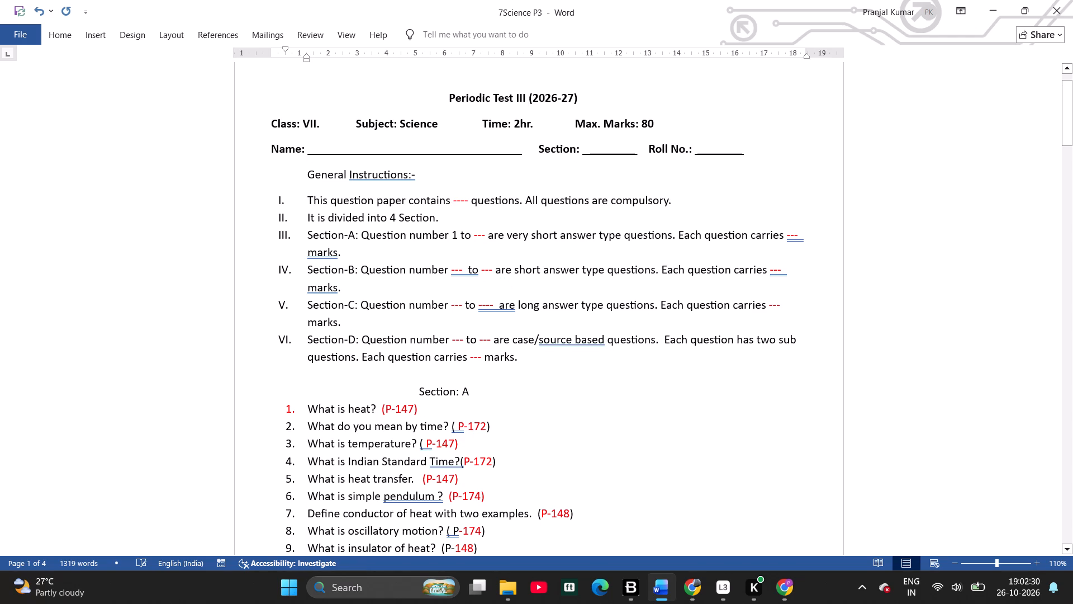
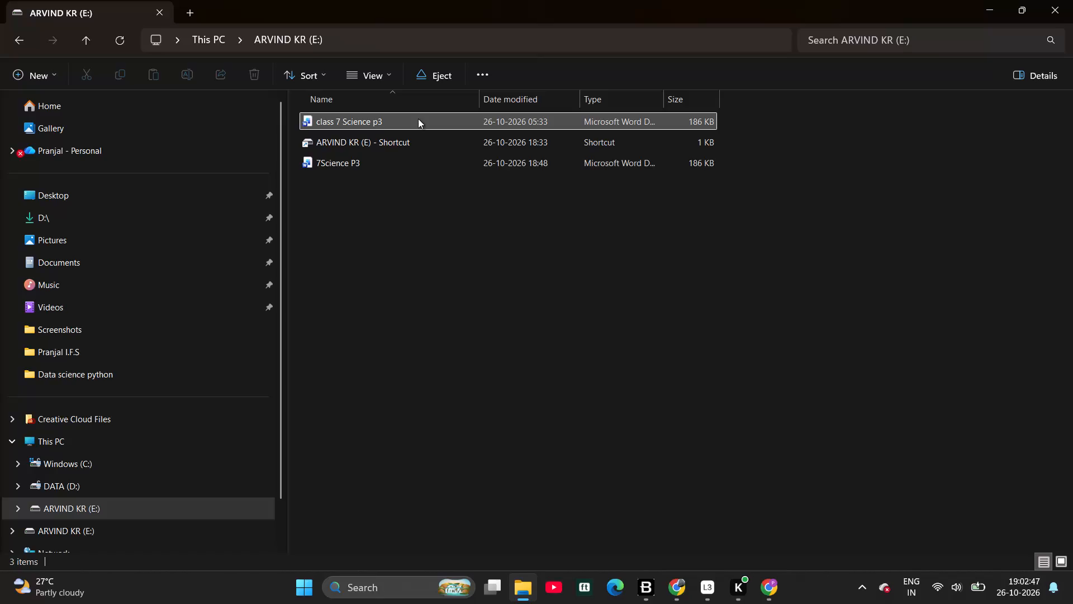
Open the "class 7 Science p3" document from drive E:, look through its question layout and close it.
{"action": "double_click", "coordinate": [390, 117]}
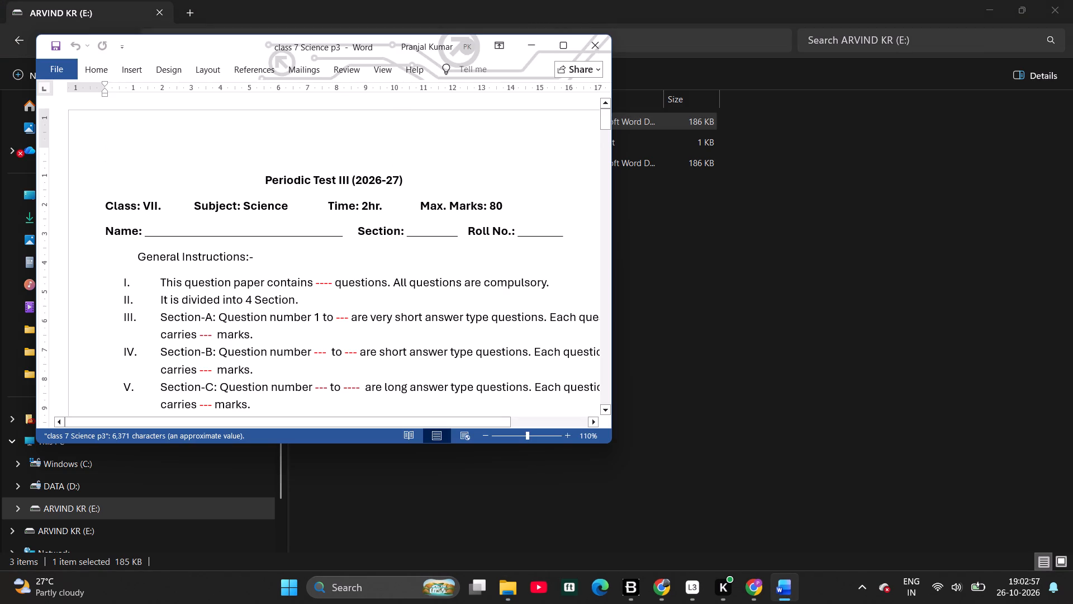
{"action": "left_click", "coordinate": [556, 50]}
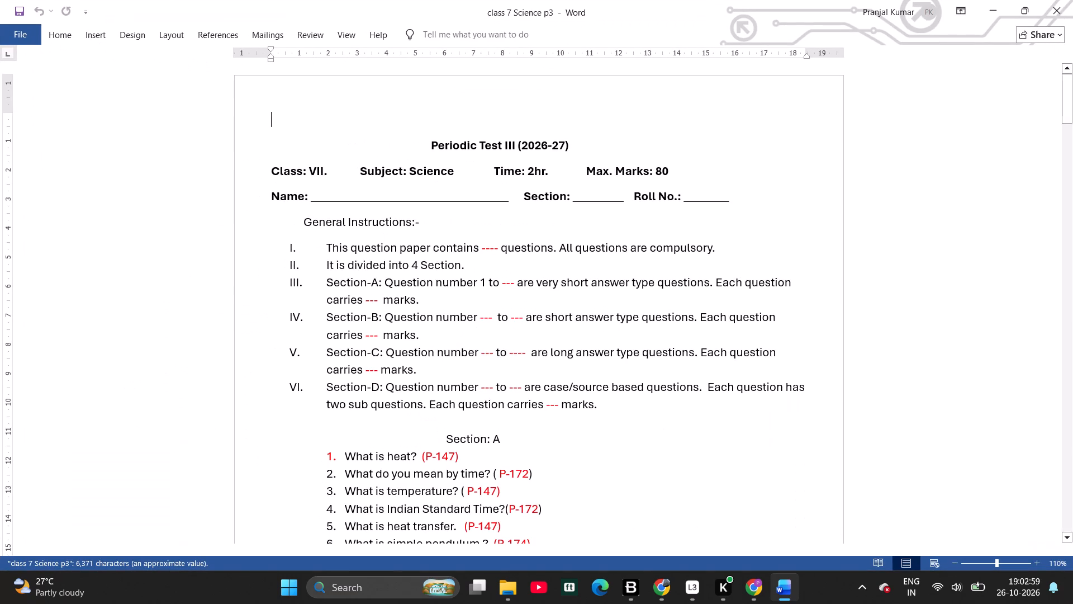
{"action": "scroll", "coordinate": [544, 316], "scroll_direction": "down", "scroll_amount": 4}
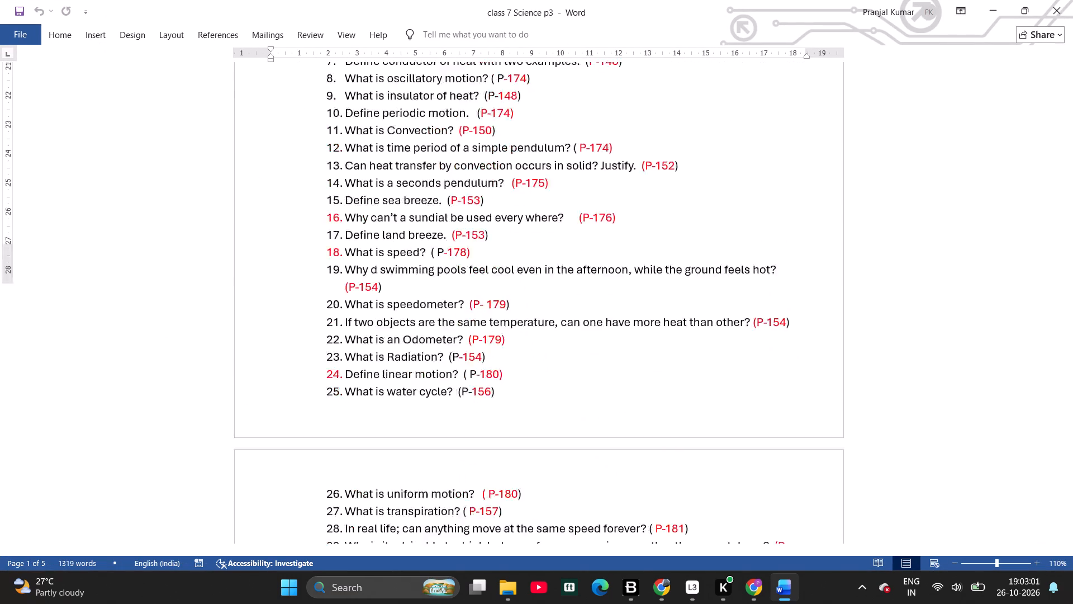
{"action": "scroll", "coordinate": [544, 316], "scroll_direction": "down", "scroll_amount": 4}
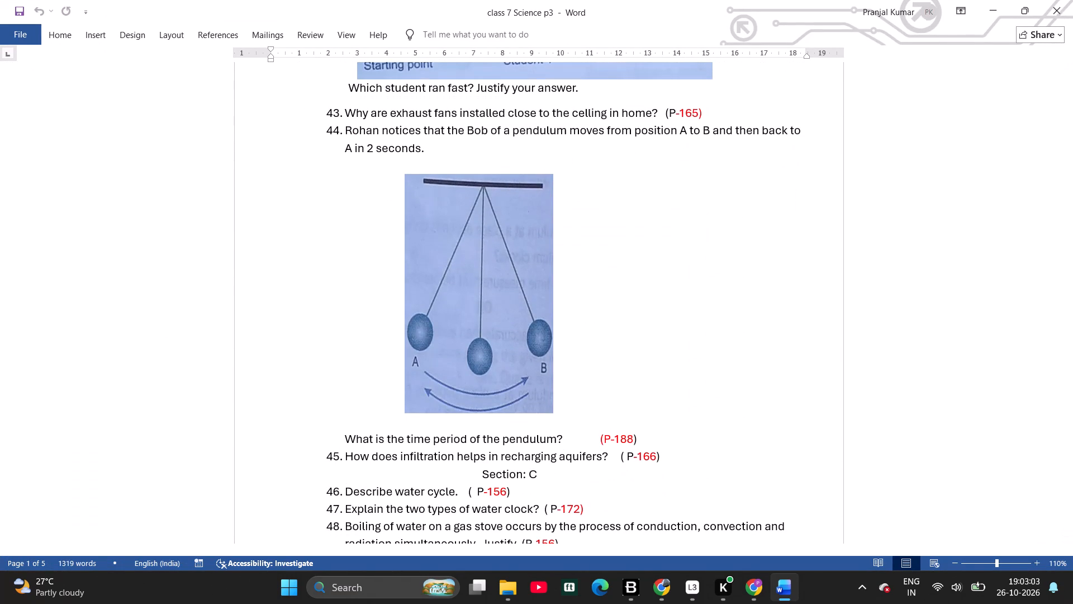
{"action": "scroll", "coordinate": [544, 316], "scroll_direction": "down", "scroll_amount": 2}
{"action": "left_click", "coordinate": [1072, 0]}
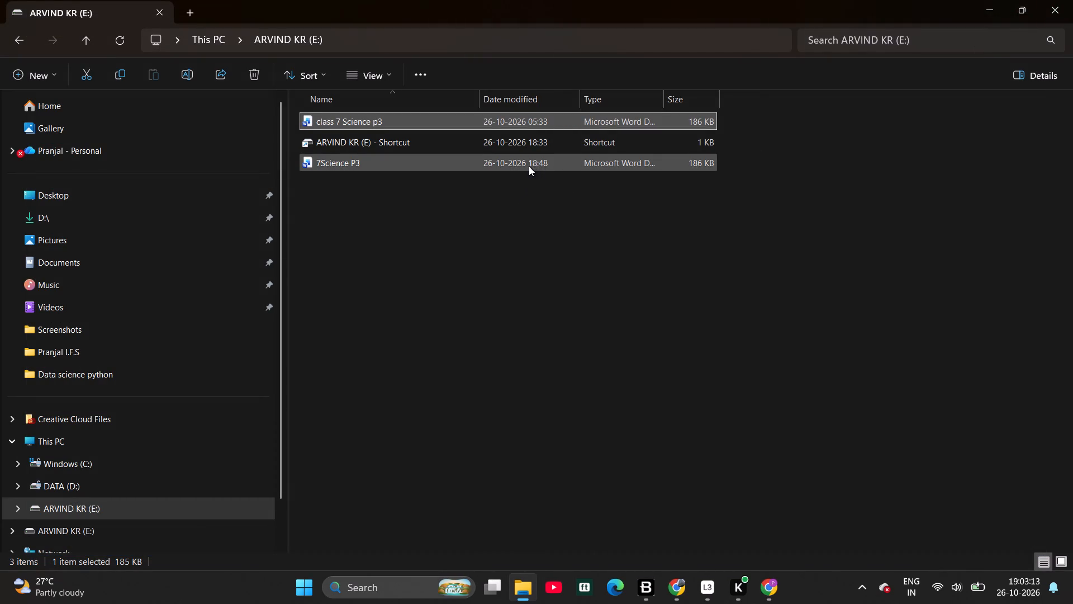
Open the "7Science P3" document from drive E: in Word.
{"action": "triple_click", "coordinate": [471, 157]}
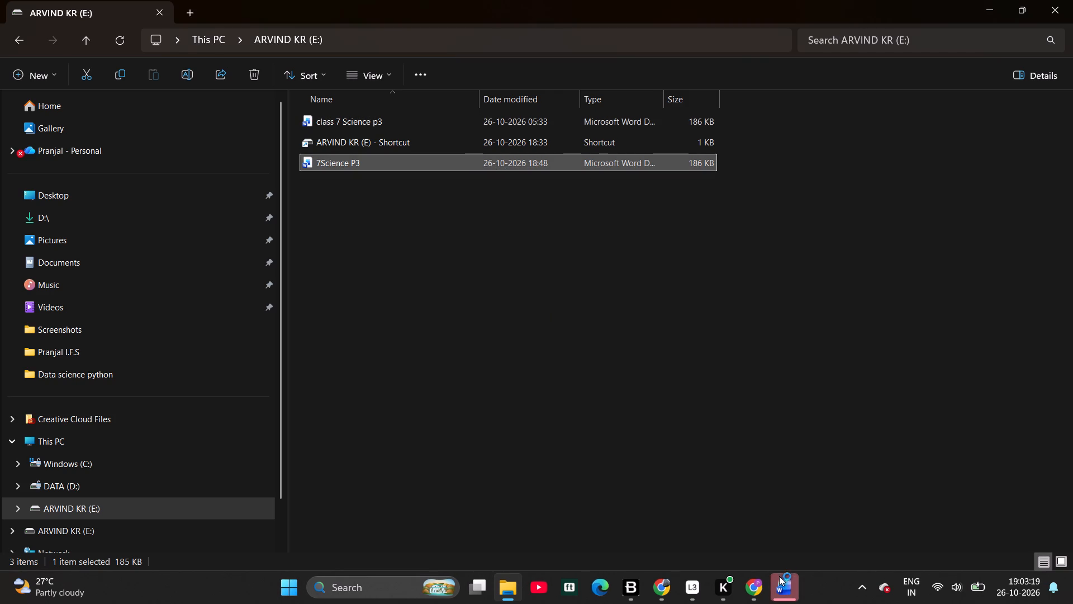
{"action": "left_click", "coordinate": [778, 586]}
Indent question 37's sub-question (b) with a first-line indent of about 1.25 cm and a hanging indent of about 1.75 cm.
{"action": "scroll", "coordinate": [640, 409], "scroll_direction": "down", "scroll_amount": 1}
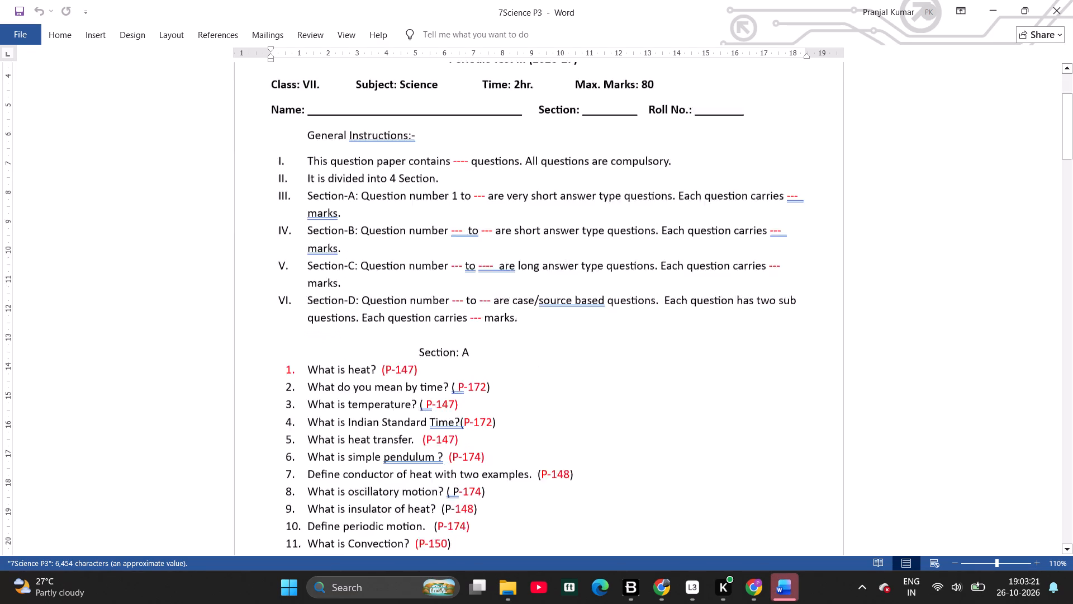
{"action": "scroll", "coordinate": [640, 409], "scroll_direction": "down", "scroll_amount": 4}
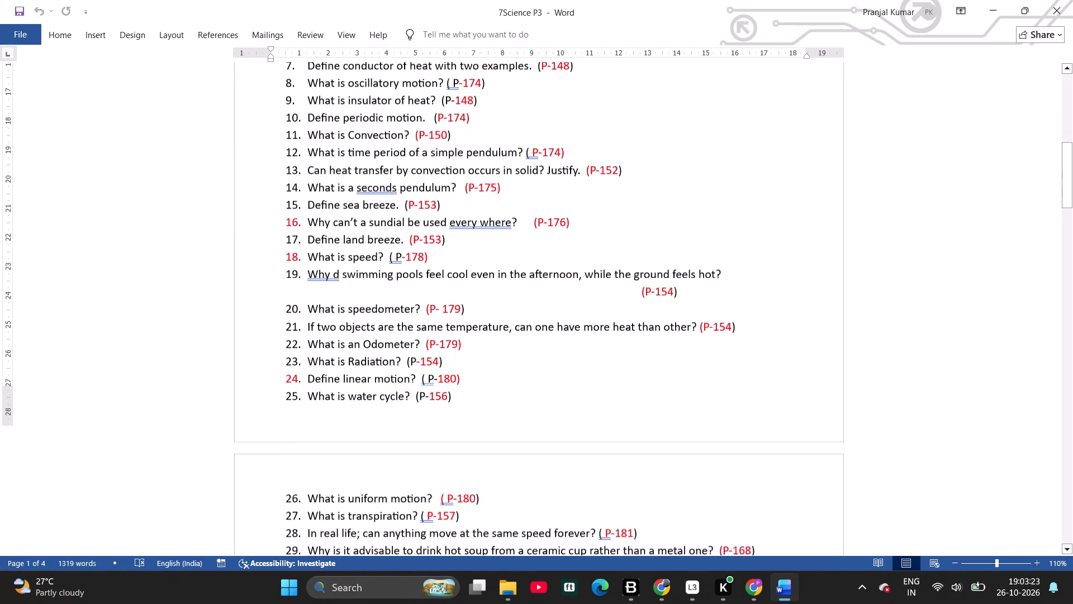
{"action": "scroll", "coordinate": [640, 409], "scroll_direction": "down", "scroll_amount": 3}
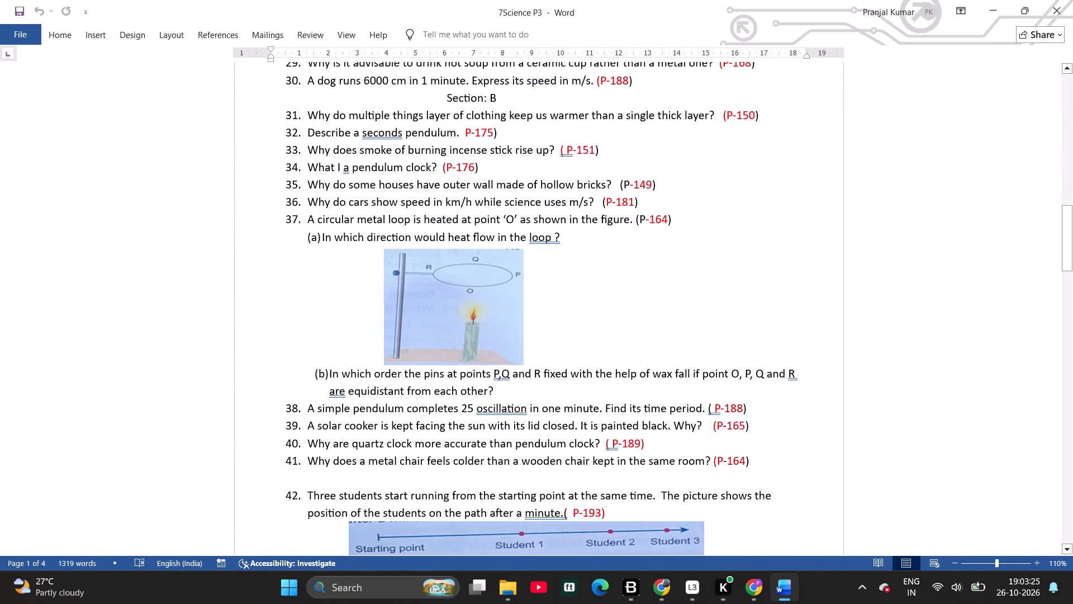
{"action": "left_click", "coordinate": [316, 374]}
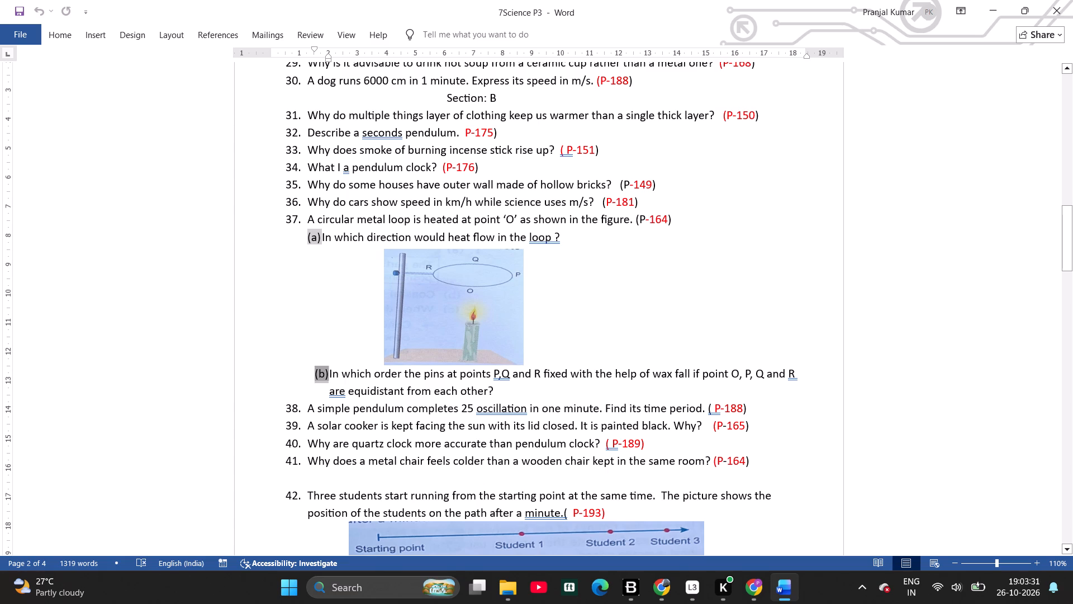
{"action": "left_click_drag", "start_coordinate": [331, 373], "coordinate": [493, 389]}
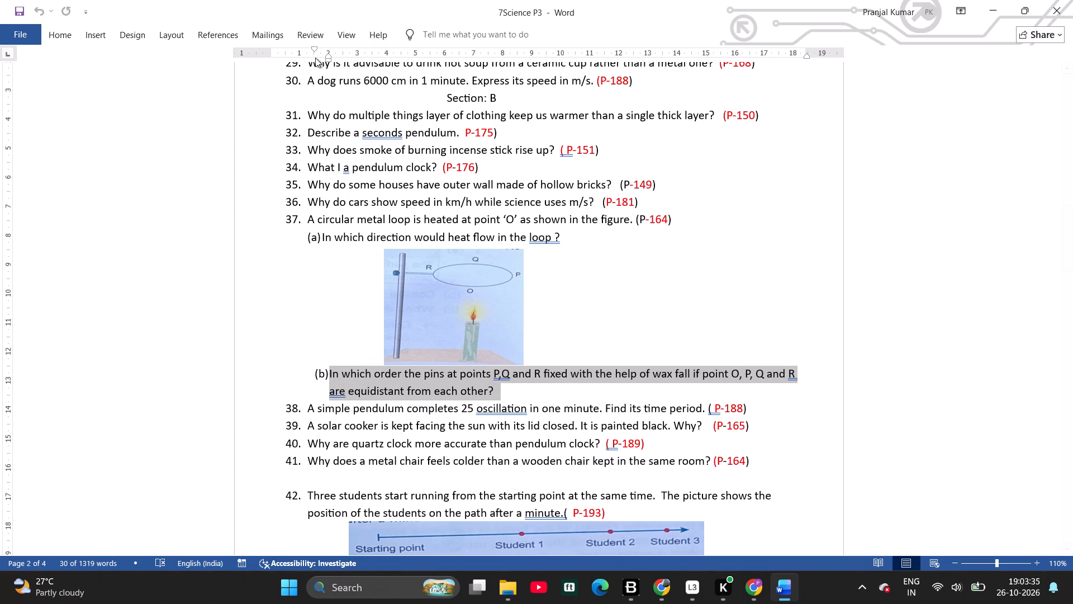
{"action": "left_click_drag", "start_coordinate": [314, 50], "coordinate": [308, 50]}
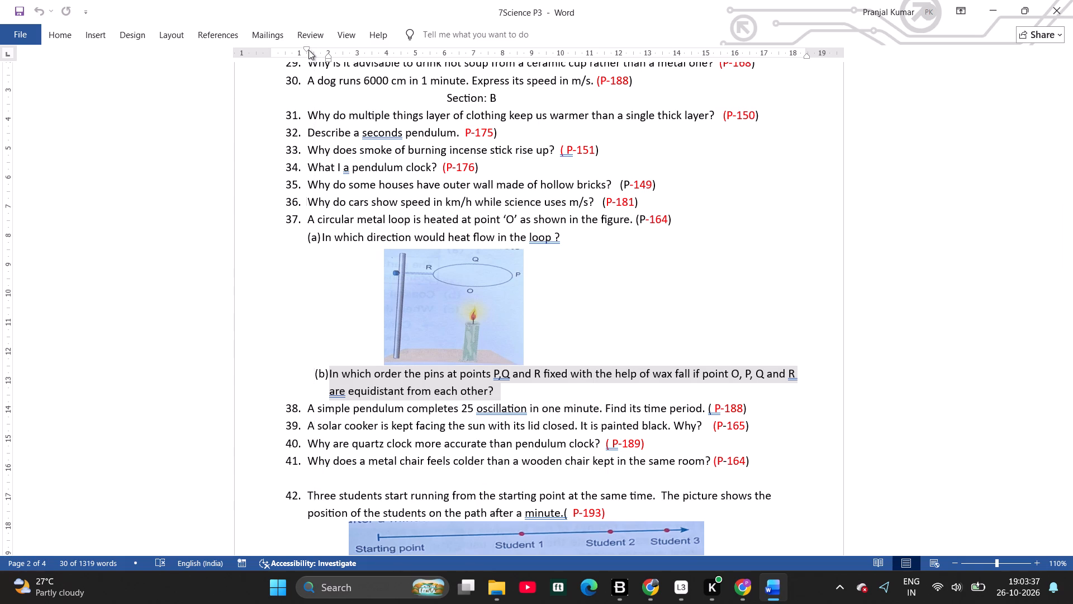
{"action": "left_click_drag", "start_coordinate": [308, 50], "coordinate": [308, 50]}
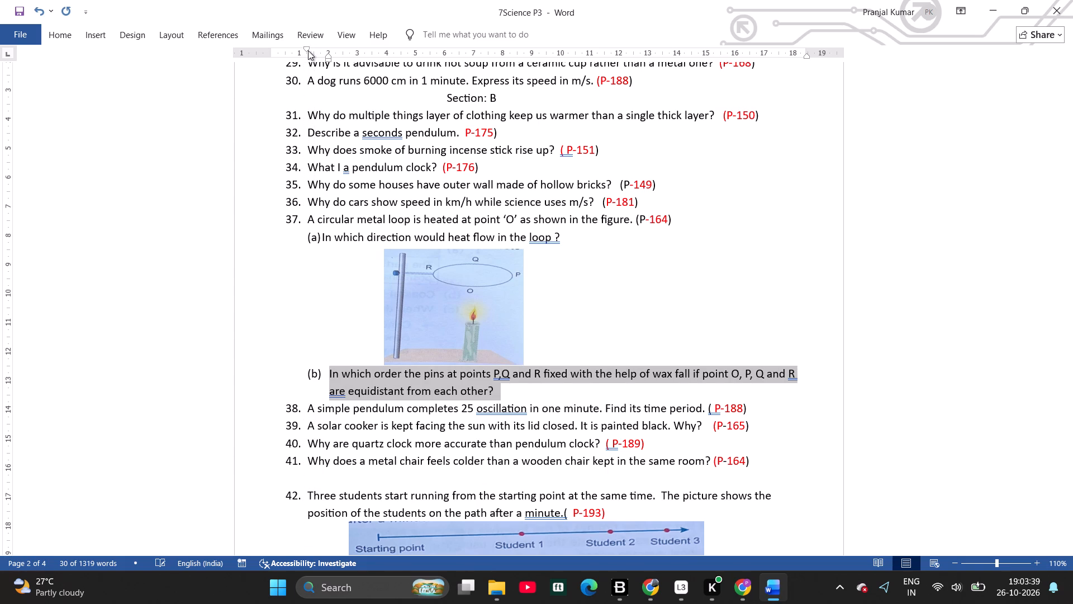
{"action": "left_click_drag", "start_coordinate": [326, 58], "coordinate": [315, 59]}
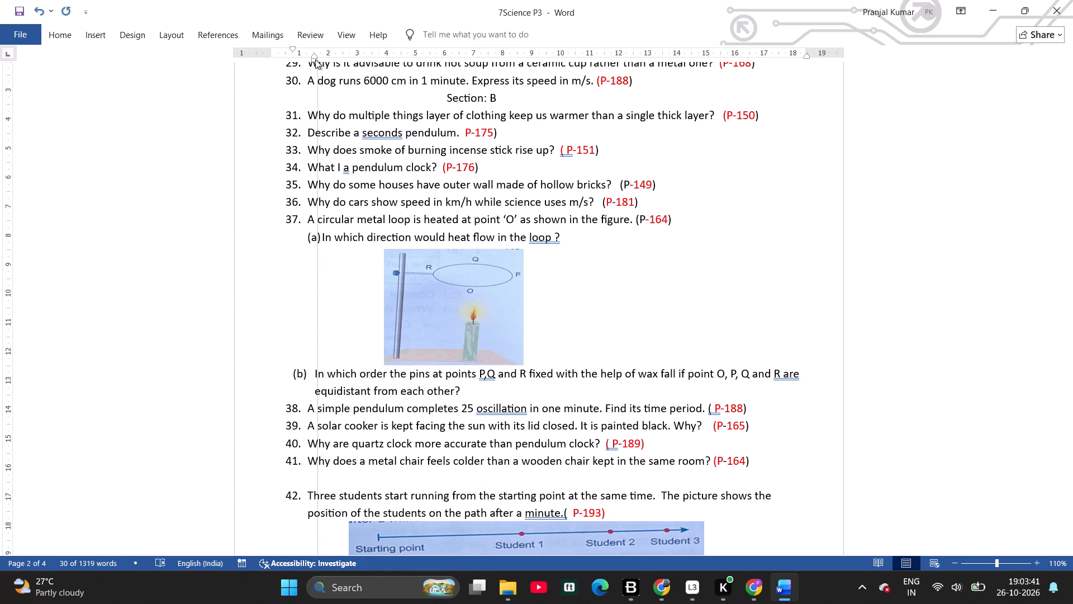
{"action": "left_click_drag", "start_coordinate": [315, 59], "coordinate": [320, 59]}
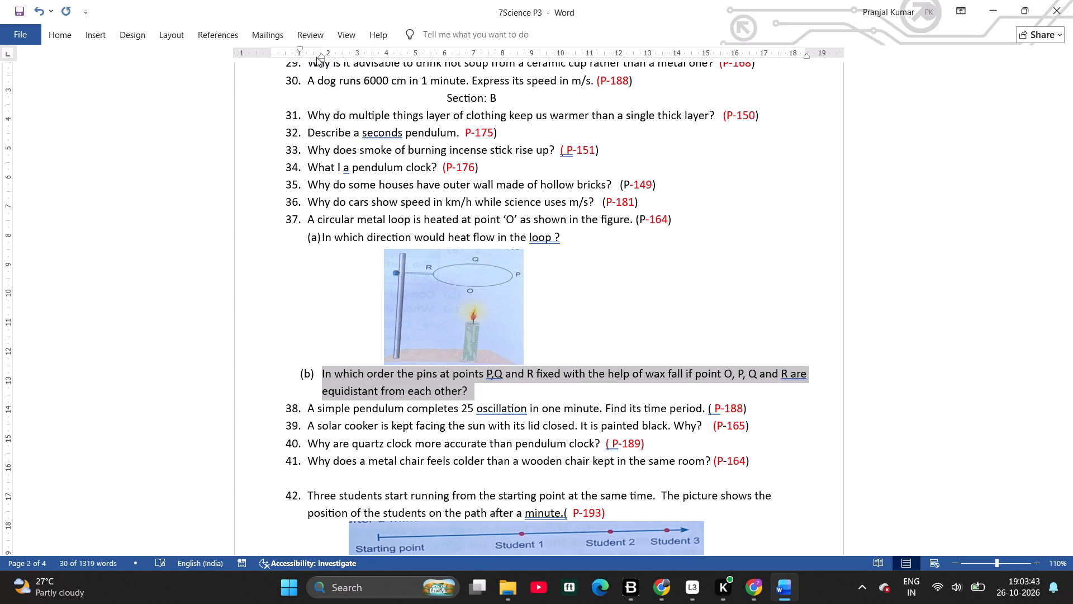
{"action": "left_click_drag", "start_coordinate": [301, 50], "coordinate": [308, 50]}
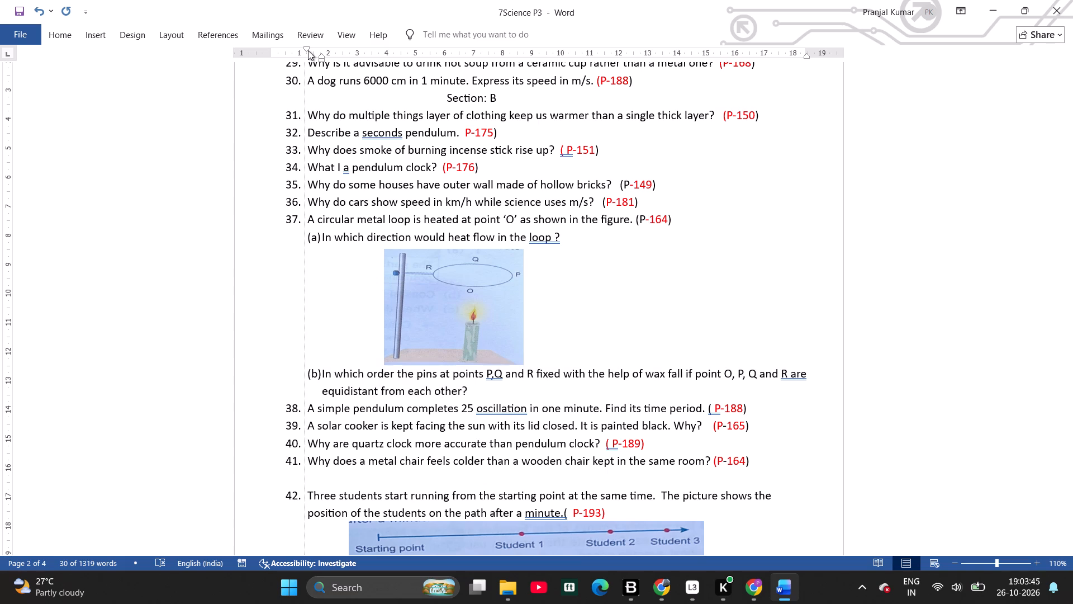
{"action": "left_click_drag", "start_coordinate": [308, 50], "coordinate": [307, 51]}
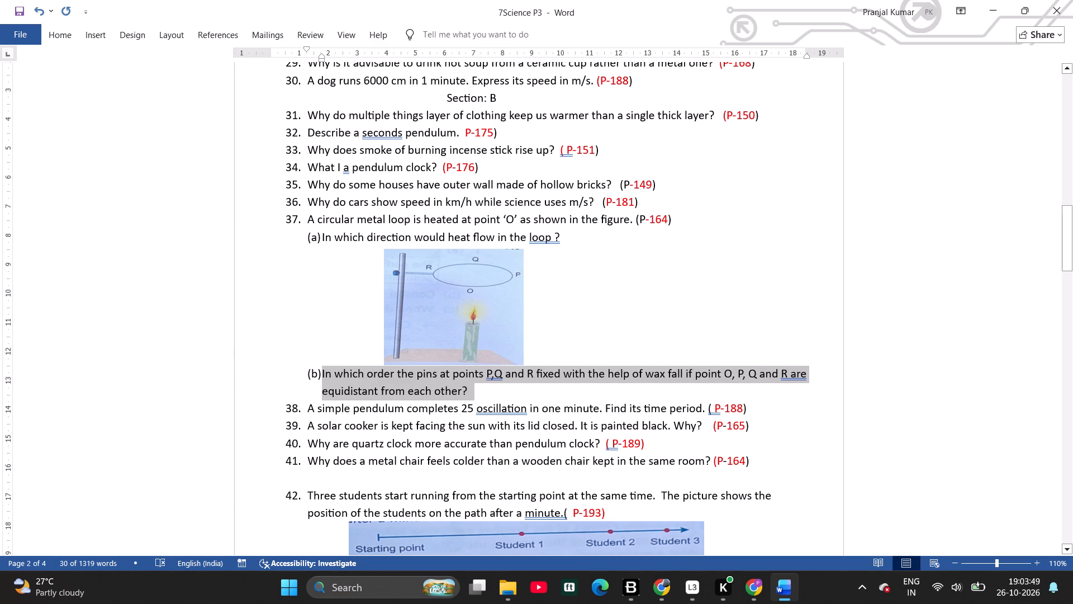
Review the layout of the question paper from question 37 through Section D, and return to the title.
{"action": "scroll", "coordinate": [542, 403], "scroll_direction": "down", "scroll_amount": 2}
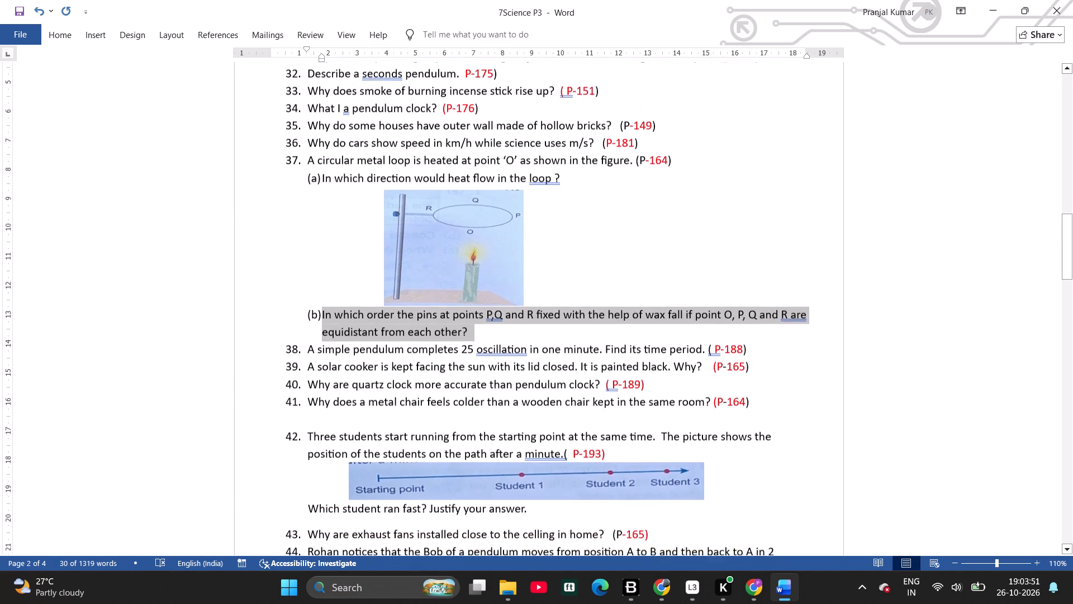
{"action": "scroll", "coordinate": [542, 403], "scroll_direction": "down", "scroll_amount": 5}
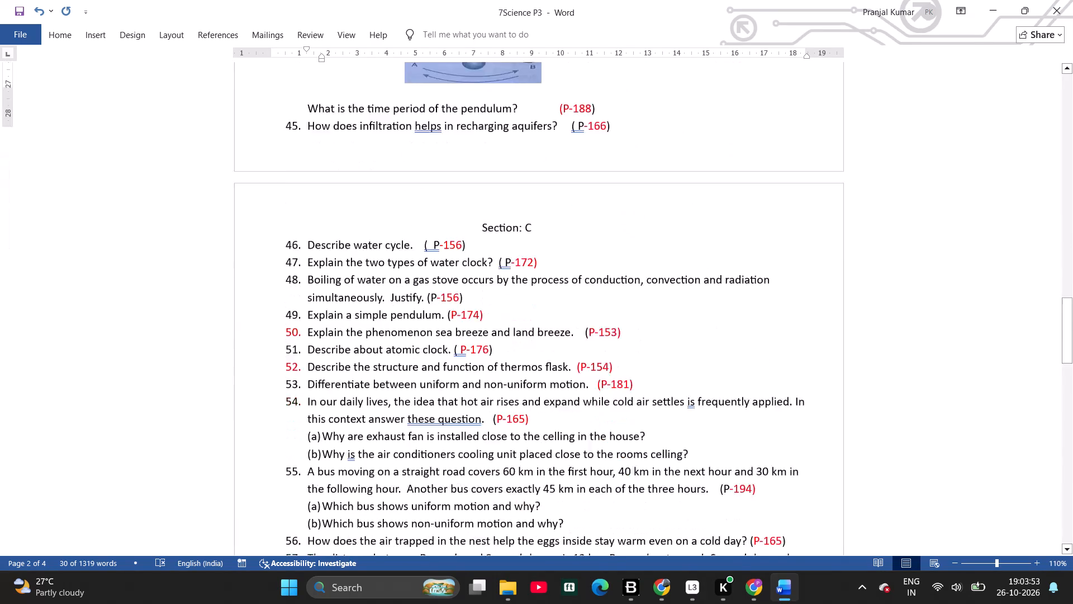
{"action": "scroll", "coordinate": [542, 403], "scroll_direction": "down", "scroll_amount": 4}
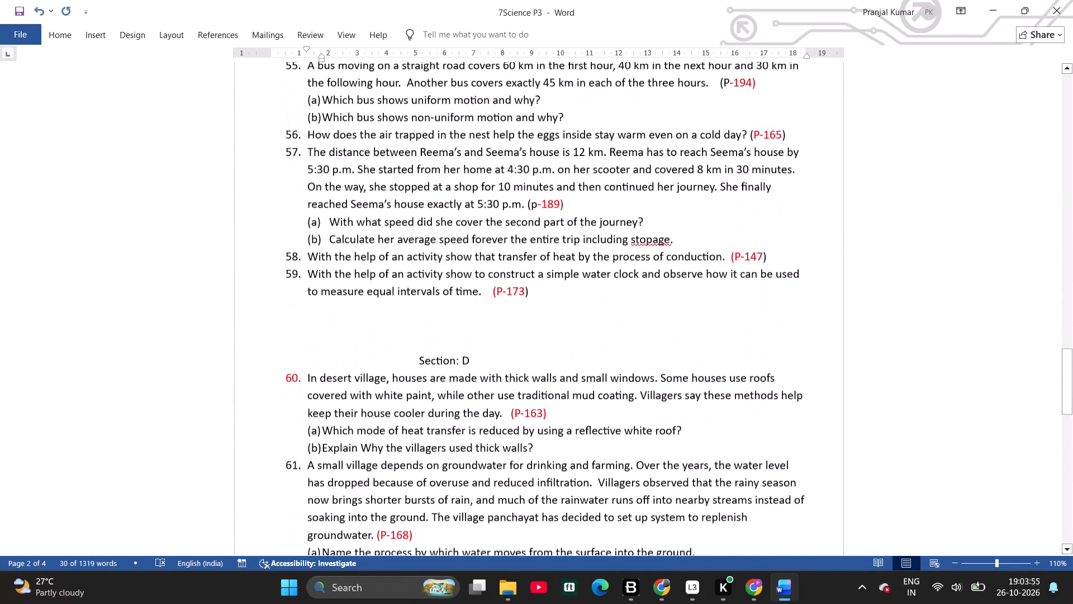
{"action": "scroll", "coordinate": [542, 403], "scroll_direction": "down", "scroll_amount": 4}
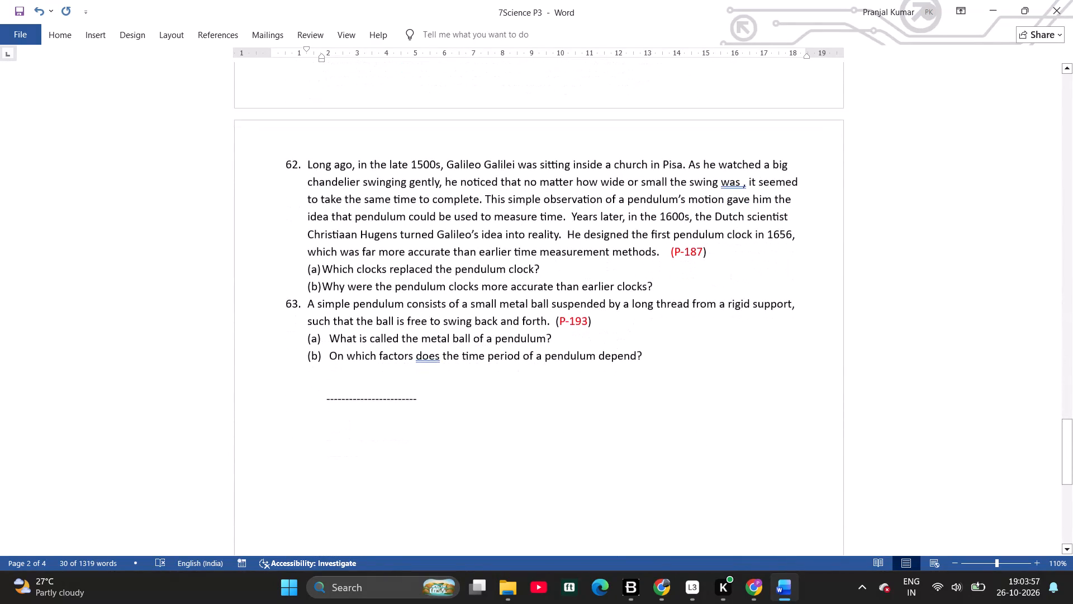
{"action": "scroll", "coordinate": [542, 403], "scroll_direction": "down", "scroll_amount": 1}
{"action": "scroll", "coordinate": [542, 403], "scroll_direction": "up", "scroll_amount": 20}
{"action": "scroll", "coordinate": [542, 403], "scroll_direction": "up", "scroll_amount": 8}
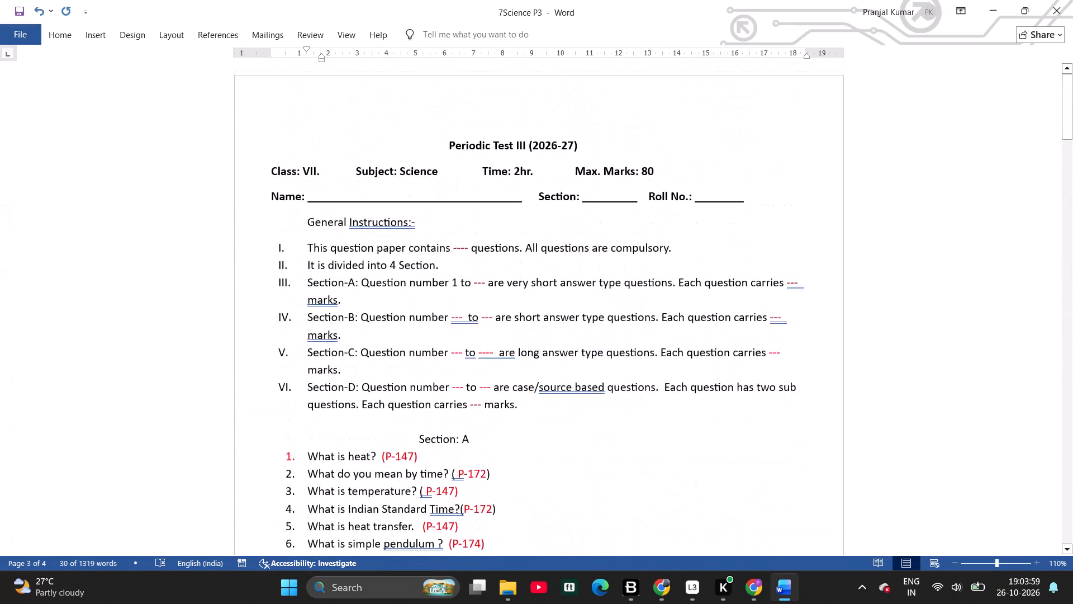
{"action": "scroll", "coordinate": [542, 403], "scroll_direction": "up", "scroll_amount": 6}
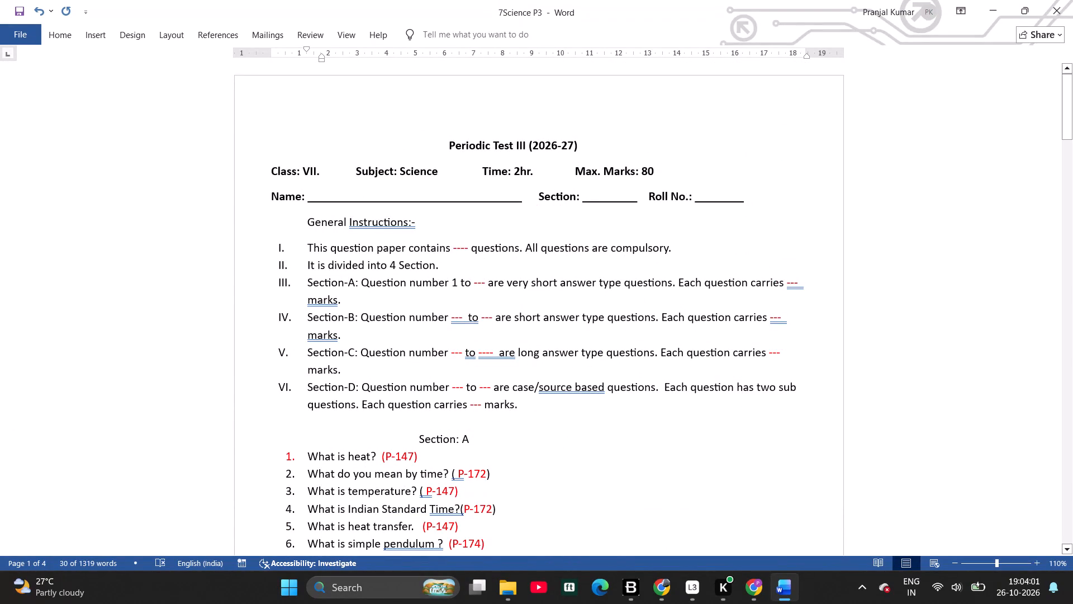
Check the general instructions and the alignment of Section D's questions 60 to 63 once more.
{"action": "left_click_drag", "start_coordinate": [313, 247], "coordinate": [474, 336]}
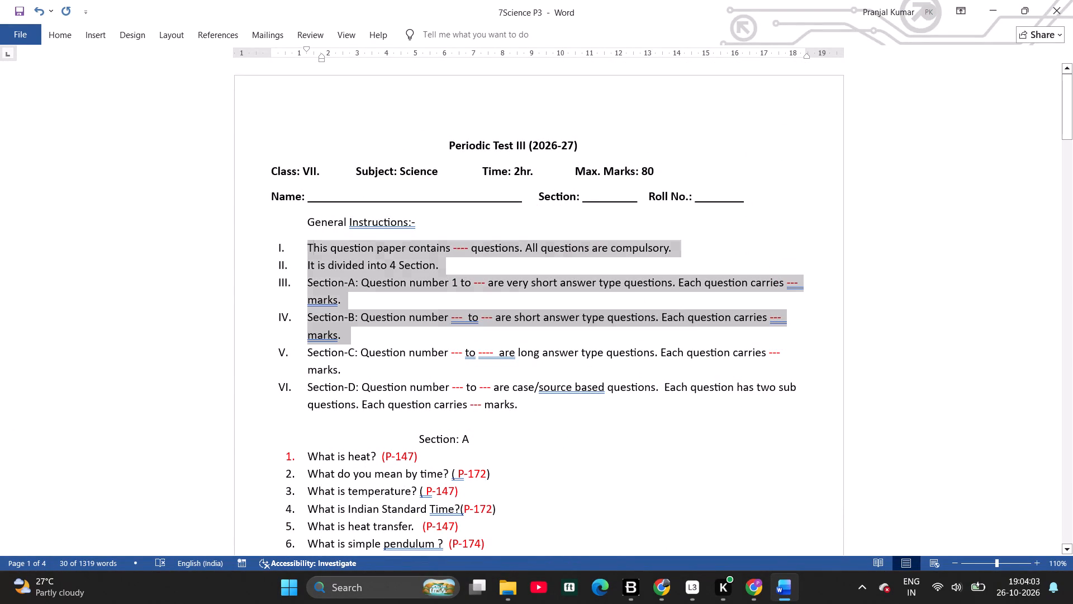
{"action": "left_click_drag", "start_coordinate": [474, 336], "coordinate": [500, 356]}
{"action": "left_click", "coordinate": [580, 426]}
{"action": "scroll", "coordinate": [580, 426], "scroll_direction": "down", "scroll_amount": 5}
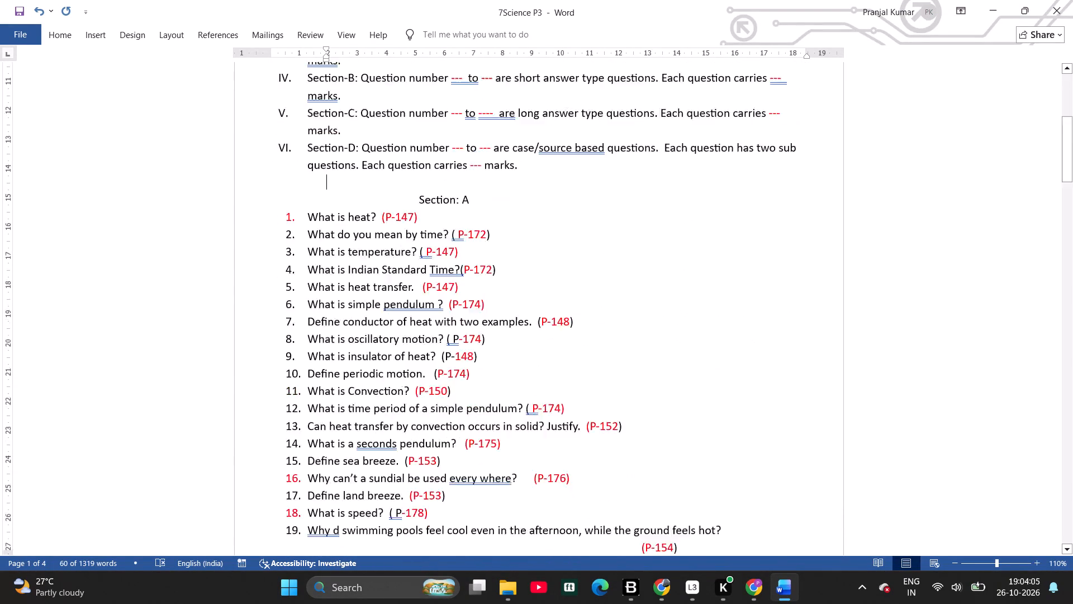
{"action": "scroll", "coordinate": [580, 426], "scroll_direction": "down", "scroll_amount": 20}
{"action": "scroll", "coordinate": [580, 426], "scroll_direction": "down", "scroll_amount": 2}
{"action": "scroll", "coordinate": [580, 426], "scroll_direction": "up", "scroll_amount": 4}
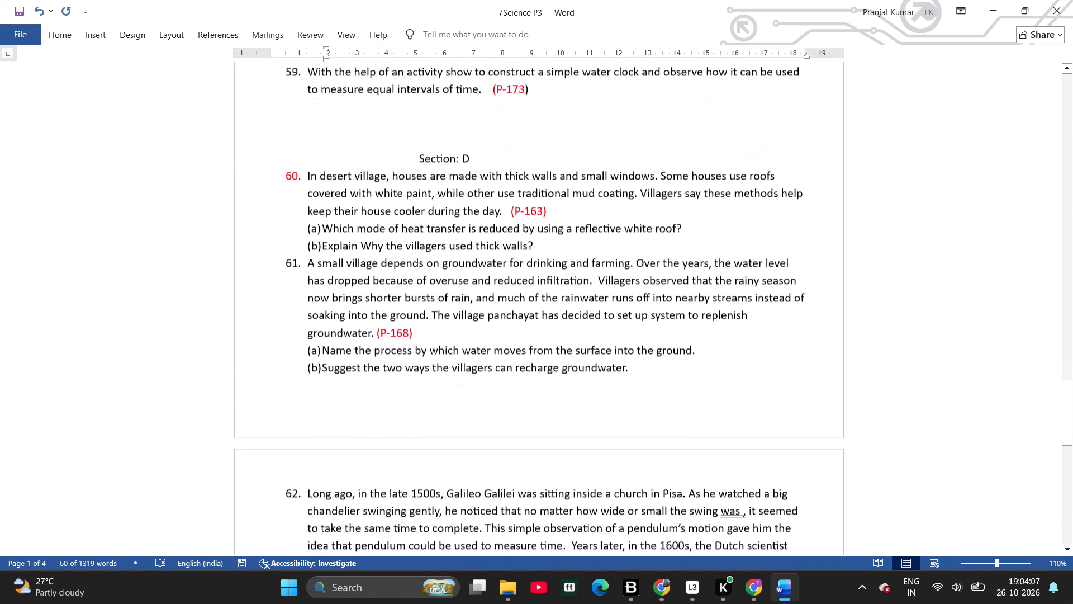
{"action": "scroll", "coordinate": [580, 426], "scroll_direction": "down", "scroll_amount": 1}
{"action": "left_click_drag", "start_coordinate": [355, 351], "coordinate": [477, 449]}
{"action": "left_click", "coordinate": [846, 378]}
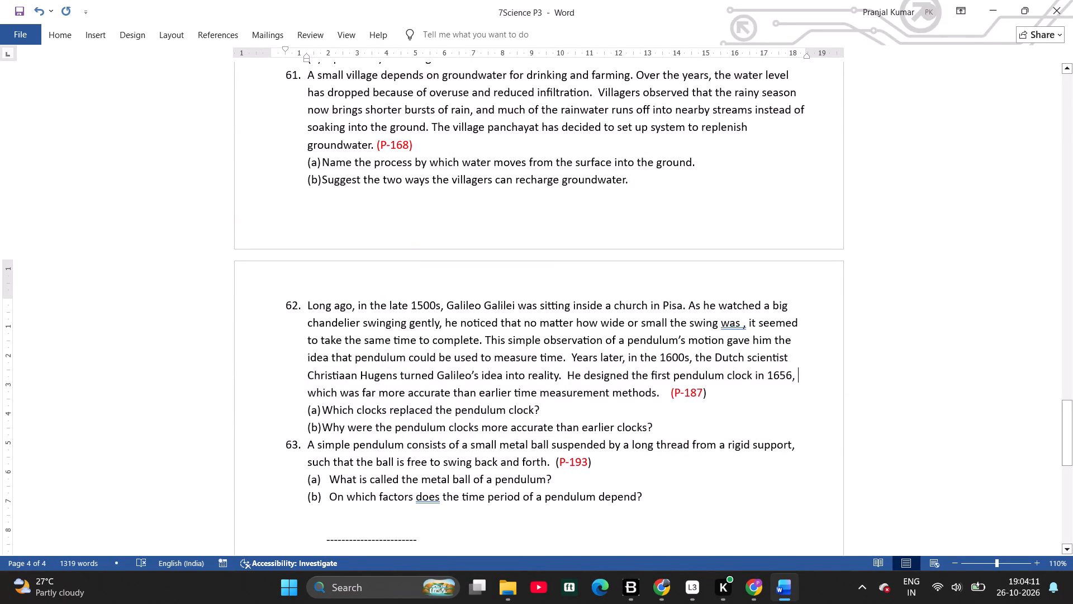
{"action": "scroll", "coordinate": [733, 285], "scroll_direction": "up", "scroll_amount": 2}
{"action": "left_click_drag", "start_coordinate": [468, 258], "coordinate": [558, 338]}
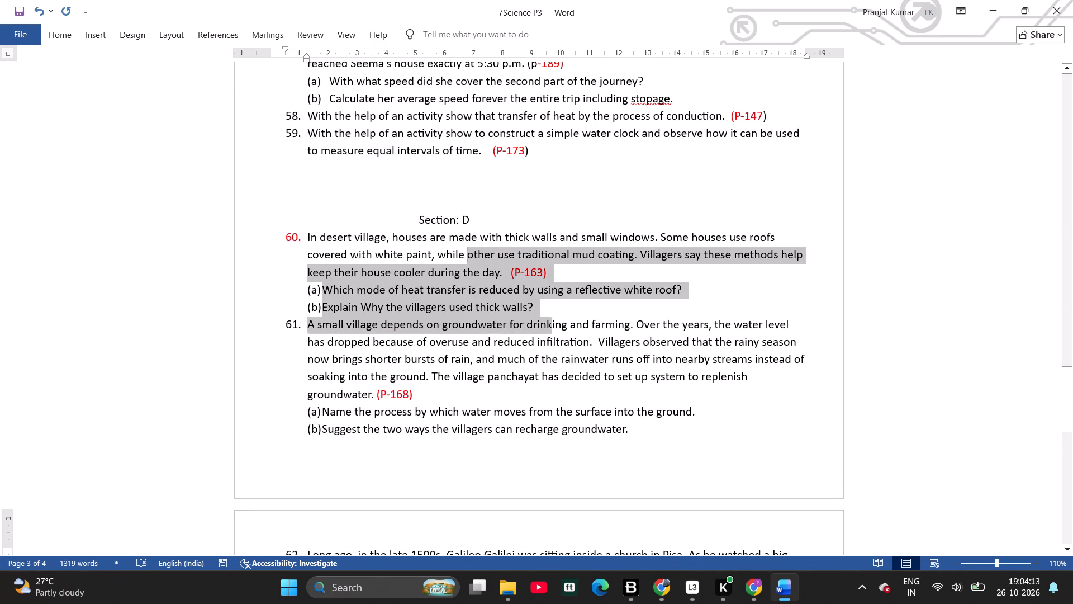
{"action": "left_click_drag", "start_coordinate": [558, 338], "coordinate": [592, 372]}
{"action": "left_click", "coordinate": [1008, 305]}
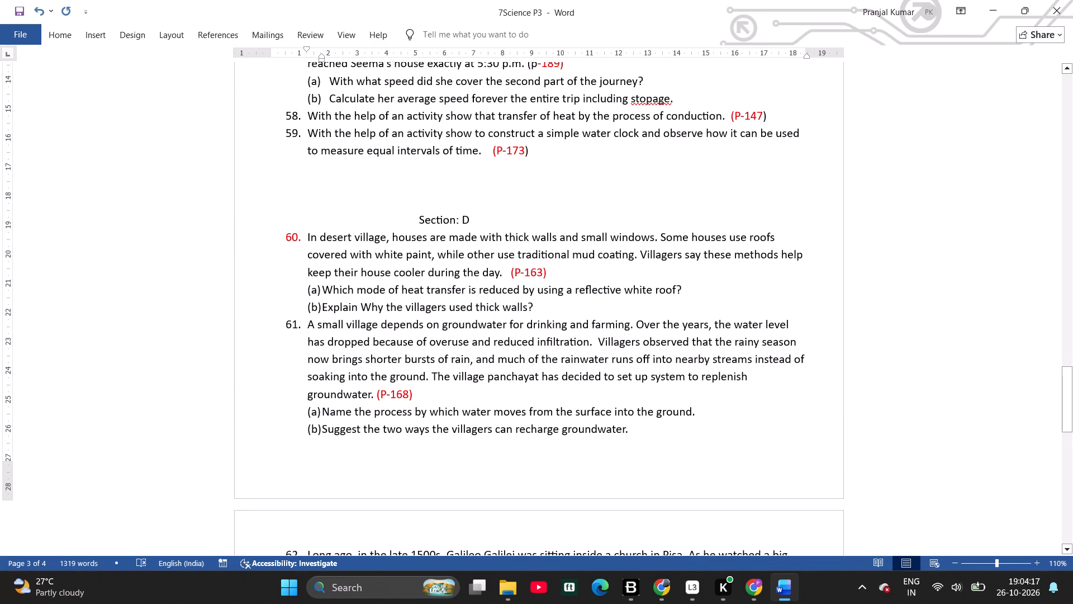
Save the question paper and close it.
{"action": "key", "text": "ctrl+s"}
{"action": "left_click", "coordinate": [1072, 0]}
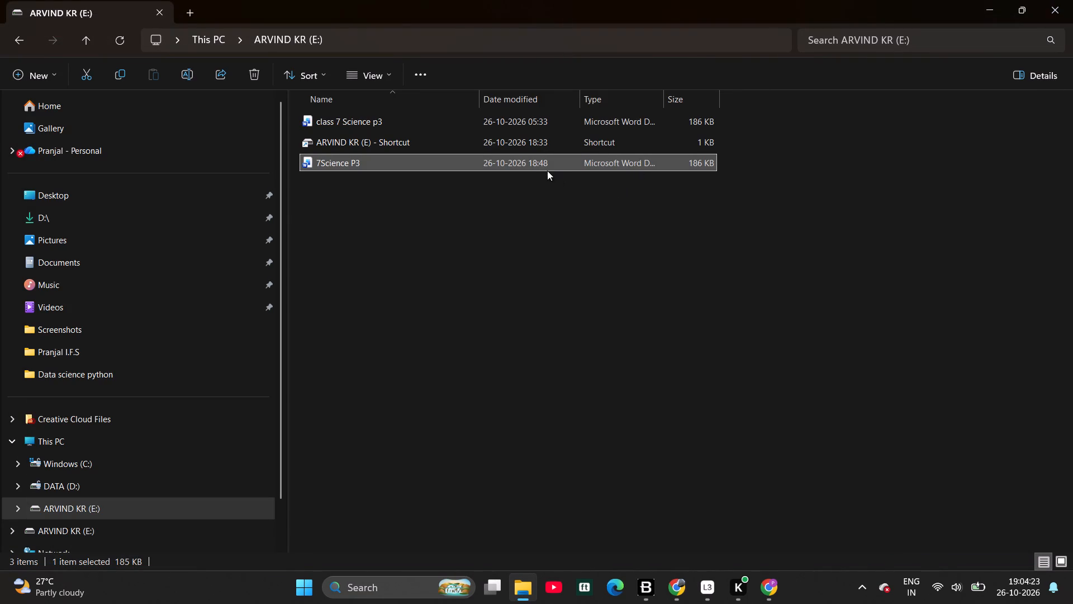
Permanently delete the "class 7 Science p3" file from drive E: in File Explorer.
{"action": "left_click", "coordinate": [419, 122]}
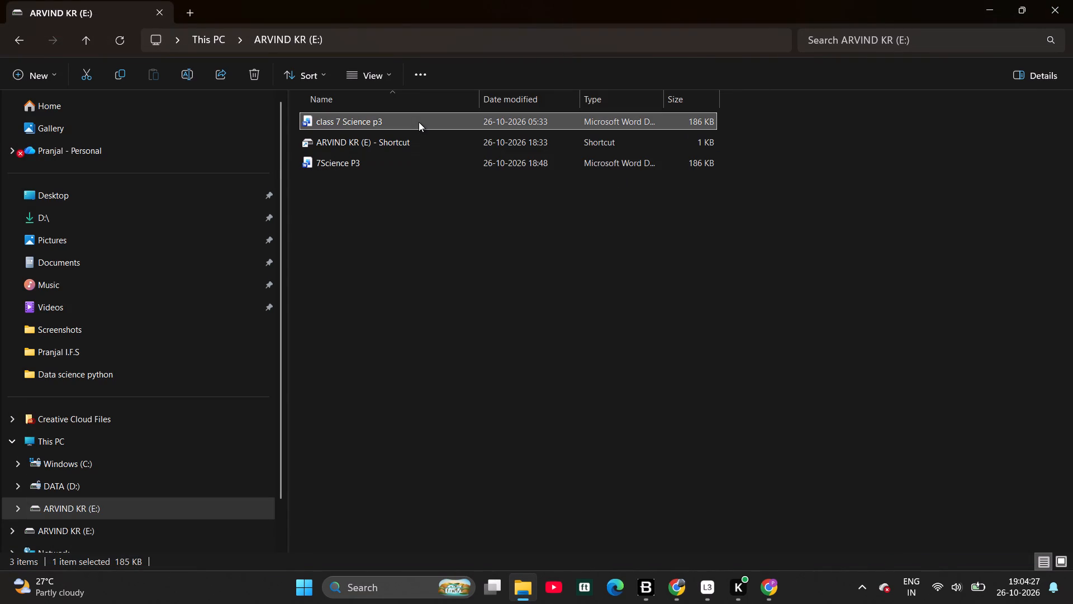
{"action": "key", "text": "Delete"}
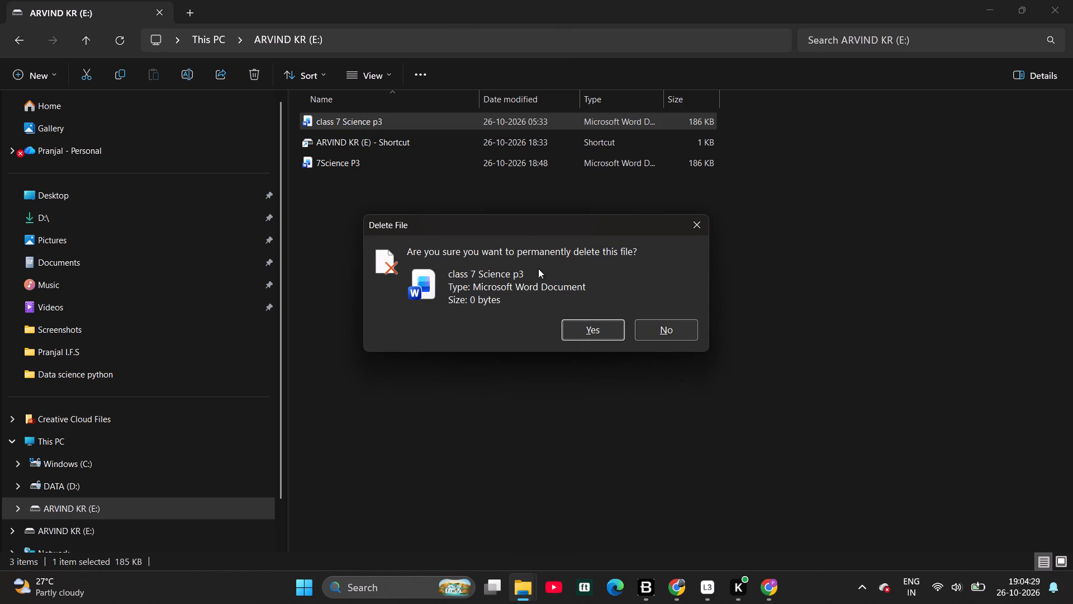
{"action": "left_click", "coordinate": [599, 328]}
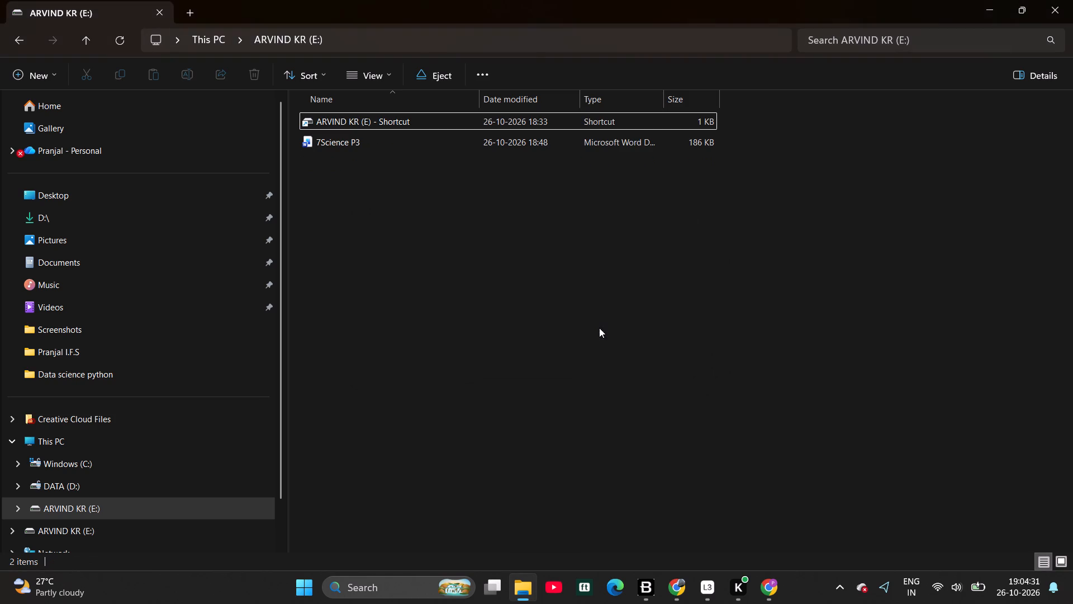
{"action": "left_click", "coordinate": [435, 244]}
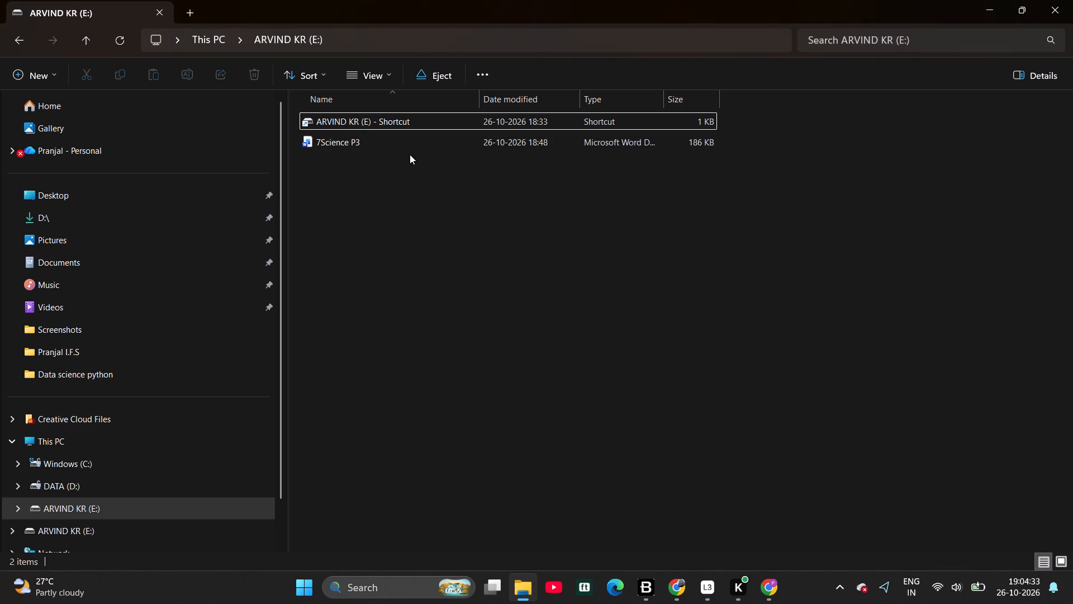
Open the 7Science P3 document from drive E:, check its pages from the title through question 63, and close it.
{"action": "double_click", "coordinate": [410, 145]}
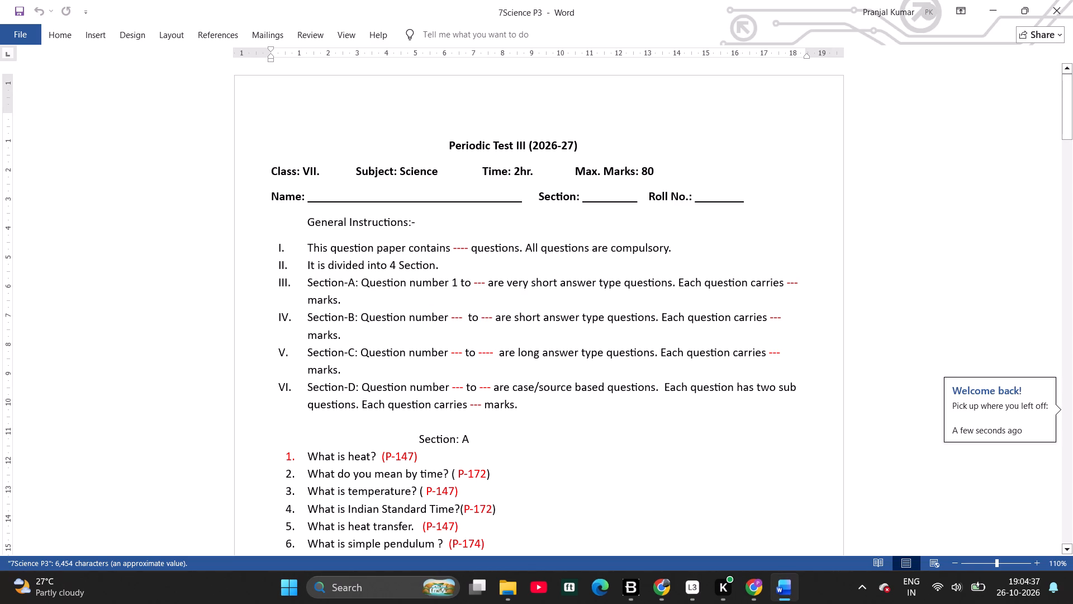
{"action": "scroll", "coordinate": [542, 350], "scroll_direction": "down", "scroll_amount": 1}
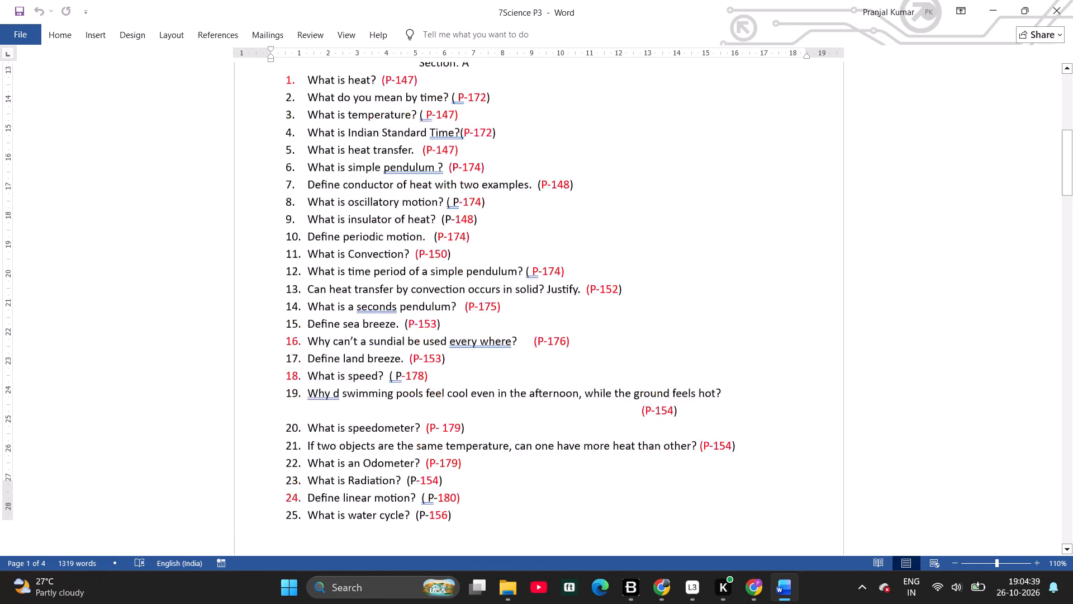
{"action": "scroll", "coordinate": [542, 350], "scroll_direction": "down", "scroll_amount": 4}
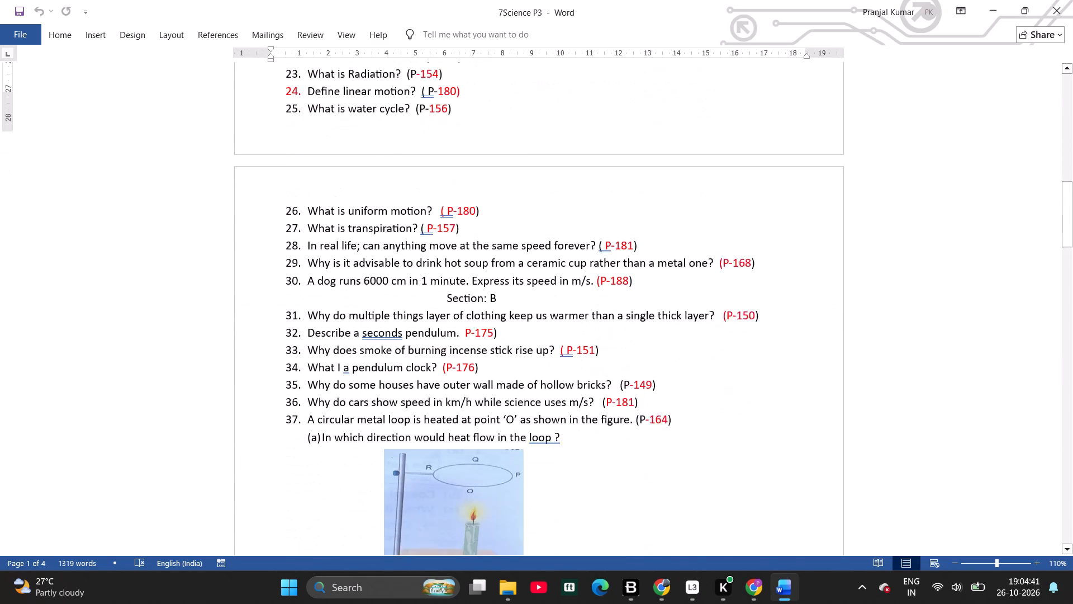
{"action": "scroll", "coordinate": [542, 350], "scroll_direction": "down", "scroll_amount": 7}
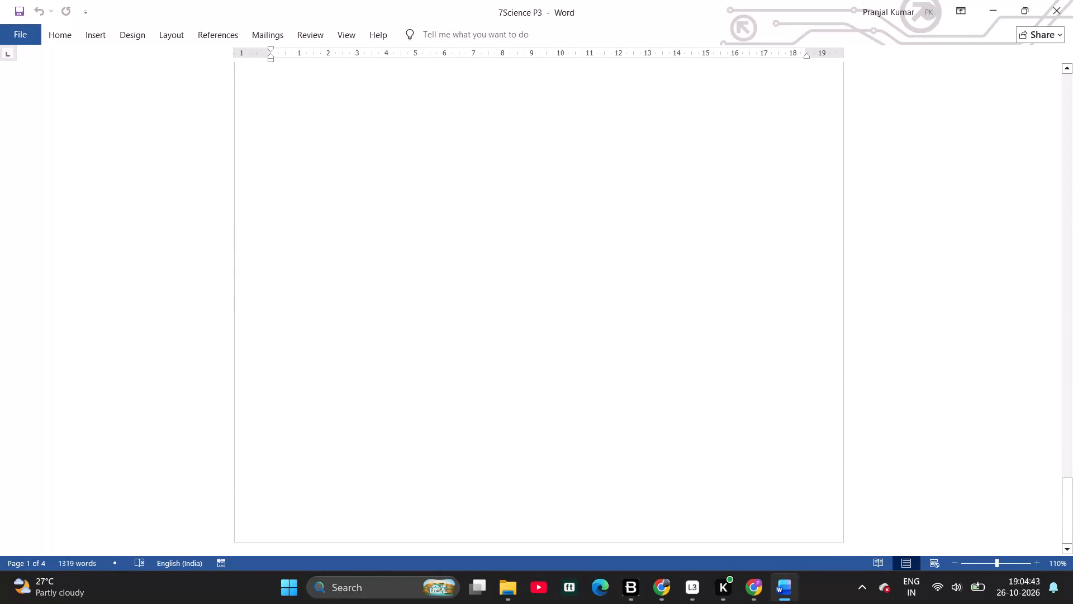
{"action": "scroll", "coordinate": [542, 350], "scroll_direction": "up", "scroll_amount": 3}
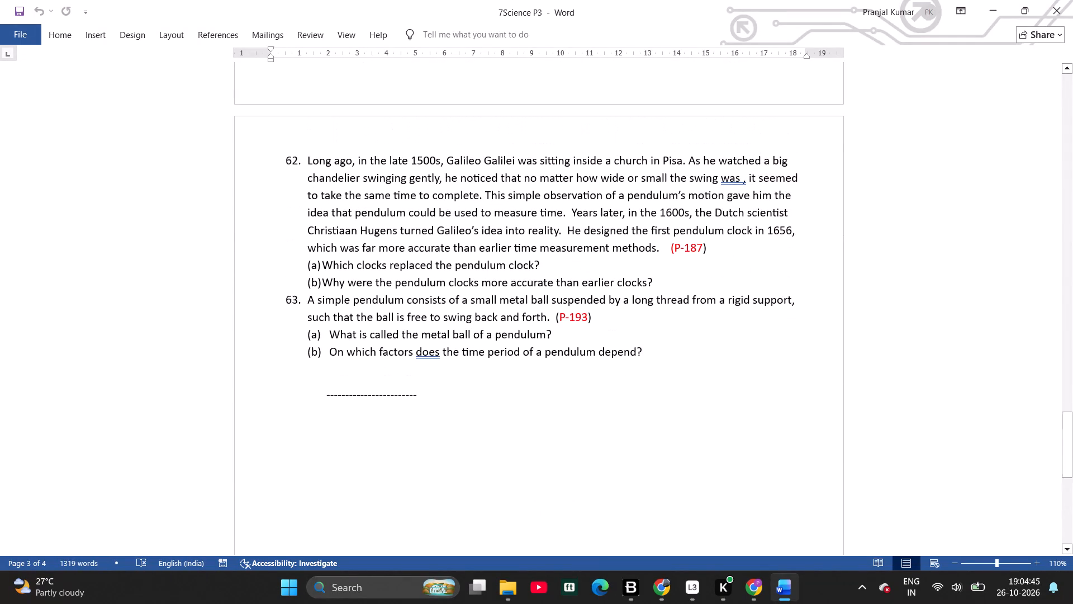
{"action": "scroll", "coordinate": [542, 350], "scroll_direction": "up", "scroll_amount": 3}
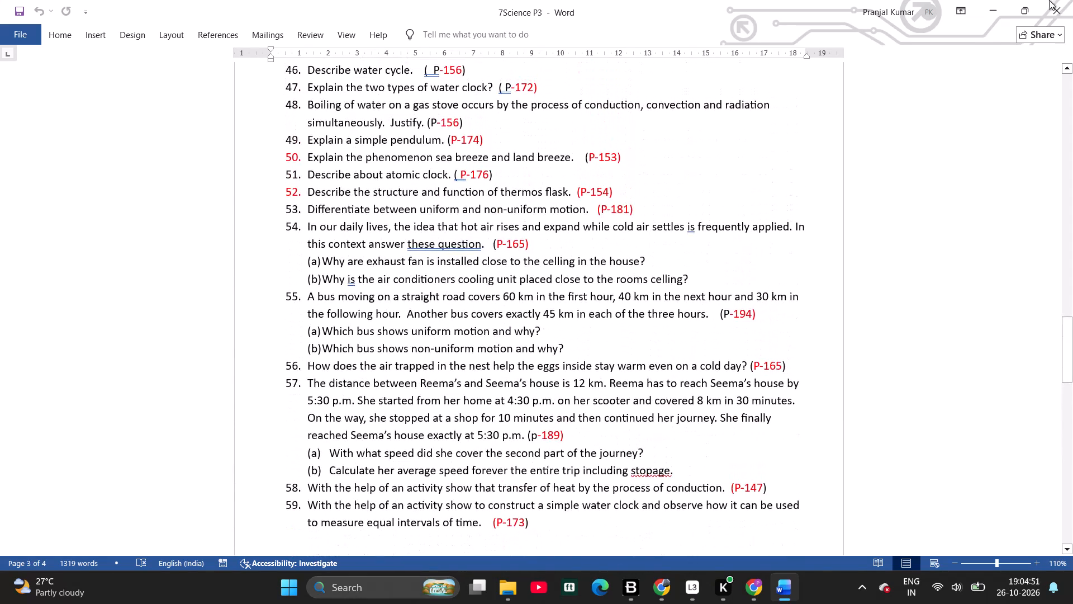
{"action": "left_click", "coordinate": [1072, 0]}
Check the files on drive E: by opening its drive shortcut and going back to the drive itself.
{"action": "left_click", "coordinate": [566, 336]}
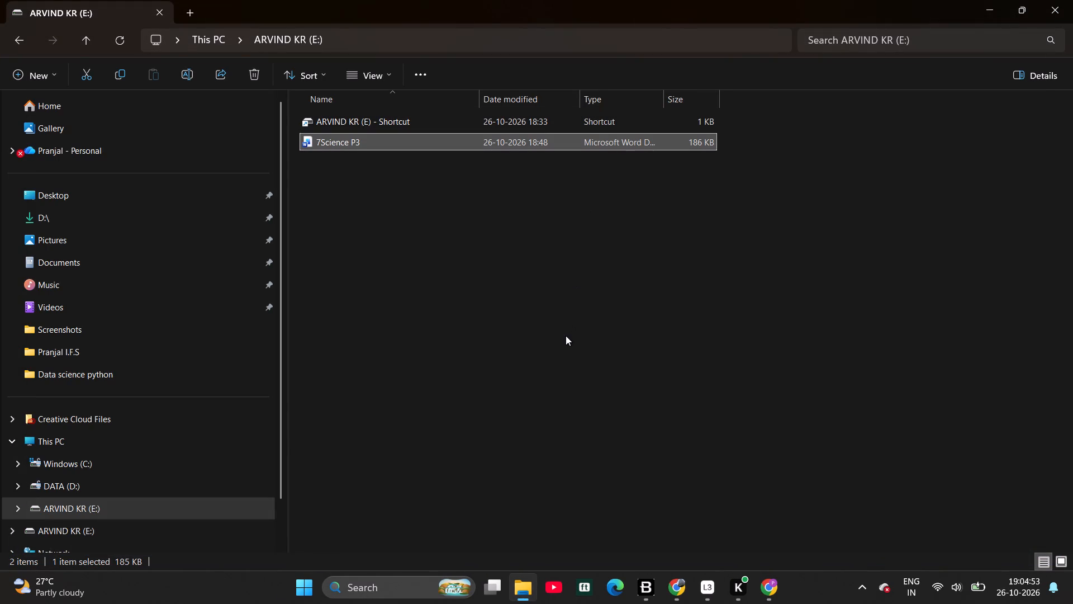
{"action": "left_click", "coordinate": [402, 150]}
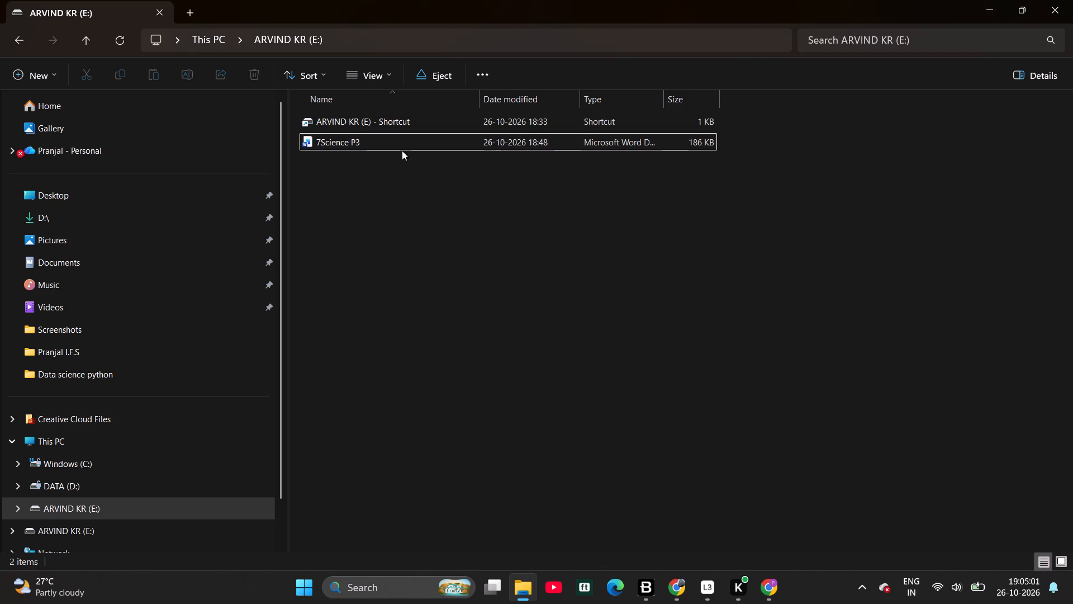
{"action": "double_click", "coordinate": [440, 124]}
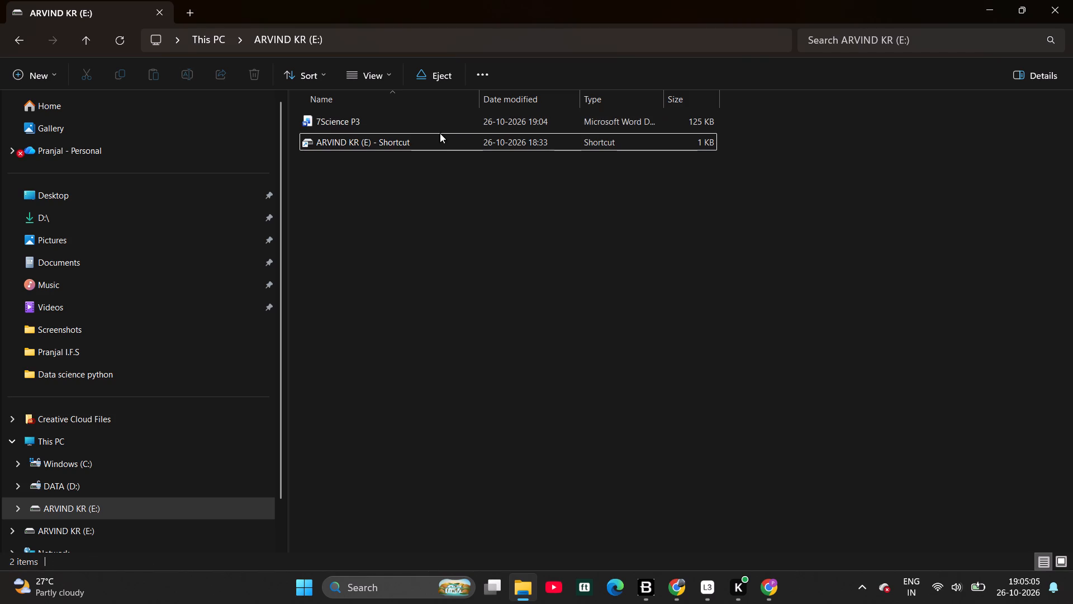
{"action": "scroll", "coordinate": [464, 289], "scroll_direction": "right", "scroll_amount": 13}
{"action": "scroll", "coordinate": [112, 375], "scroll_direction": "right", "scroll_amount": 7}
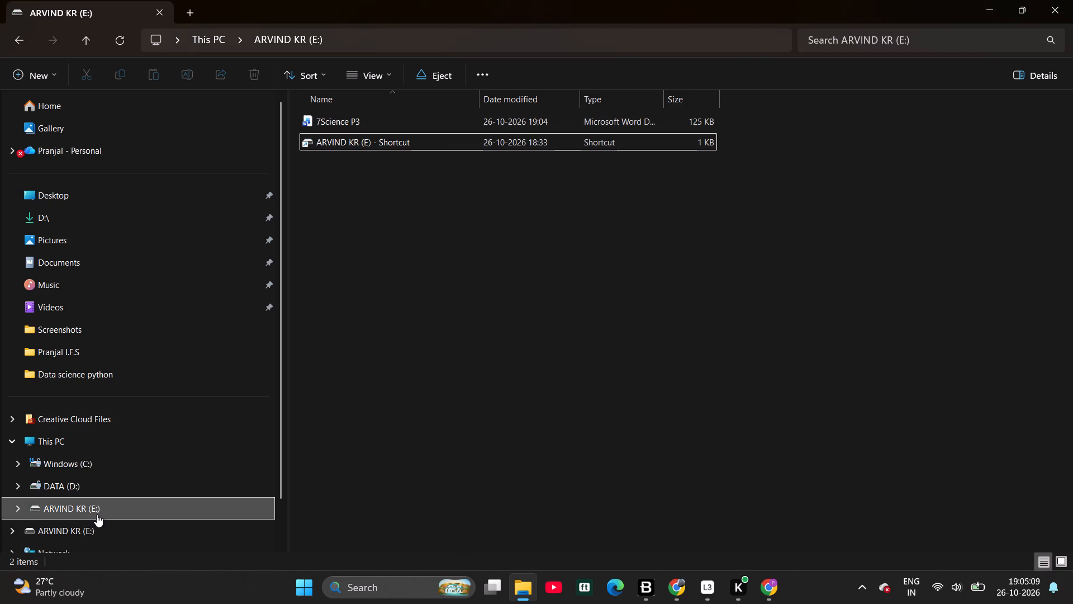
{"action": "triple_click", "coordinate": [101, 509]}
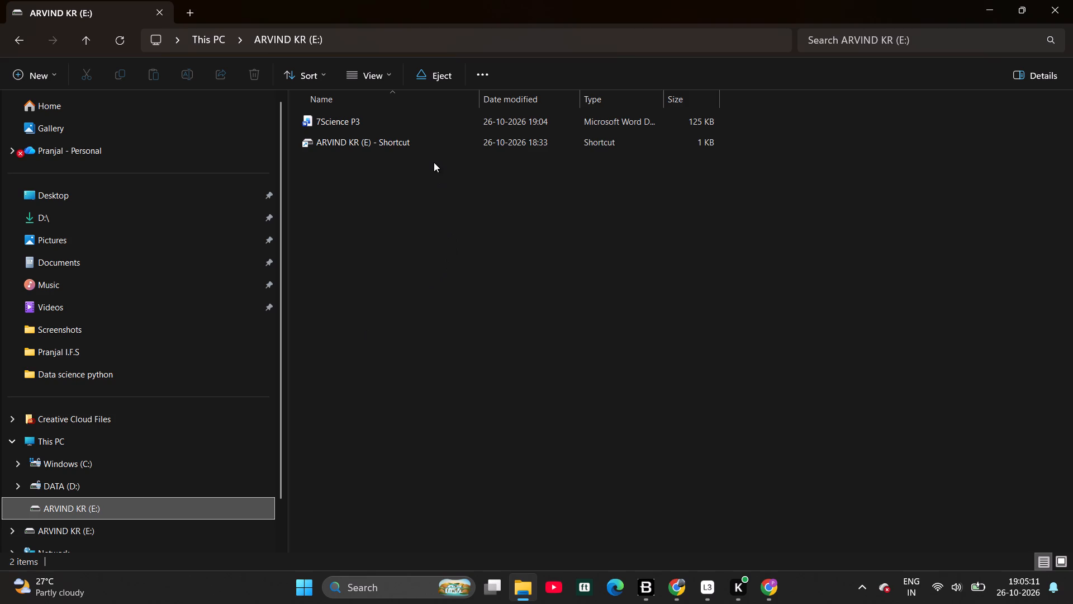
{"action": "double_click", "coordinate": [439, 144]}
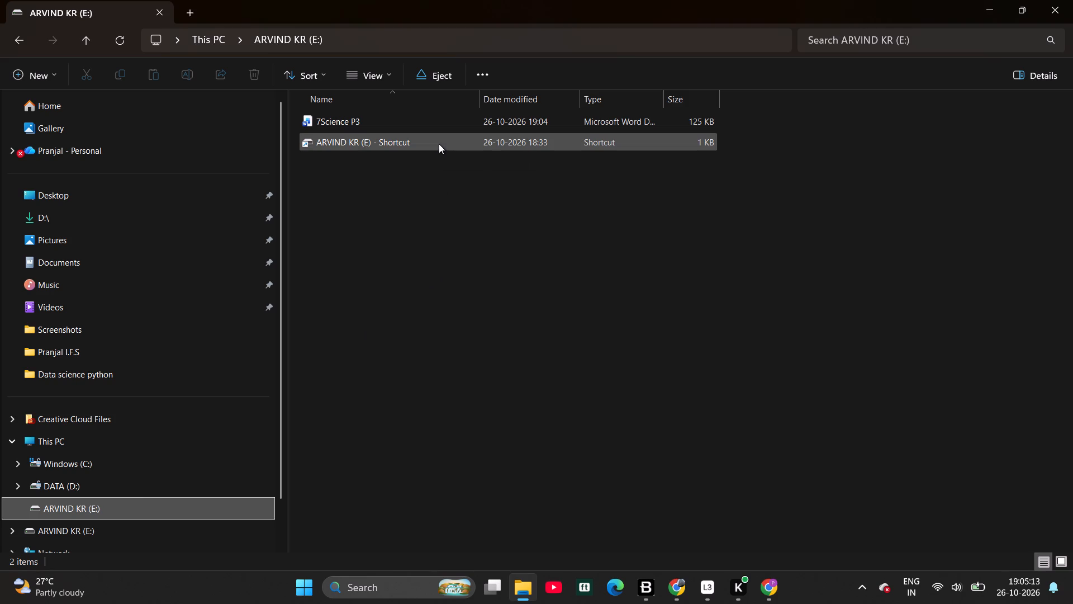